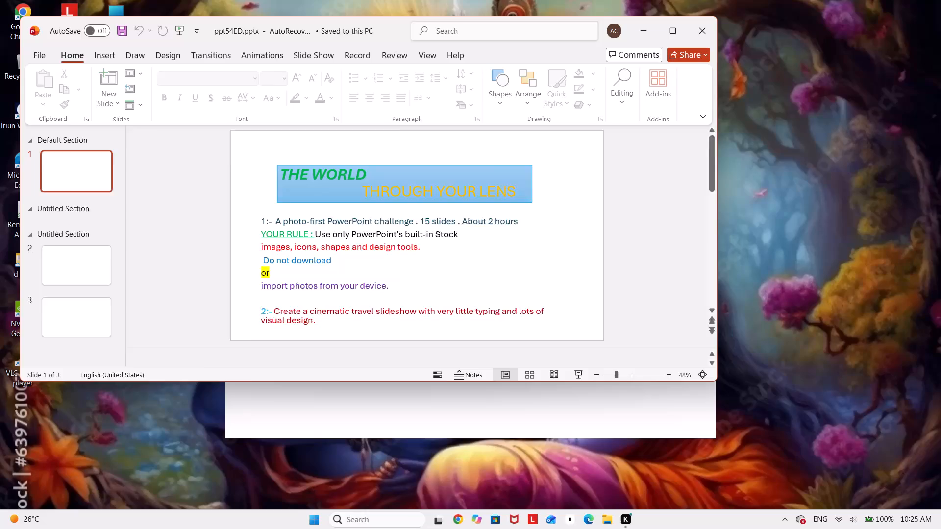
Maximize the recovered presentation's window.
{"action": "left_click", "coordinate": [666, 29]}
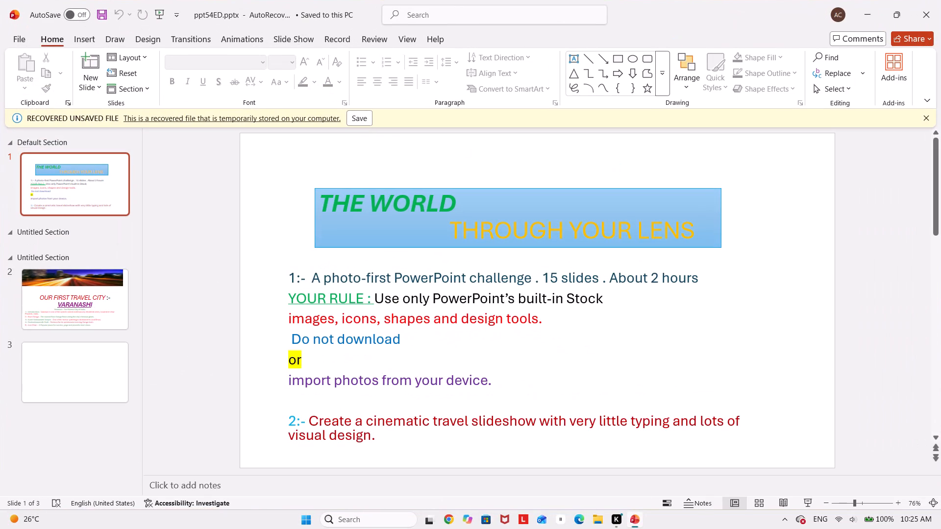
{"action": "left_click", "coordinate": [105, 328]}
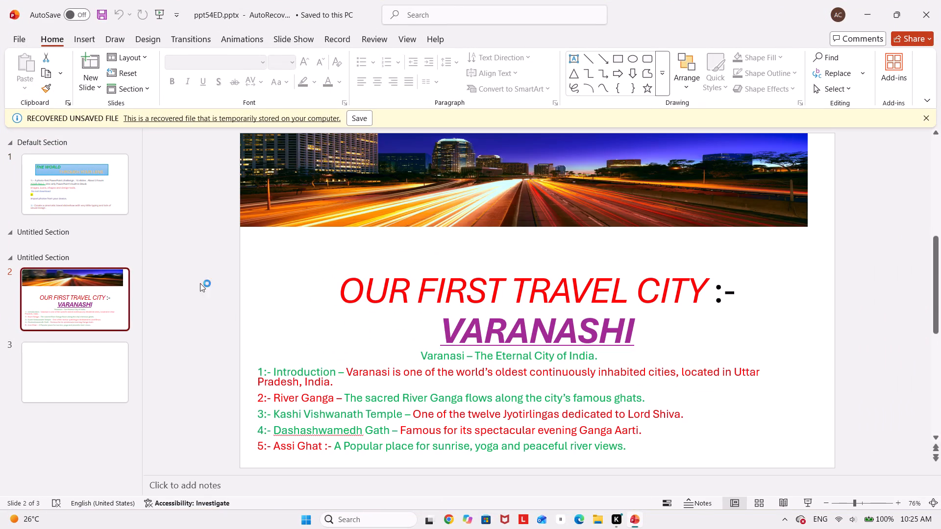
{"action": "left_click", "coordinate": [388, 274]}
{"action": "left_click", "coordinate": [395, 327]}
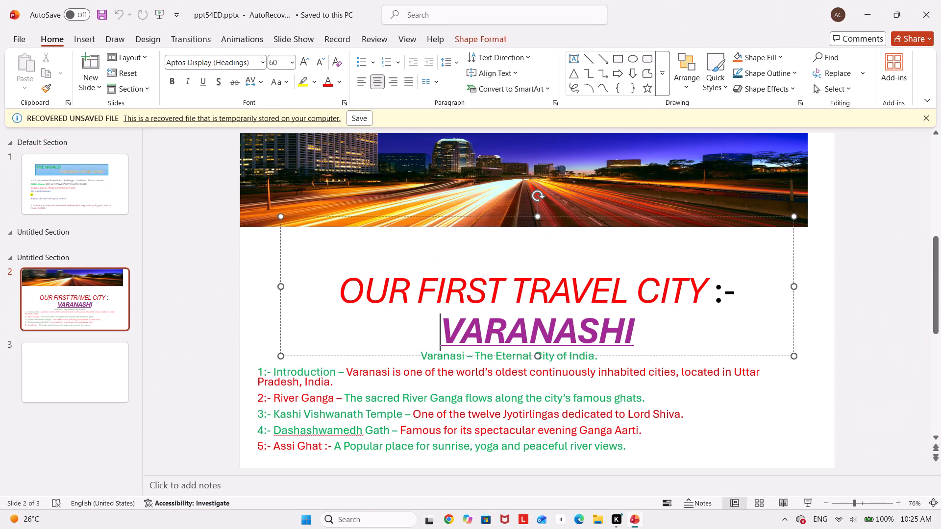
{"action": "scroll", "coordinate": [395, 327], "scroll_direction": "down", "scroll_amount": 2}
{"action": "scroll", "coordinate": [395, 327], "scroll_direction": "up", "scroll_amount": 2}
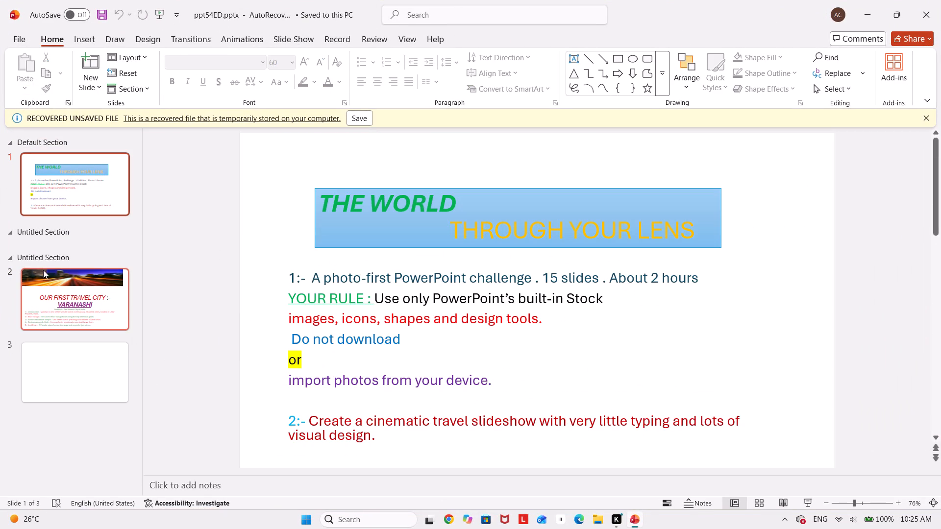
Remove the empty untitled section that follows slide 1.
{"action": "left_click", "coordinate": [58, 306]}
{"action": "left_click", "coordinate": [58, 252]}
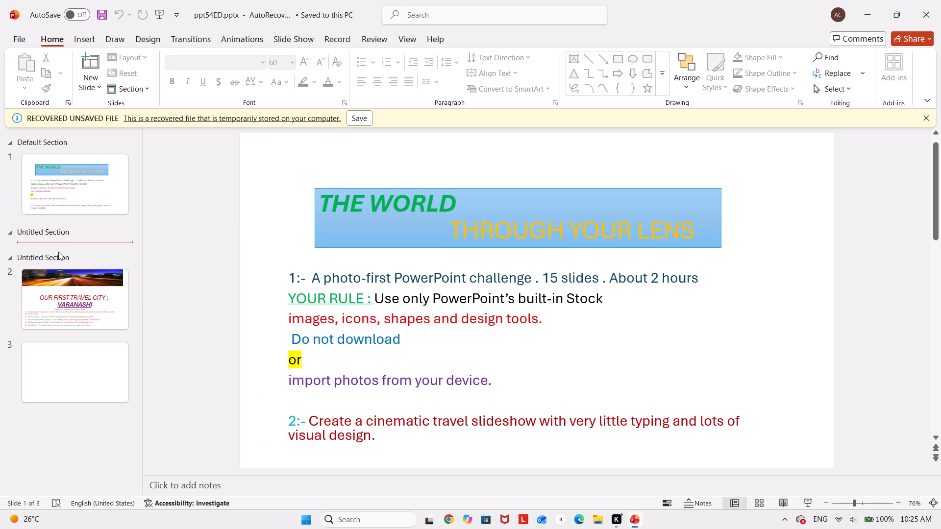
{"action": "right_click", "coordinate": [59, 231]}
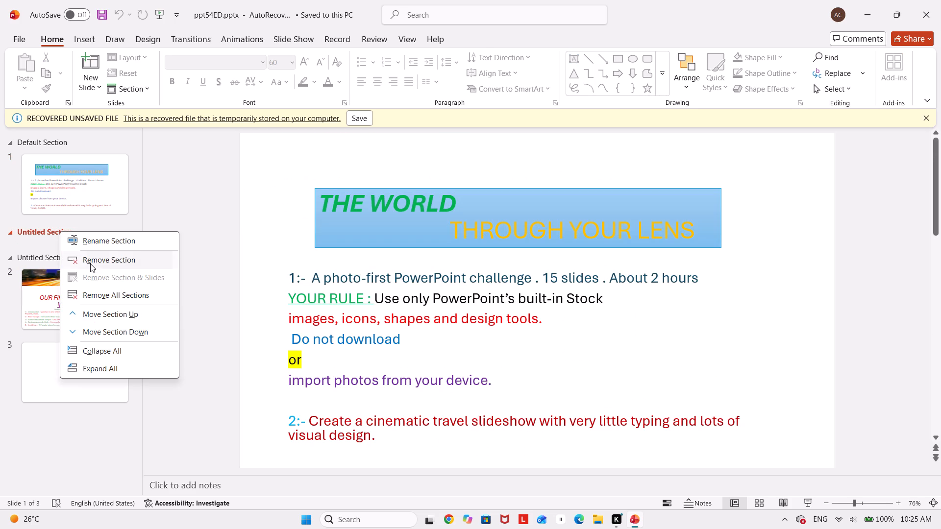
{"action": "left_click", "coordinate": [135, 266]}
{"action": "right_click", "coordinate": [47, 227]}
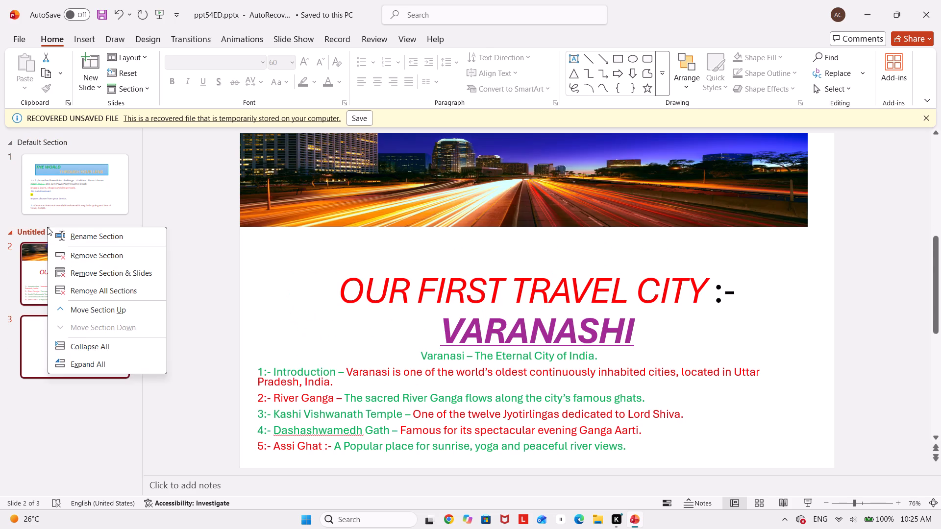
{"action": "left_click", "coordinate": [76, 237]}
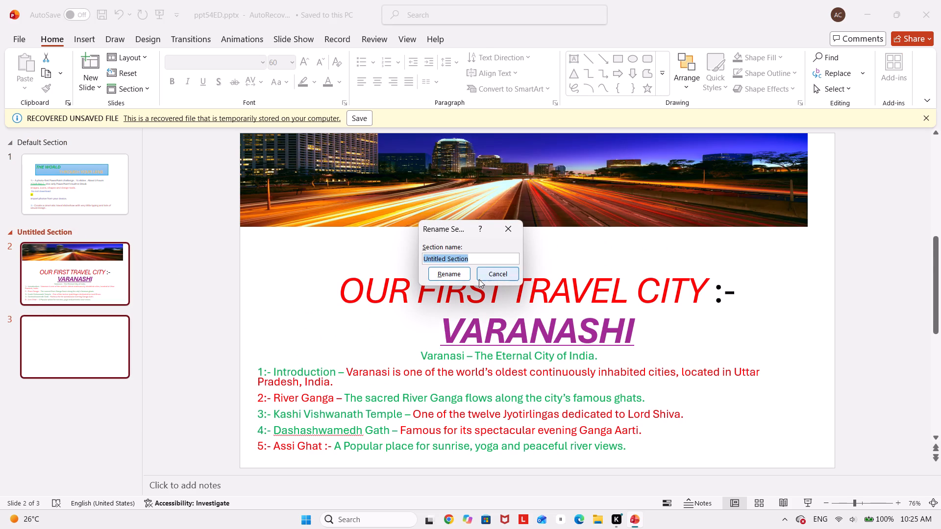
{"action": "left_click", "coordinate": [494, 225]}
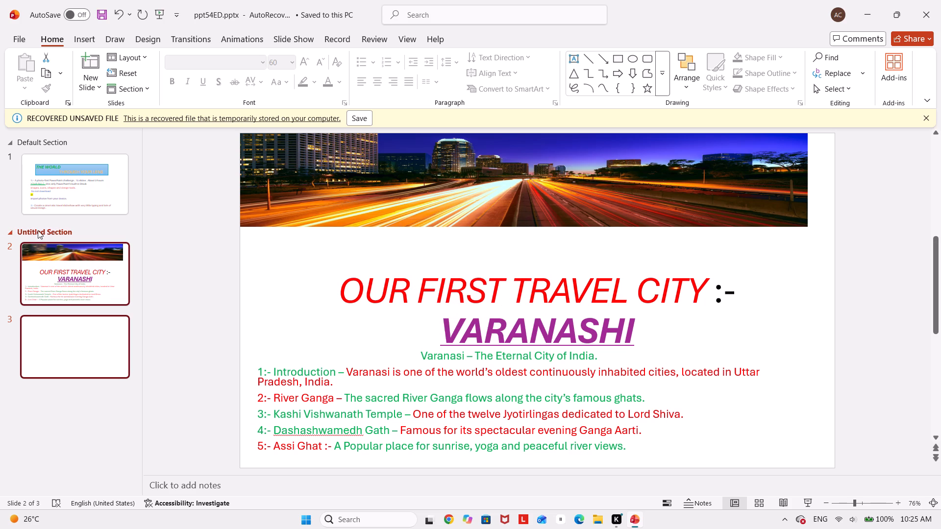
Remove the remaining untitled section above slide 2 while keeping its slides.
{"action": "right_click", "coordinate": [38, 230]}
{"action": "left_click", "coordinate": [144, 257]}
Review the Varanashi slide's title, picture and body text, and the blank slide 3 after it.
{"action": "left_click", "coordinate": [25, 262]}
{"action": "scroll", "coordinate": [356, 384], "scroll_direction": "down", "scroll_amount": 1}
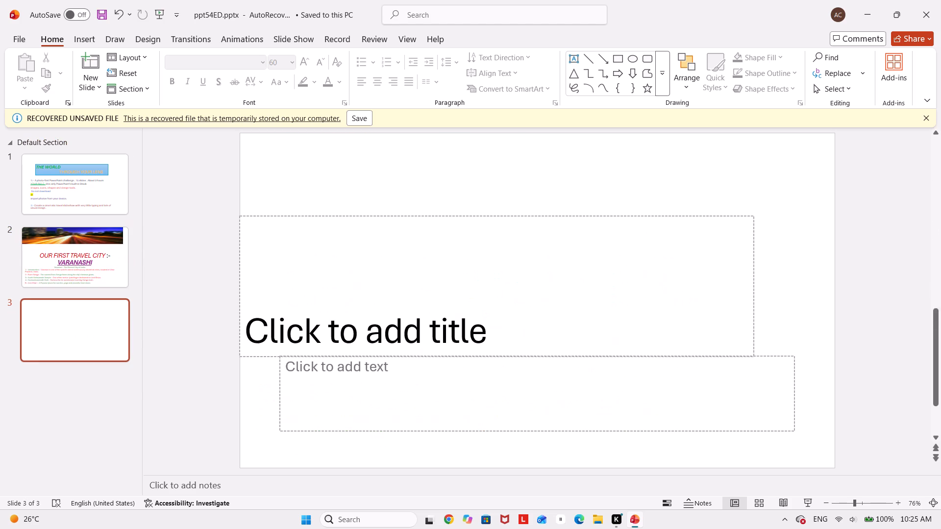
{"action": "left_click", "coordinate": [109, 249]}
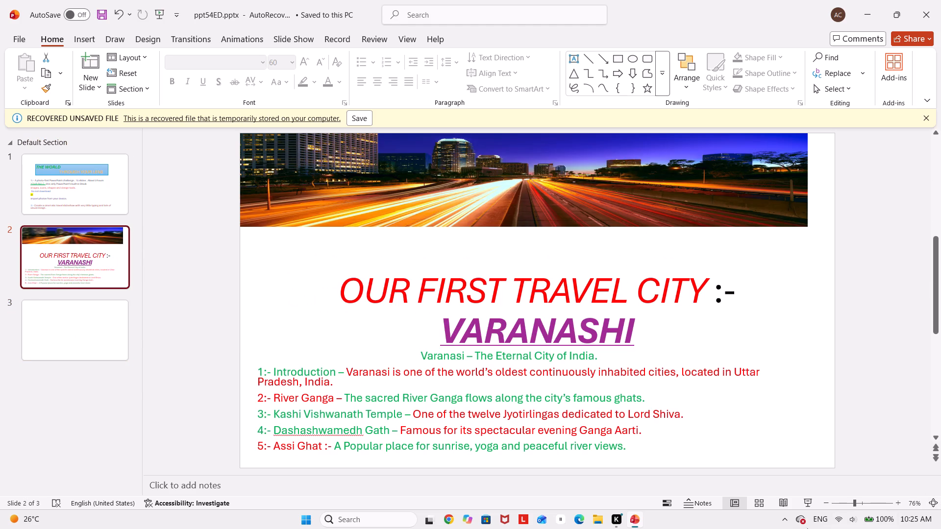
{"action": "left_click", "coordinate": [769, 313]}
{"action": "scroll", "coordinate": [772, 313], "scroll_direction": "down", "scroll_amount": 1}
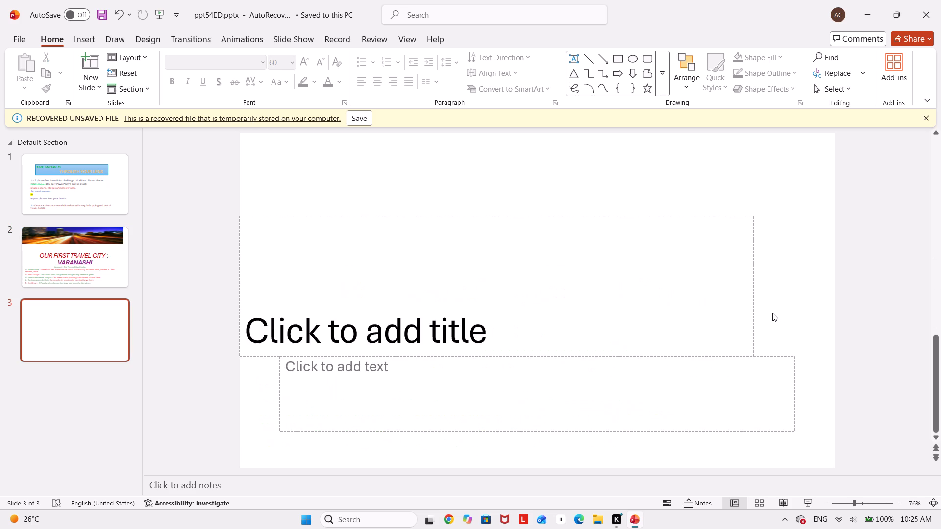
{"action": "scroll", "coordinate": [772, 313], "scroll_direction": "up", "scroll_amount": 1}
{"action": "left_click", "coordinate": [696, 422]}
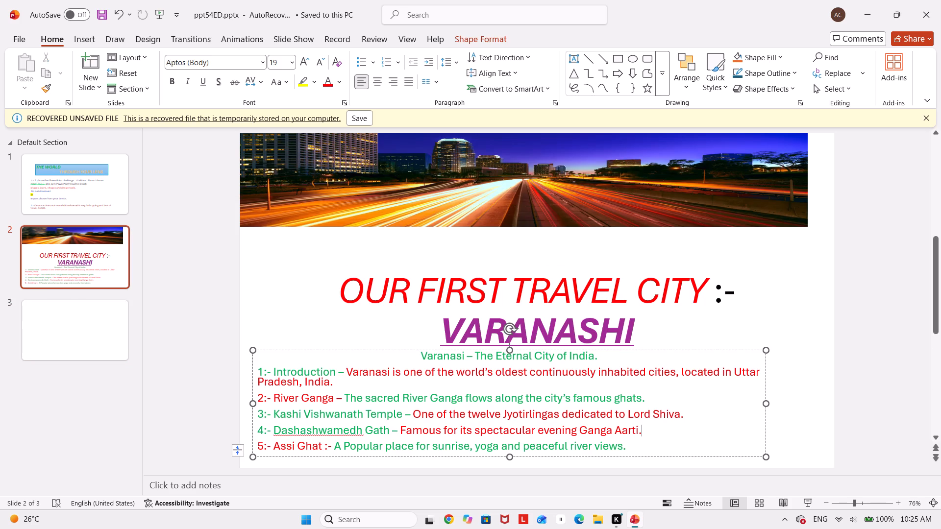
{"action": "scroll", "coordinate": [658, 430], "scroll_direction": "down", "scroll_amount": 1}
{"action": "scroll", "coordinate": [658, 430], "scroll_direction": "up", "scroll_amount": 1}
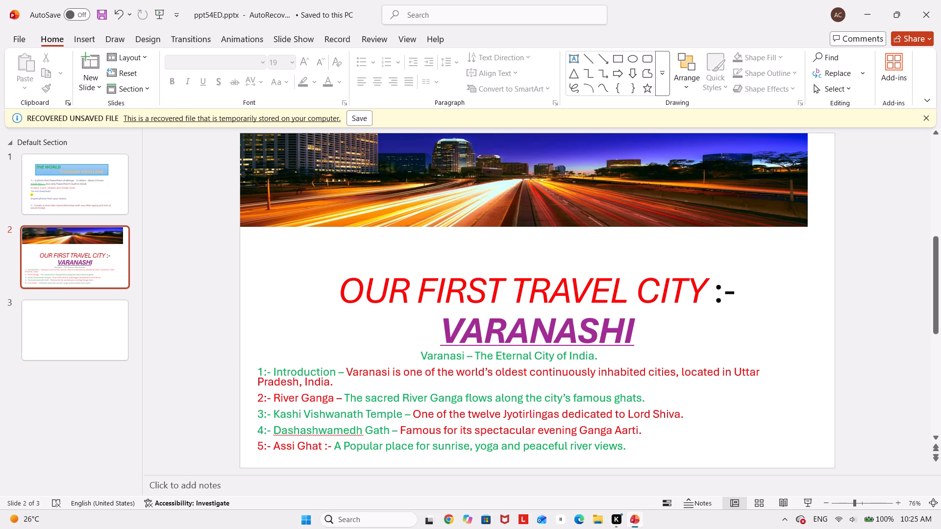
{"action": "left_click", "coordinate": [631, 450]}
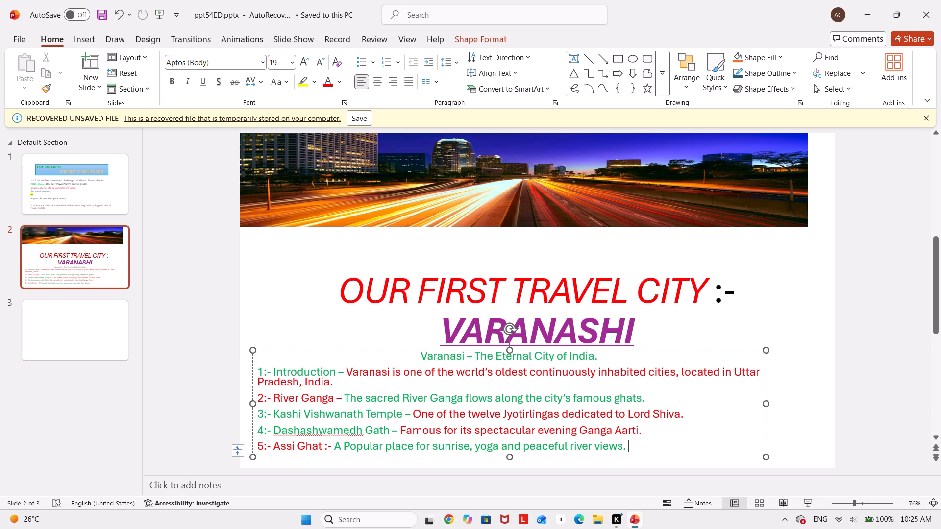
{"action": "left_click", "coordinate": [683, 321]}
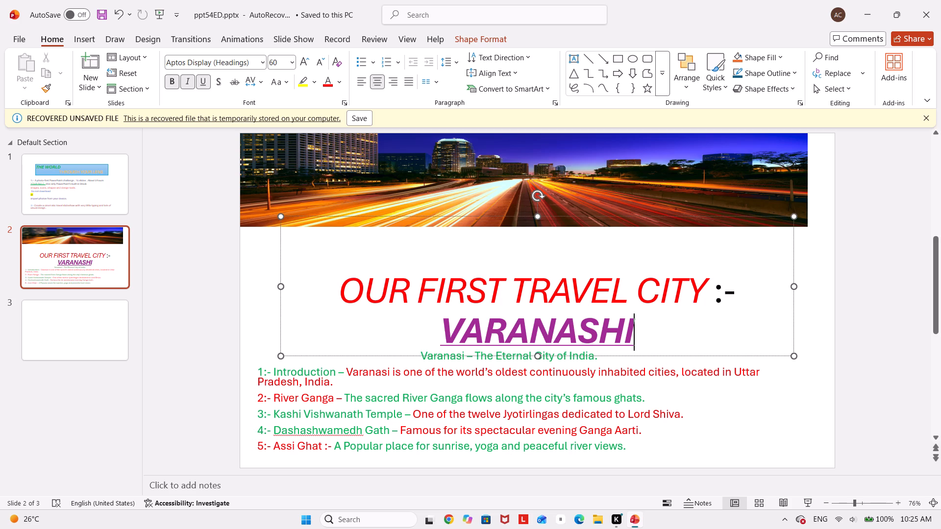
Move the city road picture on slide 2 slightly upward, past the slide's upper edge.
{"action": "left_click_drag", "start_coordinate": [551, 225], "coordinate": [551, 212]}
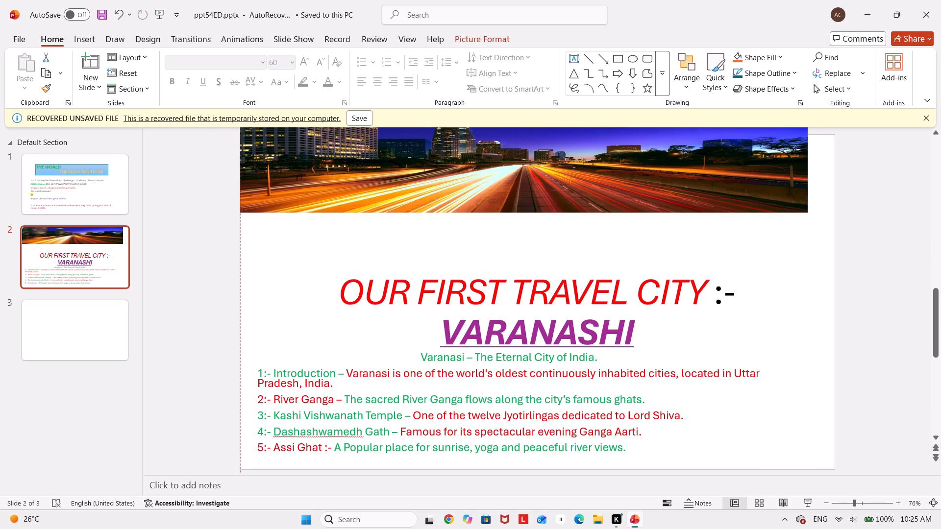
{"action": "left_click_drag", "start_coordinate": [551, 212], "coordinate": [552, 229]}
{"action": "left_click", "coordinate": [701, 335]}
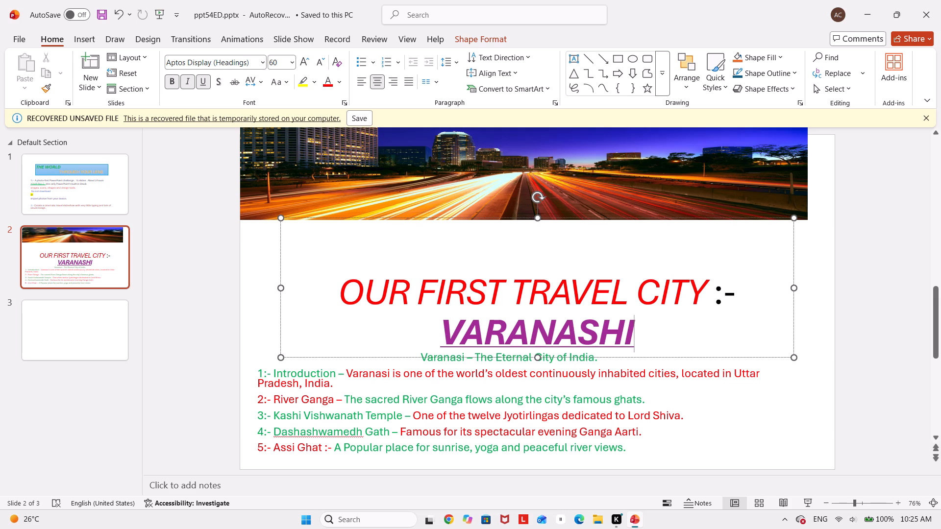
{"action": "left_click", "coordinate": [537, 212]}
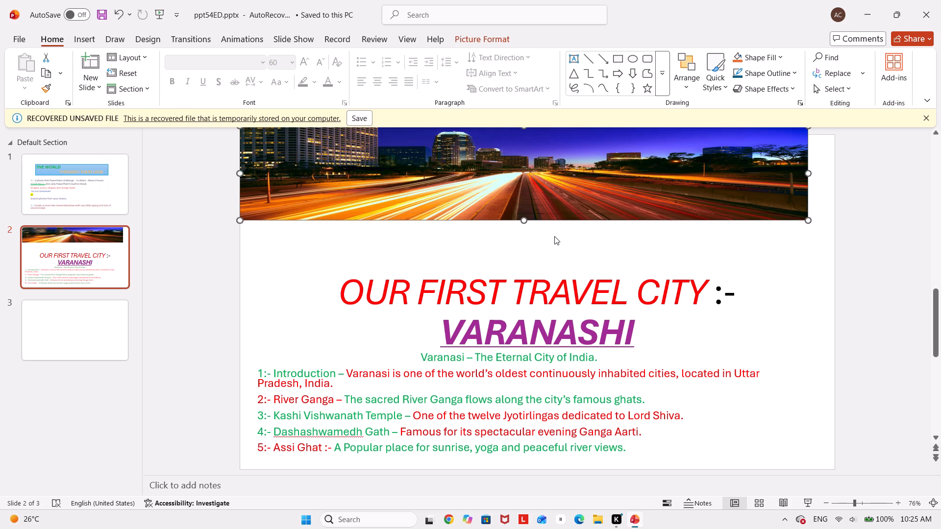
Move the "OUR FIRST TRAVEL CITY :- VARANASHI" title up so its text sits directly beneath the picture.
{"action": "left_click", "coordinate": [556, 239]}
{"action": "left_click", "coordinate": [570, 284]}
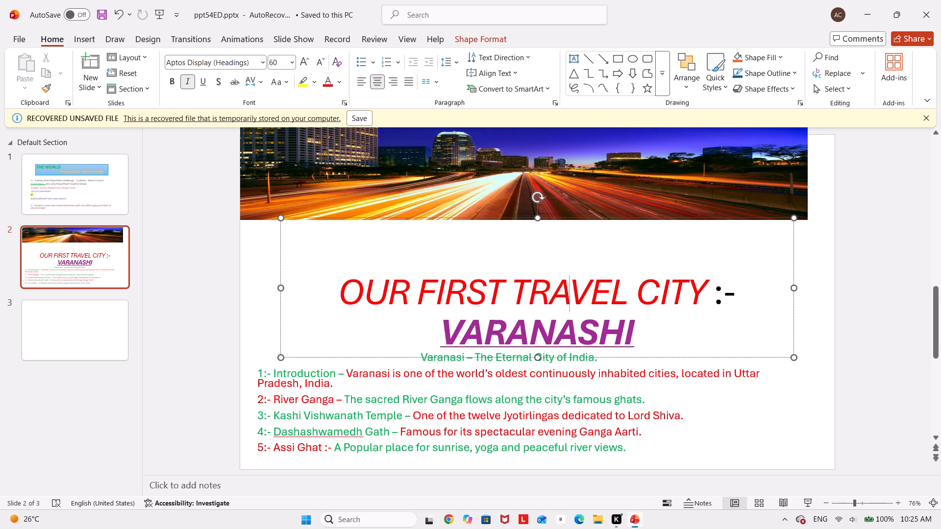
{"action": "left_click_drag", "start_coordinate": [792, 243], "coordinate": [793, 228]}
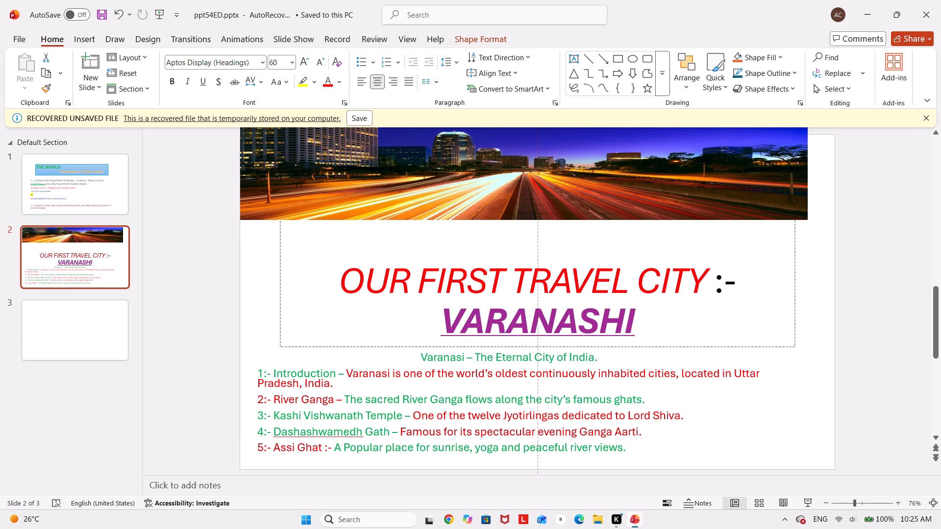
{"action": "left_click_drag", "start_coordinate": [793, 228], "coordinate": [772, 185]}
Move the body text box up directly beneath the title and enlarge it to nearly reach the slide's lower edge.
{"action": "left_click", "coordinate": [743, 352]}
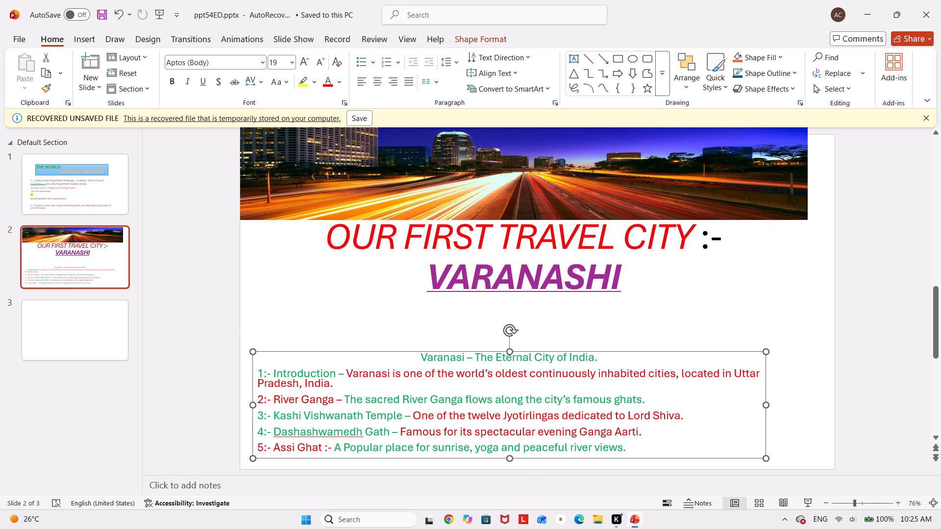
{"action": "left_click_drag", "start_coordinate": [764, 358], "coordinate": [766, 304]}
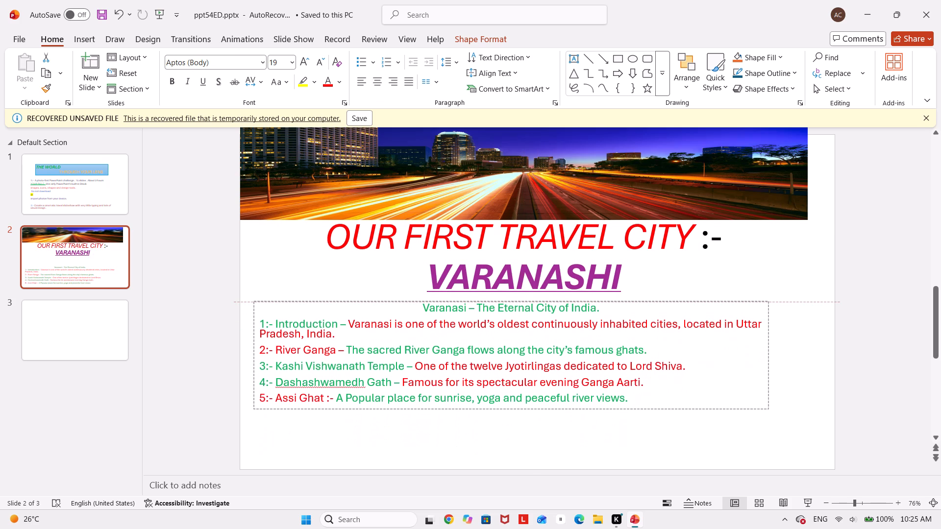
{"action": "left_click_drag", "start_coordinate": [766, 304], "coordinate": [766, 294]}
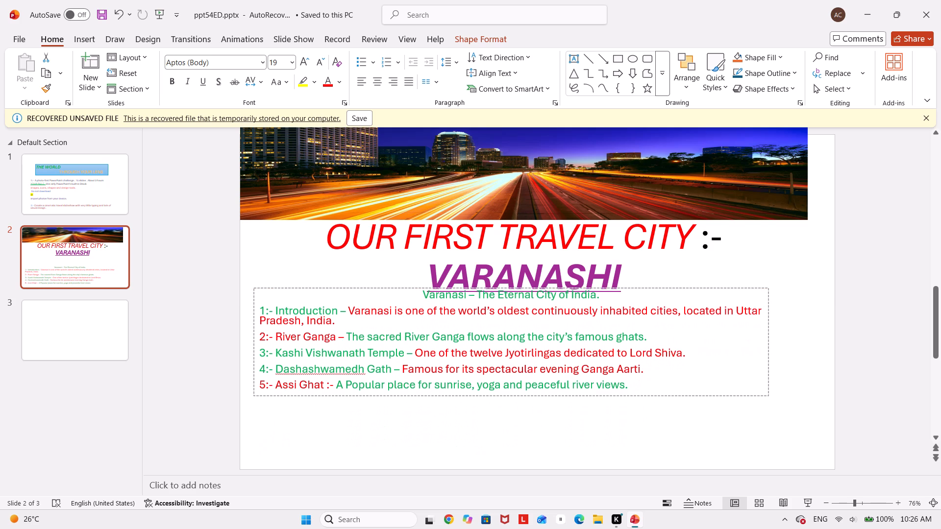
{"action": "left_click_drag", "start_coordinate": [766, 294], "coordinate": [761, 300]}
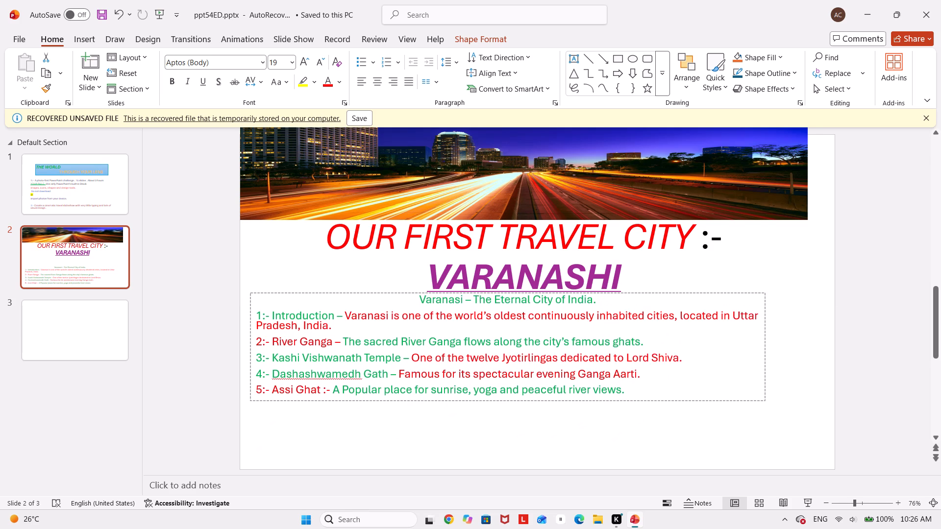
{"action": "left_click_drag", "start_coordinate": [761, 300], "coordinate": [759, 301]}
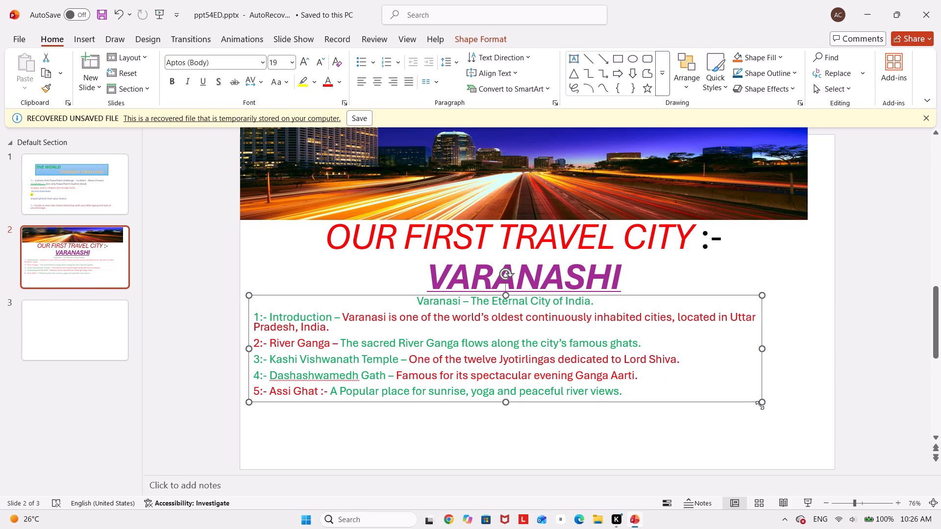
{"action": "left_click_drag", "start_coordinate": [760, 405], "coordinate": [802, 458]}
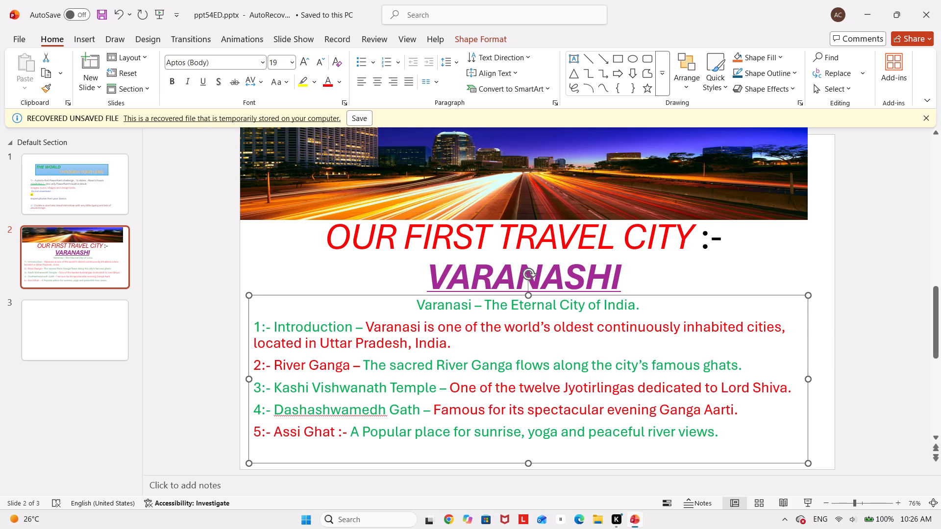
Add a sixth point after the Assi Ghat line in the body text, starting with "6:- Manikarnika Ghat –".
{"action": "left_click", "coordinate": [730, 433]}
{"action": "key", "text": "Return"}
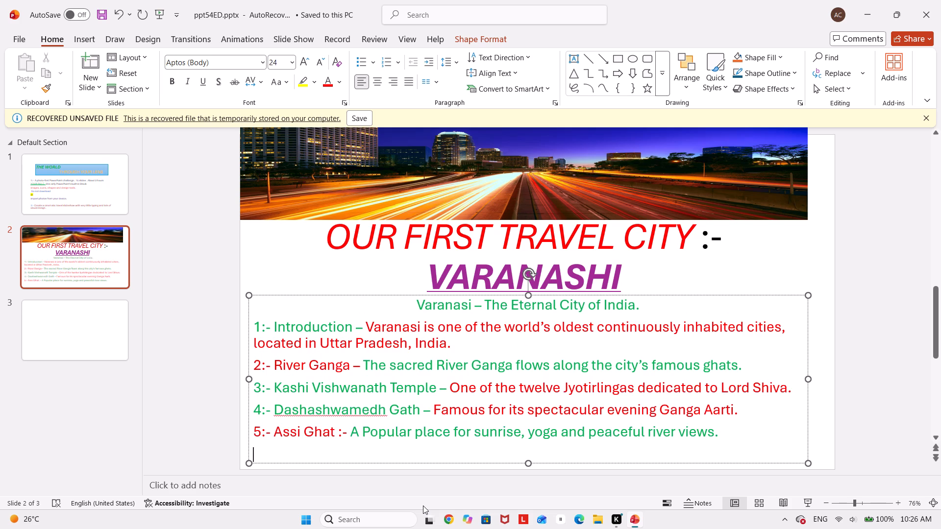
{"action": "key", "text": "6"}
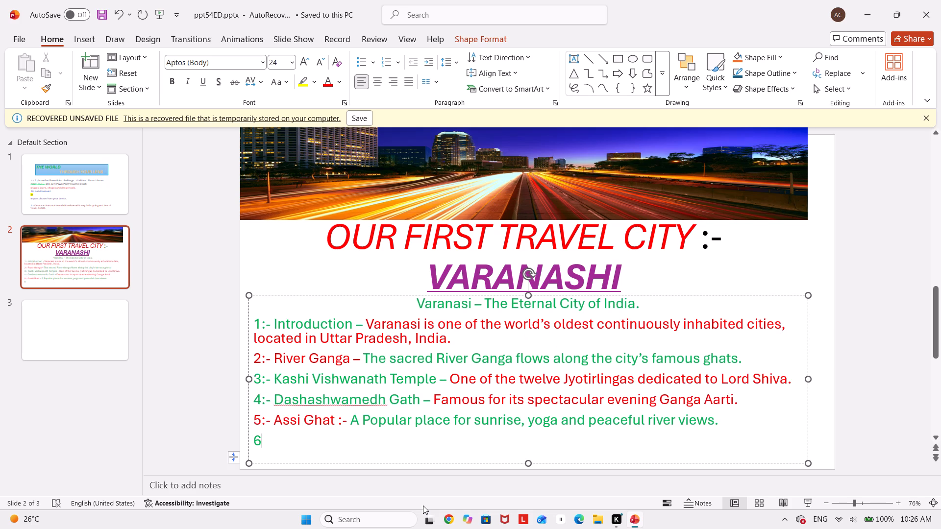
{"action": "type", "text": ":-"}
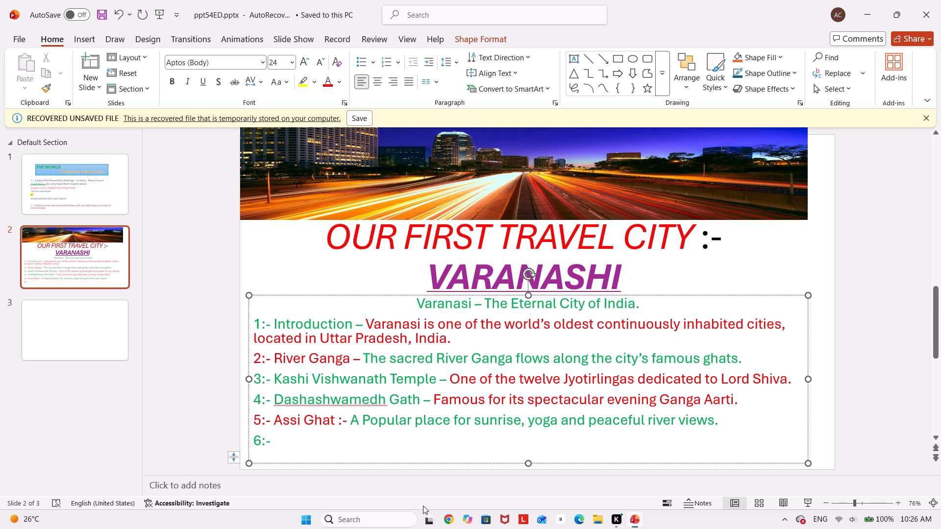
{"action": "key", "text": "space"}
{"action": "type", "text": "Mani"}
{"action": "type", "text": "karnika"}
{"action": "key", "text": "space"}
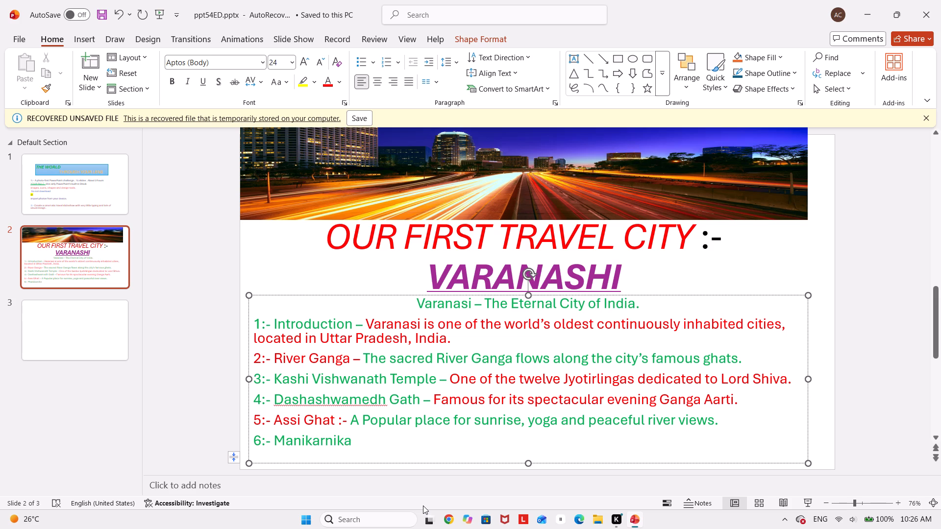
{"action": "type", "text": "Ghat"}
{"action": "key", "text": "space"}
{"action": "key", "text": "minus"}
{"action": "key", "text": "space"}
Start the Manikarnika Ghat description with "A historical cremation ghat".
{"action": "type", "text": "A histotrical"}
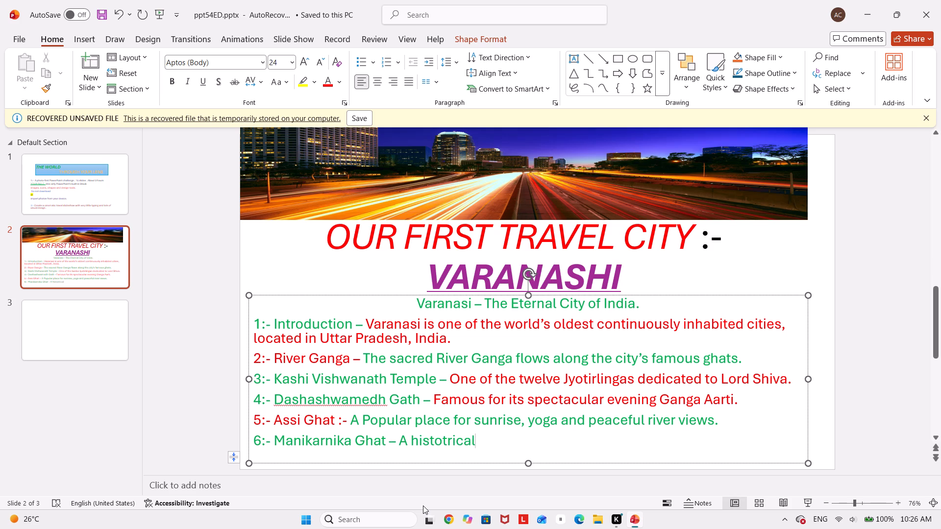
{"action": "key", "text": "BackSpace"}
{"action": "key", "text": "BackSpace"}
{"action": "key", "text": "BackSpace"}
{"action": "key", "text": "BackSpace"}
{"action": "key", "text": "BackSpace"}
{"action": "key", "text": "BackSpace"}
{"action": "type", "text": "ri"}
{"action": "type", "text": "cal"}
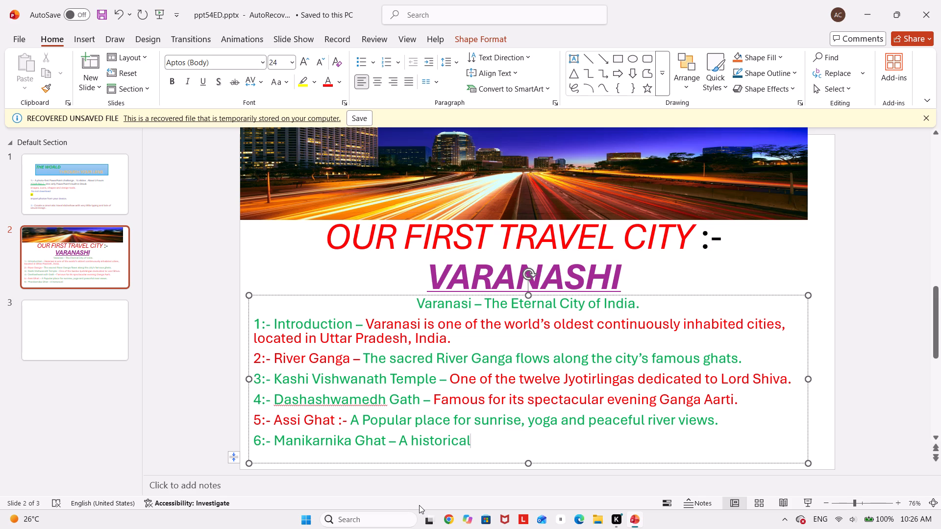
{"action": "key", "text": "space"}
{"action": "type", "text": "cre"}
{"action": "type", "text": "mat"}
{"action": "type", "text": "ion"}
{"action": "key", "text": "space"}
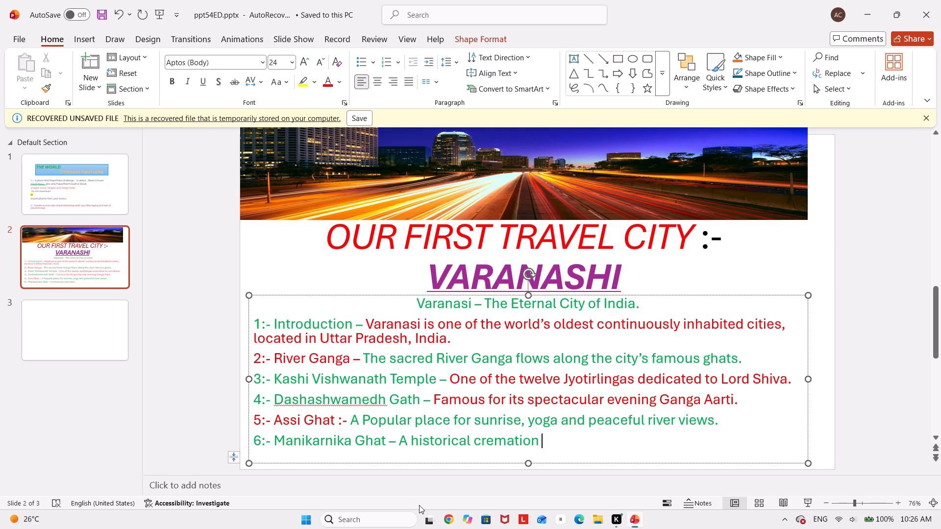
{"action": "type", "text": "ghat"}
{"action": "key", "text": "space"}
Complete the Manikarnika Ghat description with "associated with Hindu traditions.".
{"action": "type", "text": "associated"}
{"action": "key", "text": "space"}
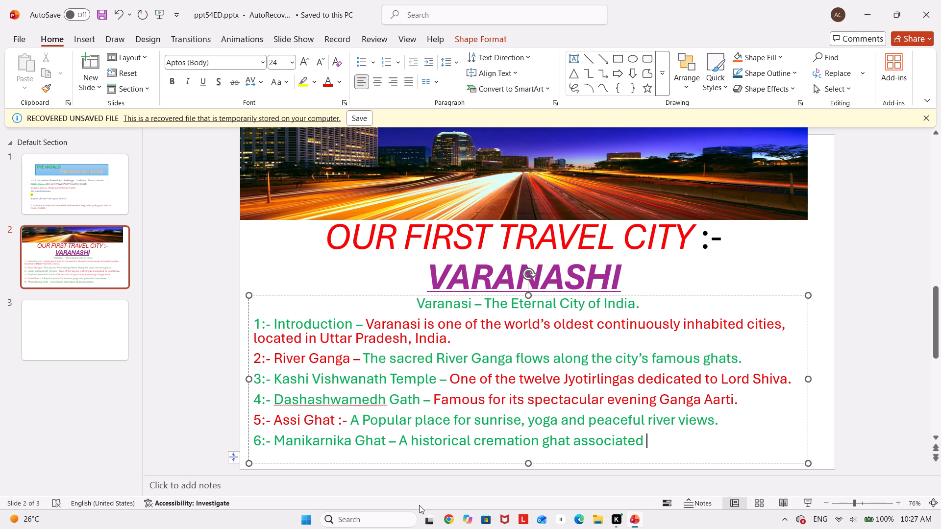
{"action": "type", "text": "with"}
{"action": "key", "text": "space"}
{"action": "type", "text": "hindu"}
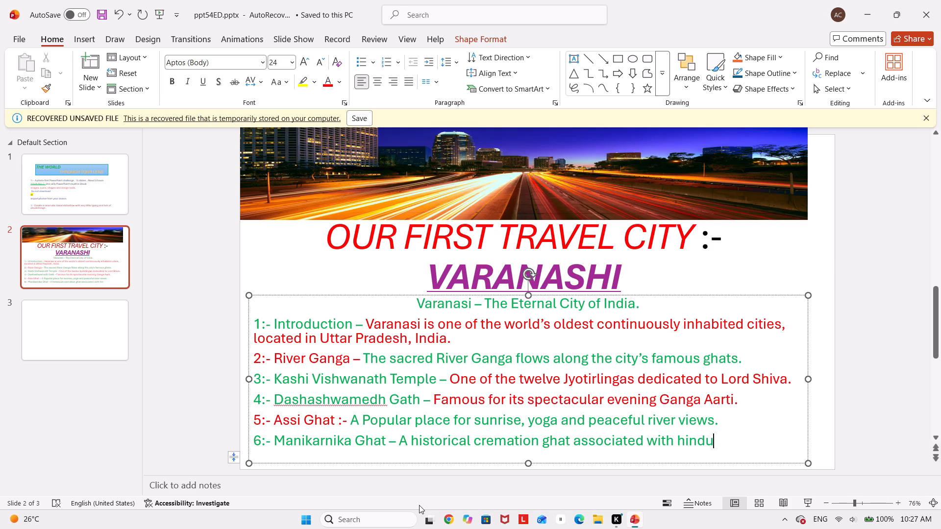
{"action": "key", "text": "space"}
{"action": "key", "text": "BackSpace"}
{"action": "key", "text": "BackSpace"}
{"action": "key", "text": "BackSpace"}
{"action": "key", "text": "BackSpace"}
{"action": "key", "text": "BackSpace"}
{"action": "key", "text": "BackSpace"}
{"action": "key", "text": "BackSpace"}
{"action": "key", "text": "space"}
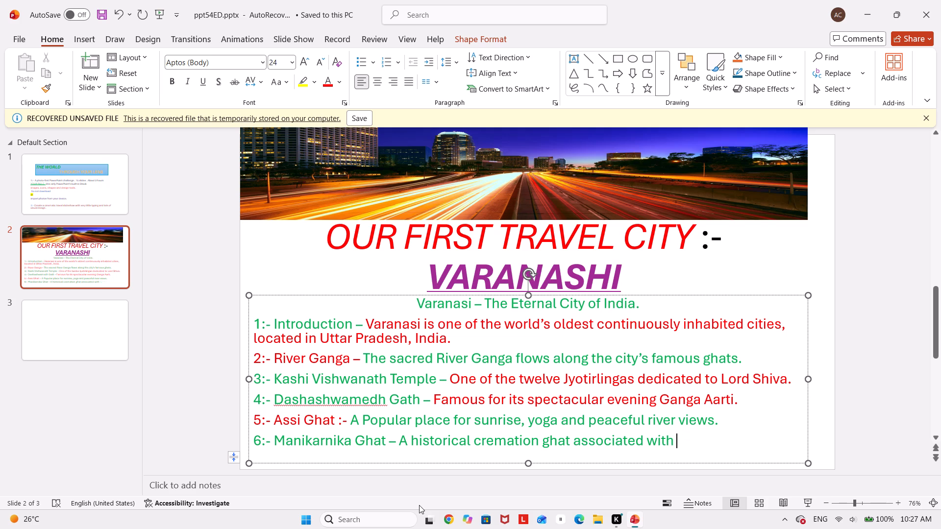
{"action": "type", "text": "Hindu tradu"}
{"action": "key", "text": "BackSpace"}
{"action": "key", "text": "i"}
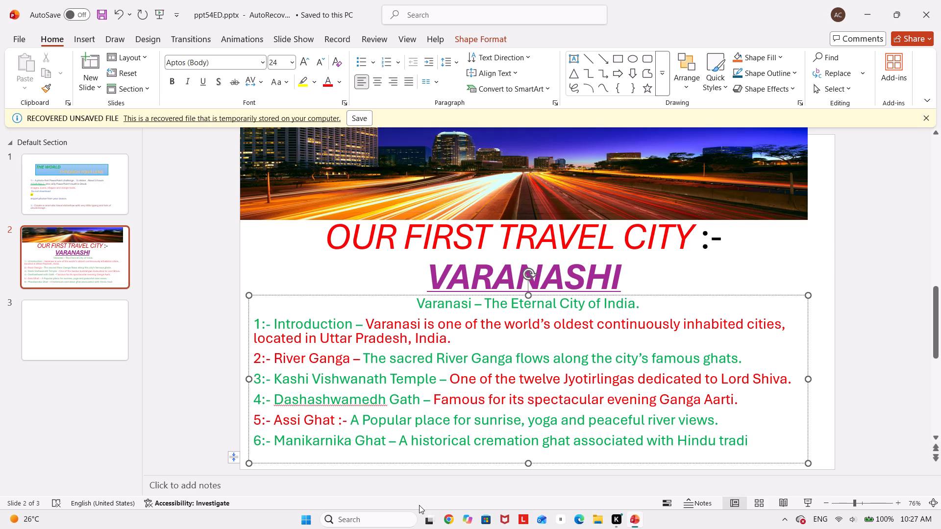
{"action": "key", "text": "t"}
{"action": "type", "text": "ions"}
{"action": "type", "text": "."}
{"action": "key", "text": "space"}
Make the description "A historical cremation ghat associated with Hindu traditions." in point 6 red and italic.
{"action": "left_click_drag", "start_coordinate": [782, 445], "coordinate": [487, 430]}
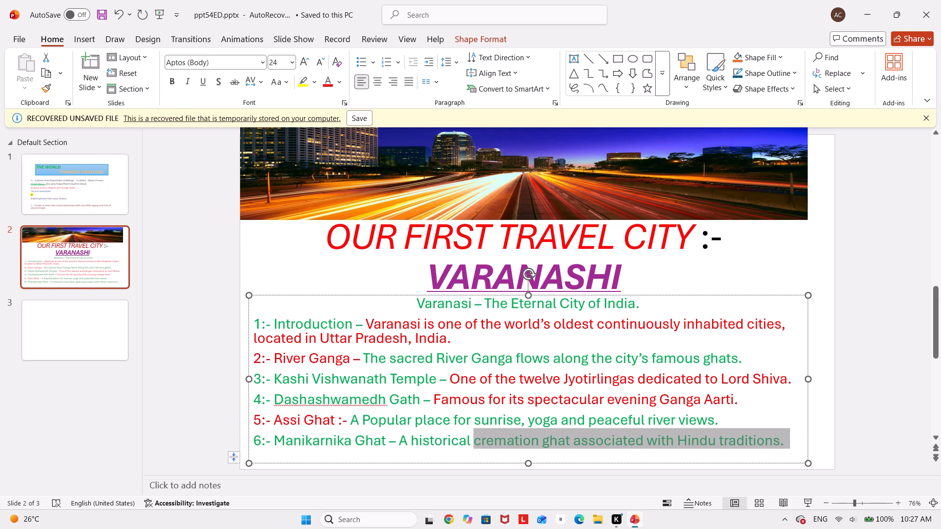
{"action": "left_click_drag", "start_coordinate": [487, 430], "coordinate": [418, 446]}
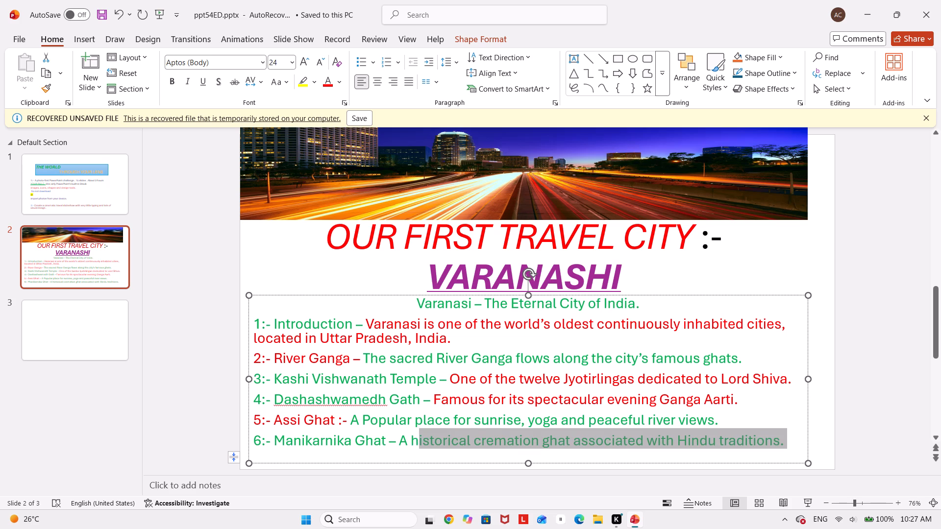
{"action": "left_click_drag", "start_coordinate": [418, 446], "coordinate": [408, 444]}
{"action": "left_click_drag", "start_coordinate": [408, 444], "coordinate": [401, 444]}
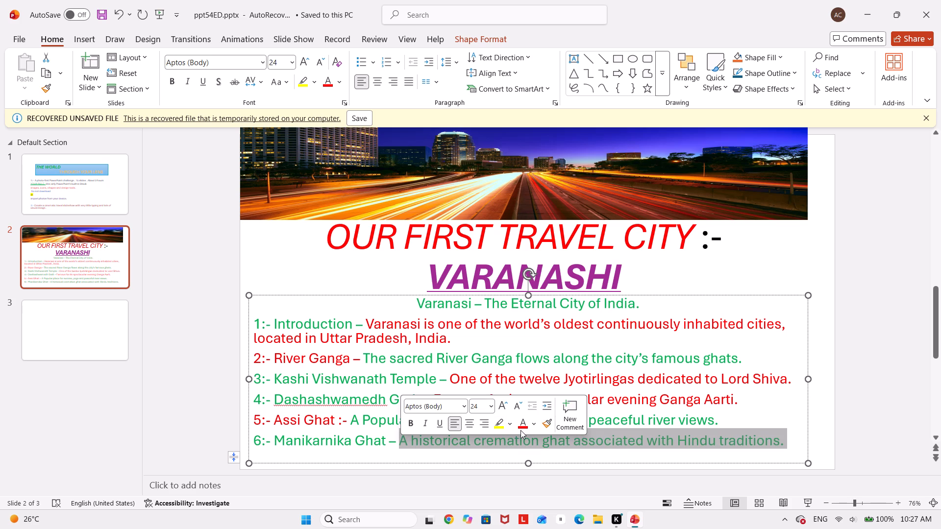
{"action": "left_click", "coordinate": [520, 429]}
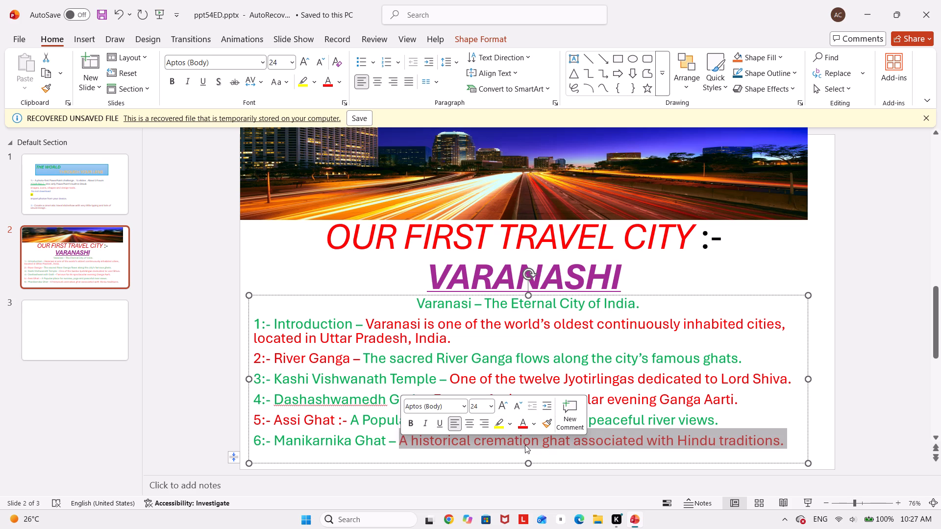
{"action": "left_click", "coordinate": [422, 420]}
{"action": "left_click", "coordinate": [476, 461]}
Italicise the description "A Popular place for sunrise, yoga and peaceful river views." in point 5.
{"action": "left_click_drag", "start_coordinate": [720, 415], "coordinate": [353, 419]}
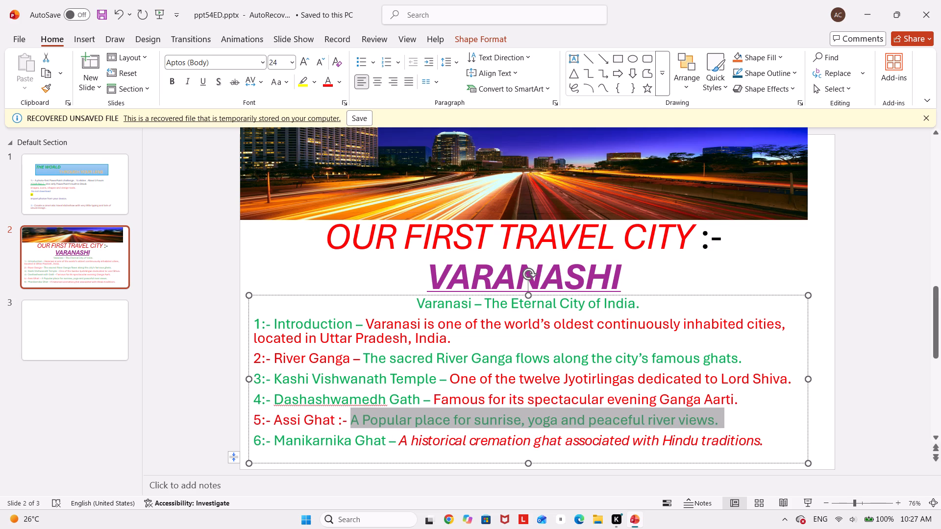
{"action": "left_click_drag", "start_coordinate": [353, 419], "coordinate": [352, 419]}
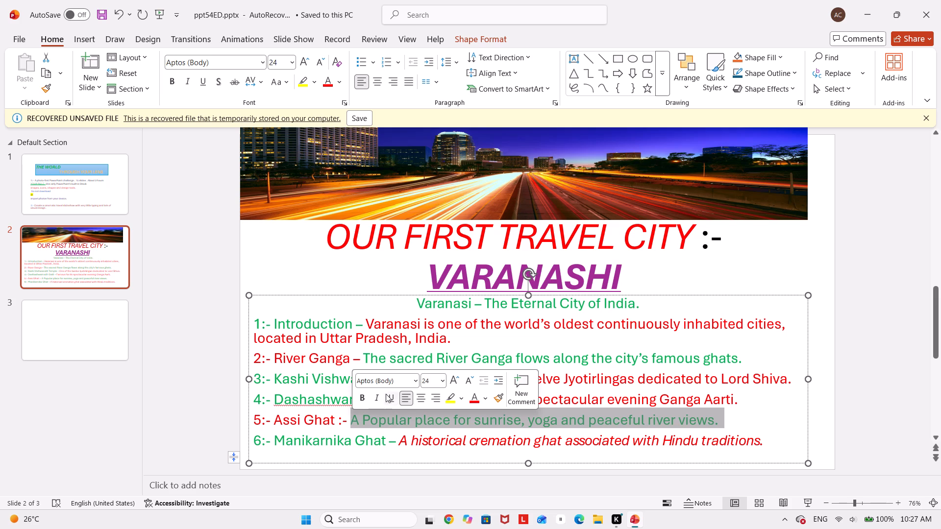
{"action": "left_click", "coordinate": [379, 399]}
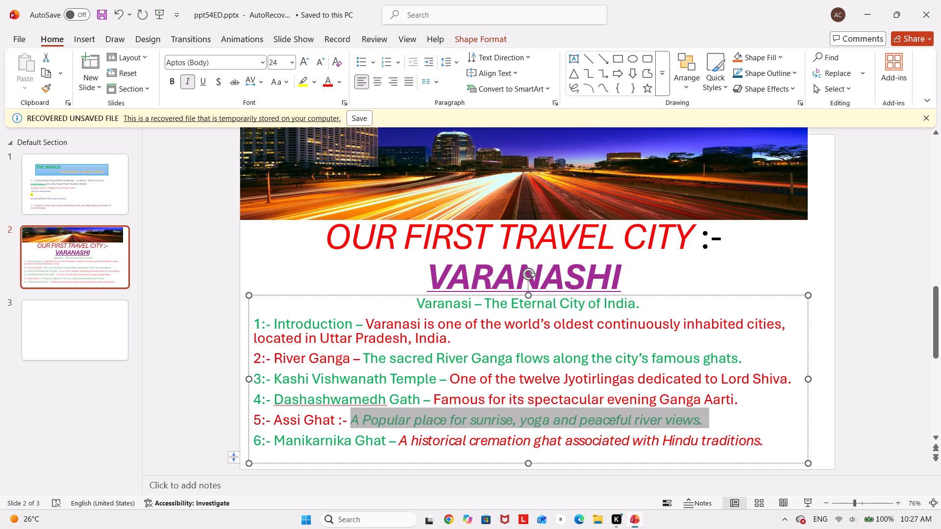
Italicise the description "Famous for its spectacular evening Ganga Aarti." in point 4.
{"action": "left_click_drag", "start_coordinate": [746, 394], "coordinate": [668, 388]}
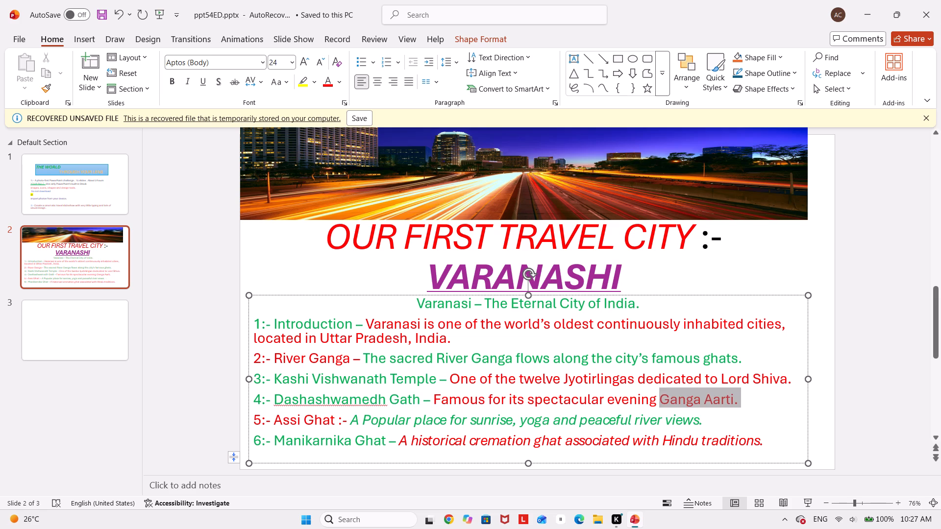
{"action": "left_click_drag", "start_coordinate": [668, 388], "coordinate": [441, 406]}
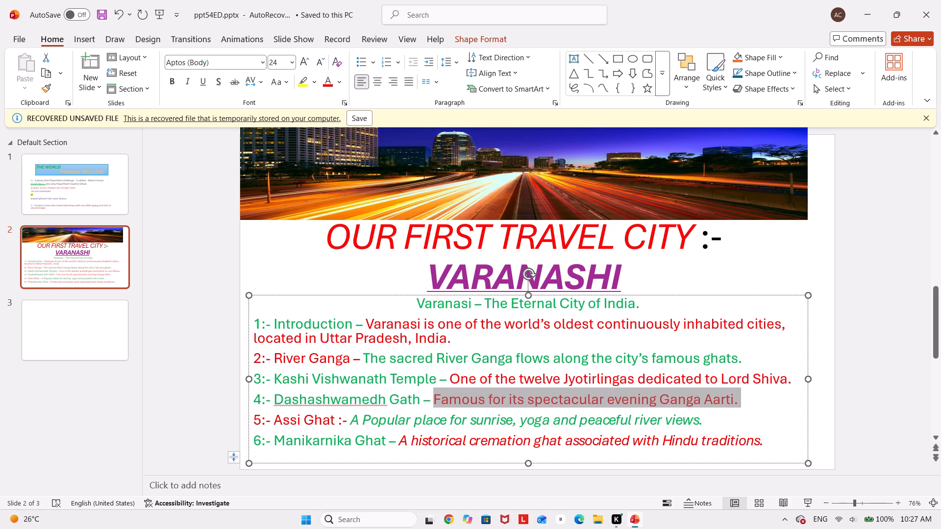
{"action": "left_click_drag", "start_coordinate": [441, 406], "coordinate": [443, 409]}
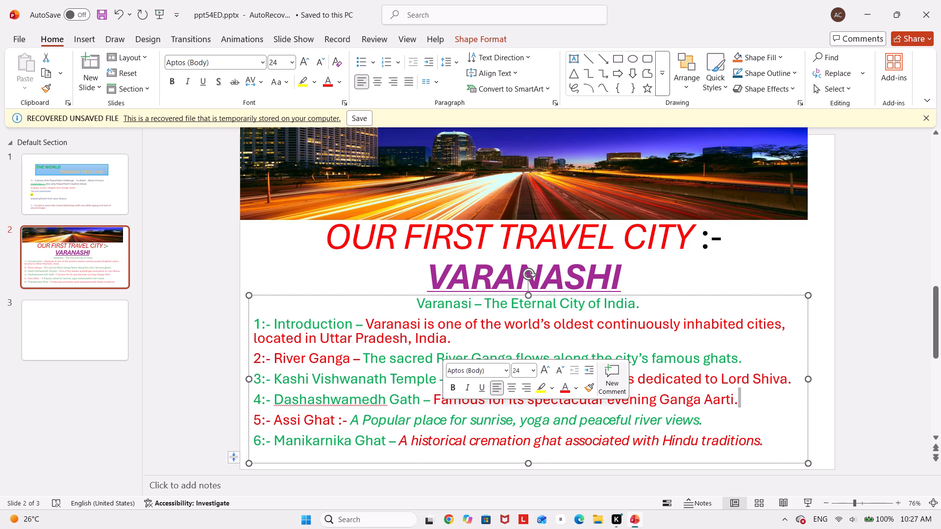
{"action": "left_click_drag", "start_coordinate": [748, 397], "coordinate": [469, 396]}
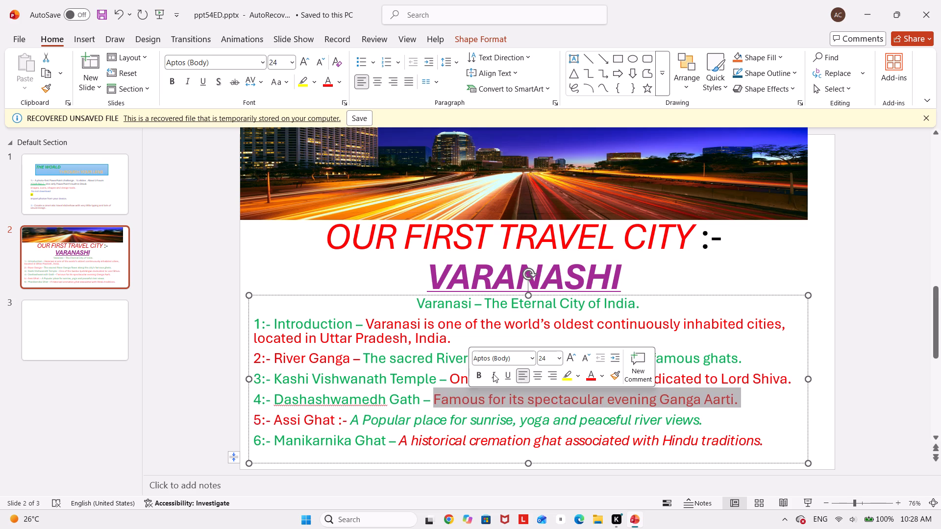
{"action": "left_click", "coordinate": [492, 374]}
Italicise the description "One of the twelve Jyotirlingas dedicated to Lord Shiva." in point 3.
{"action": "left_click_drag", "start_coordinate": [794, 379], "coordinate": [688, 376]}
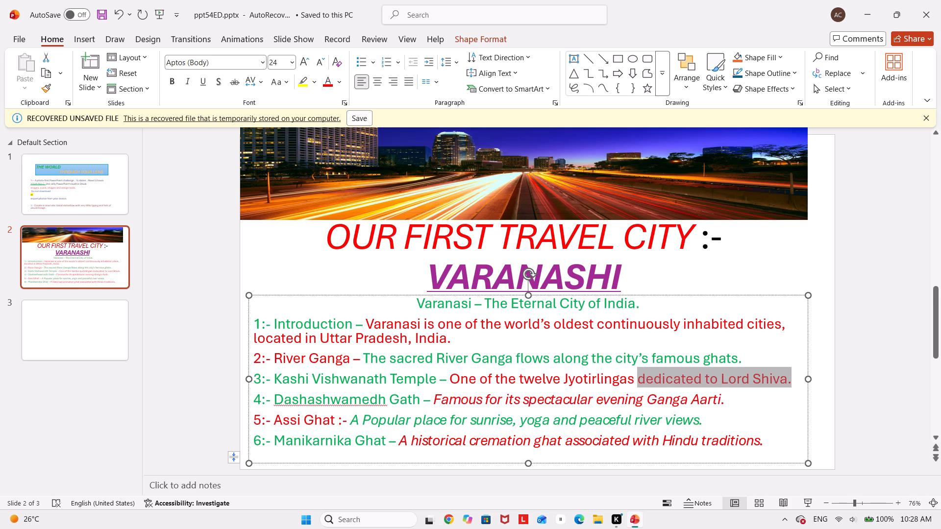
{"action": "left_click_drag", "start_coordinate": [688, 376], "coordinate": [481, 385]}
{"action": "left_click", "coordinate": [503, 364]}
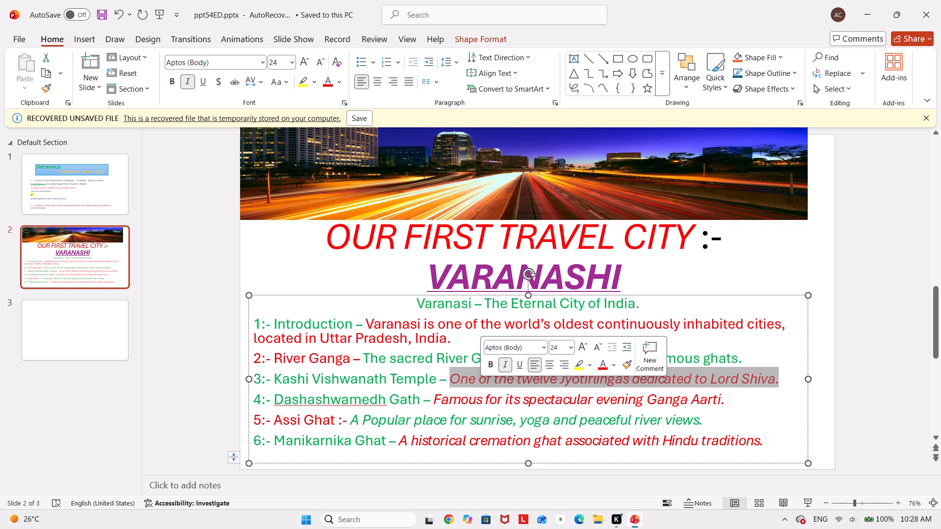
Italicise the description "The sacred River Ganga flows along the city's famous ghats." in point 2.
{"action": "left_click_drag", "start_coordinate": [745, 364], "coordinate": [393, 355]}
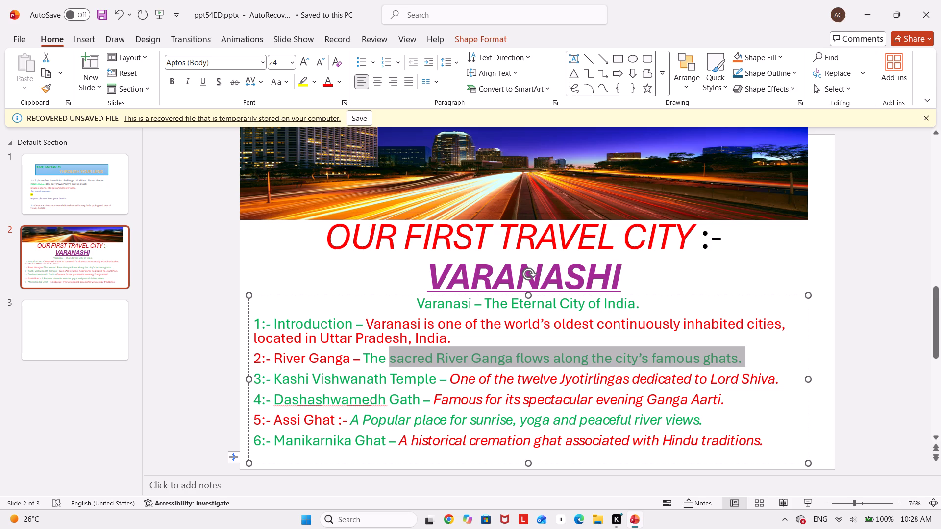
{"action": "left_click_drag", "start_coordinate": [393, 355], "coordinate": [375, 356]}
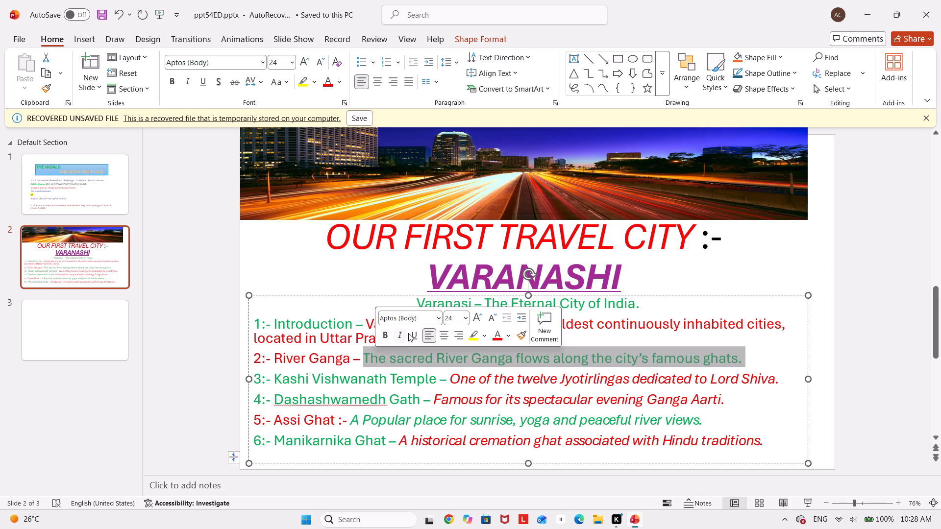
{"action": "left_click", "coordinate": [406, 334]}
Italicise the Introduction description in point 1, from "Varanasi is one of" through "Uttar Pradesh, India.".
{"action": "left_click", "coordinate": [584, 343]}
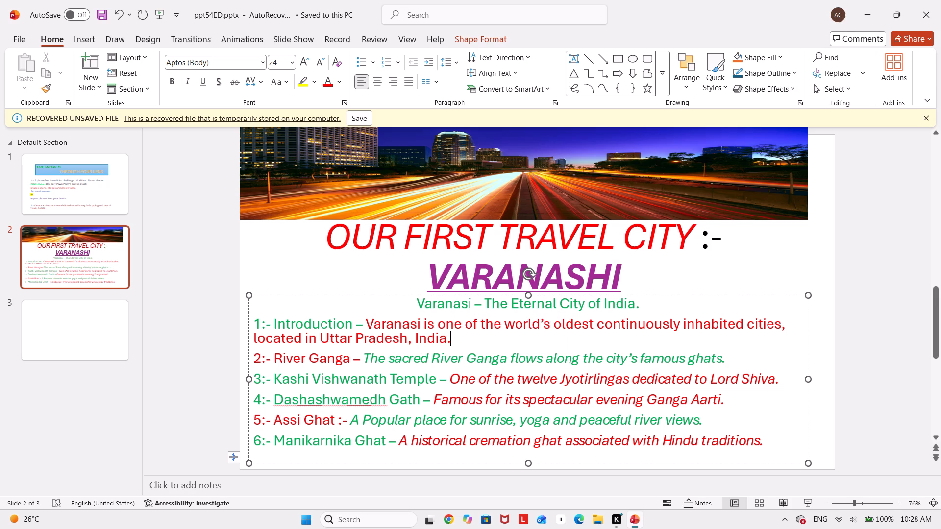
{"action": "left_click_drag", "start_coordinate": [563, 339], "coordinate": [255, 318]}
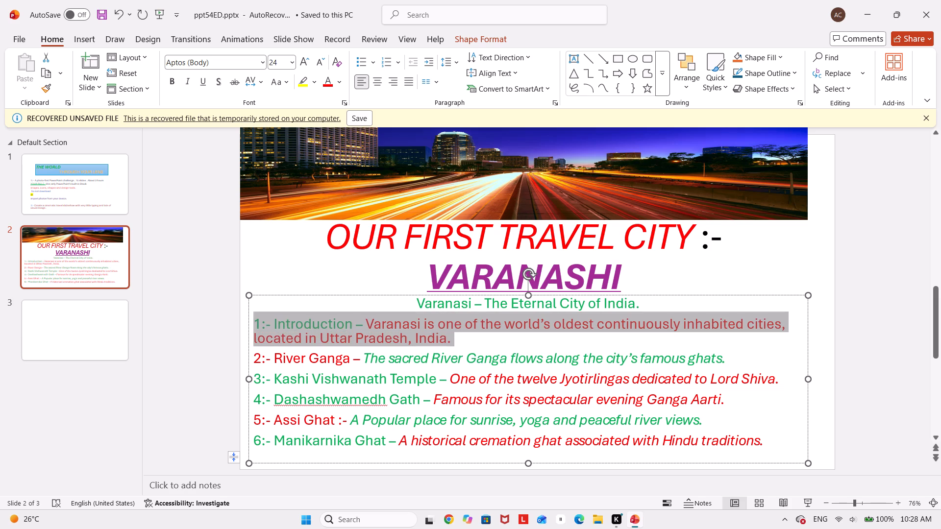
{"action": "left_click_drag", "start_coordinate": [255, 318], "coordinate": [376, 323]}
{"action": "left_click", "coordinate": [396, 295]}
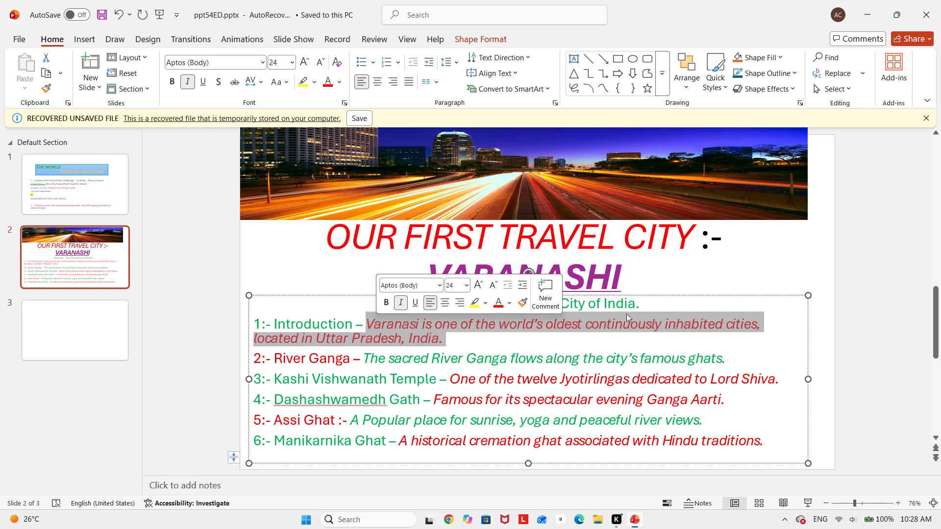
Italicise "The Eternal City of India." in the centred line above the numbered points.
{"action": "left_click", "coordinate": [664, 305]}
{"action": "left_click_drag", "start_coordinate": [659, 303], "coordinate": [508, 309]}
{"action": "left_click", "coordinate": [527, 286]}
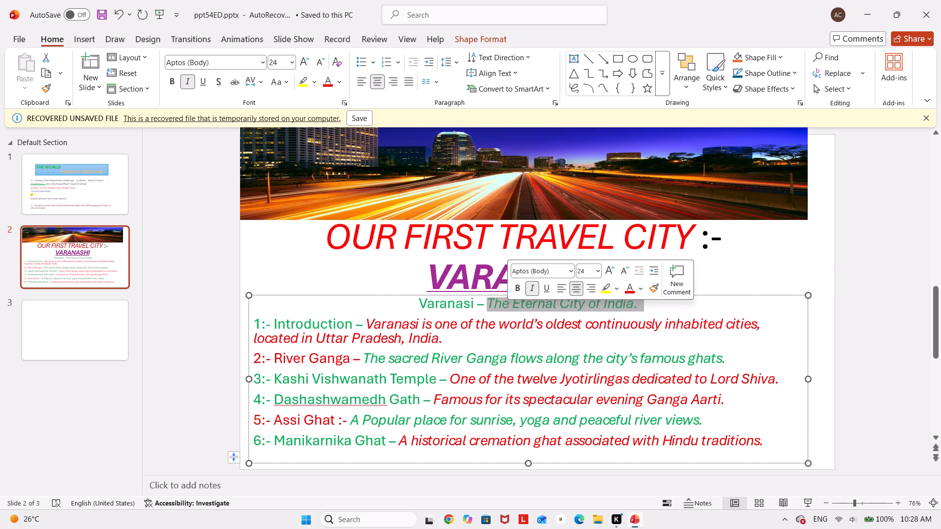
Set the font size of the whole body text, from the centred line through point 6, to 14.
{"action": "left_click", "coordinate": [771, 437]}
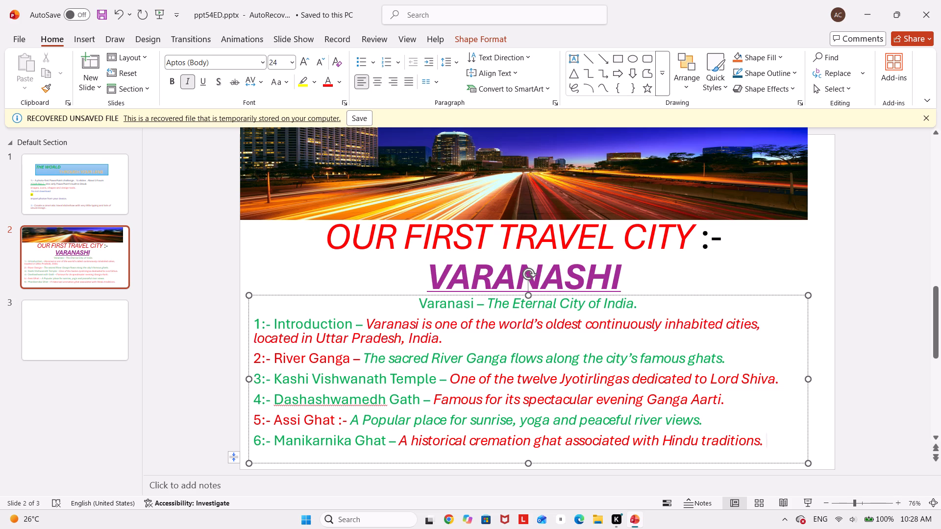
{"action": "key", "text": "Return"}
{"action": "left_click_drag", "start_coordinate": [782, 447], "coordinate": [232, 380]}
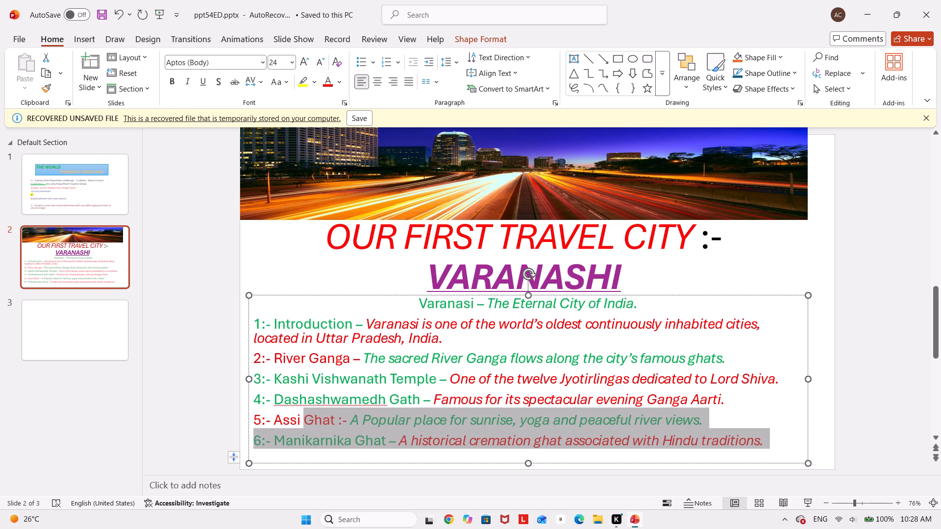
{"action": "left_click_drag", "start_coordinate": [232, 380], "coordinate": [236, 292]}
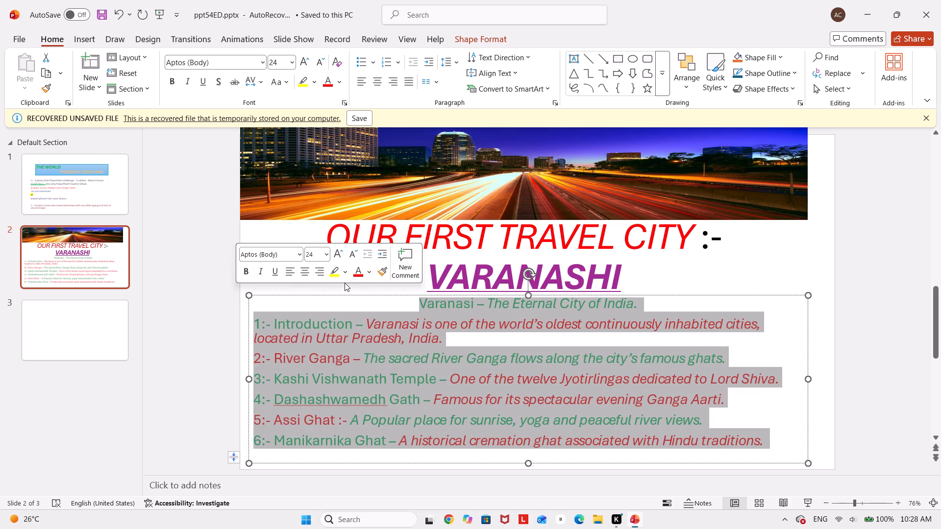
{"action": "left_click", "coordinate": [324, 251]}
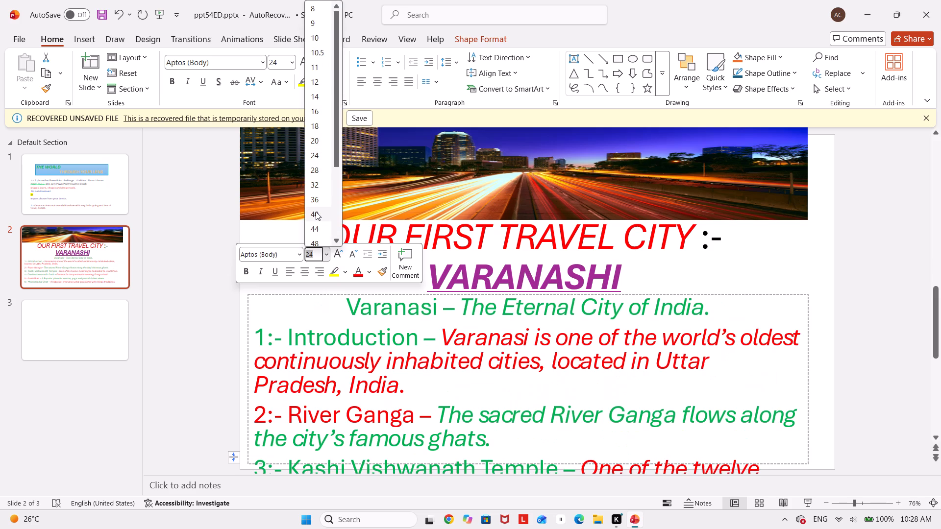
{"action": "left_click", "coordinate": [324, 101]}
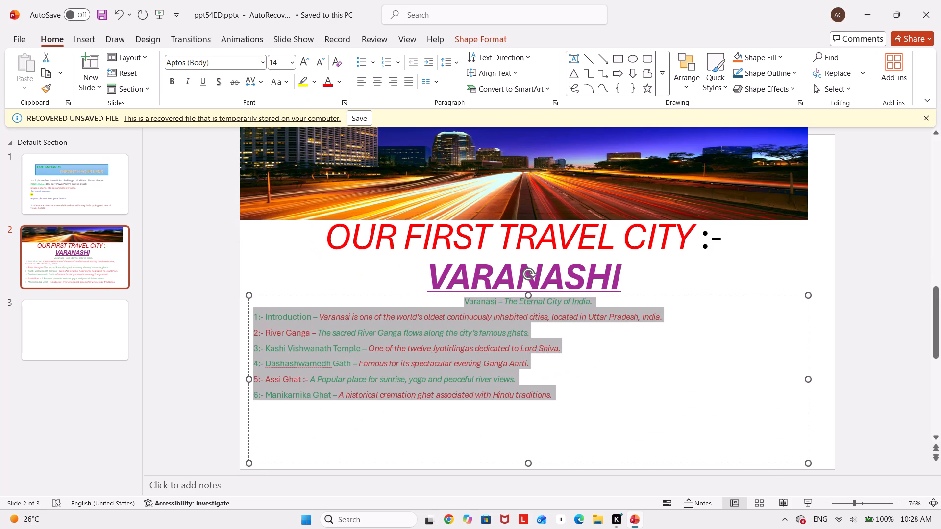
Add a new line below point 6 with the heading "7:- Ganga Aarti :-".
{"action": "left_click", "coordinate": [584, 384]}
{"action": "left_click", "coordinate": [554, 397]}
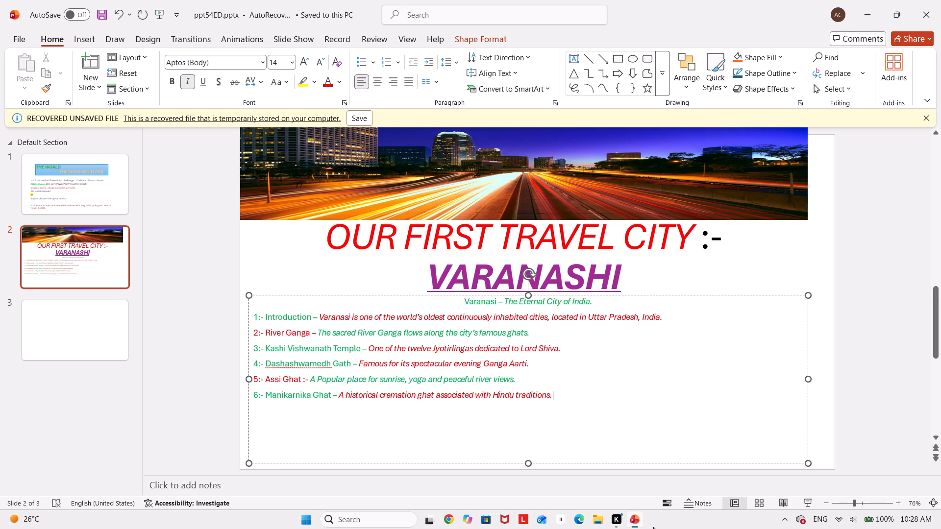
{"action": "key", "text": "Return"}
{"action": "key", "text": "7"}
{"action": "type", "text": ":-"}
{"action": "key", "text": "space"}
{"action": "type", "text": "Ganga"}
{"action": "key", "text": "space"}
{"action": "type", "text": "Aarti"}
{"action": "key", "text": "space"}
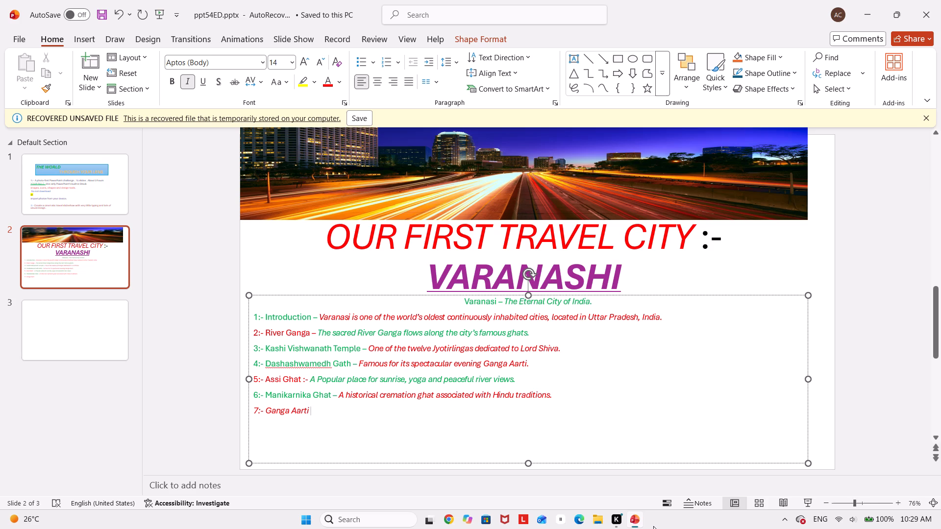
{"action": "type", "text": ":-"}
{"action": "key", "text": "space"}
Write the point 7 description after "Ganga Aarti :-" as "A beautiful spiritual ceremony performed handwoven silk sarees.".
{"action": "type", "text": "A bea"}
{"action": "type", "text": "uti"}
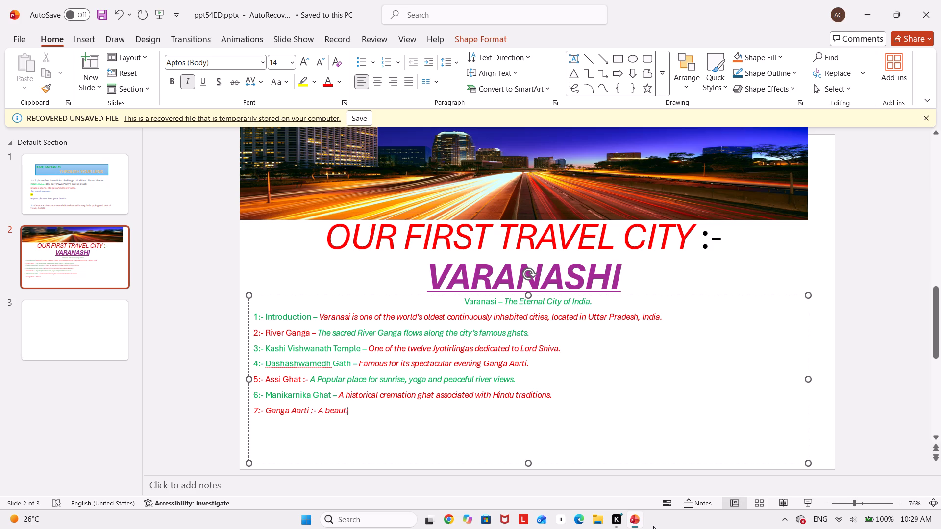
{"action": "type", "text": "ful"}
{"action": "key", "text": "space"}
{"action": "key", "text": "s"}
{"action": "type", "text": "pri"}
{"action": "key", "text": "t"}
{"action": "key", "text": "BackSpace"}
{"action": "key", "text": "BackSpace"}
{"action": "key", "text": "BackSpace"}
{"action": "type", "text": "iri"}
{"action": "type", "text": "tual"}
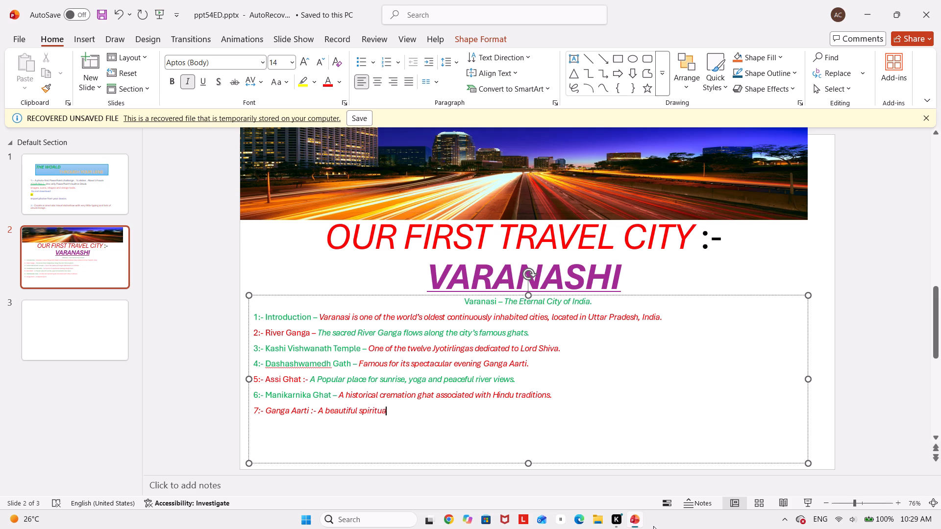
{"action": "key", "text": "space"}
{"action": "type", "text": "ceremony"}
{"action": "key", "text": "space"}
{"action": "type", "text": "performed"}
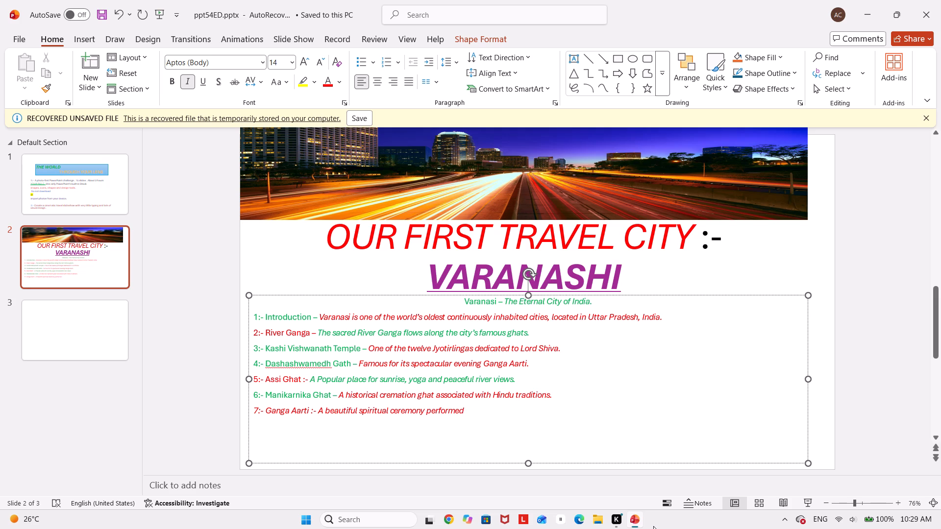
{"action": "key", "text": "space"}
{"action": "type", "text": "hand"}
{"action": "type", "text": "wo"}
{"action": "type", "text": "ven"}
{"action": "key", "text": "space"}
{"action": "type", "text": "silk sar"}
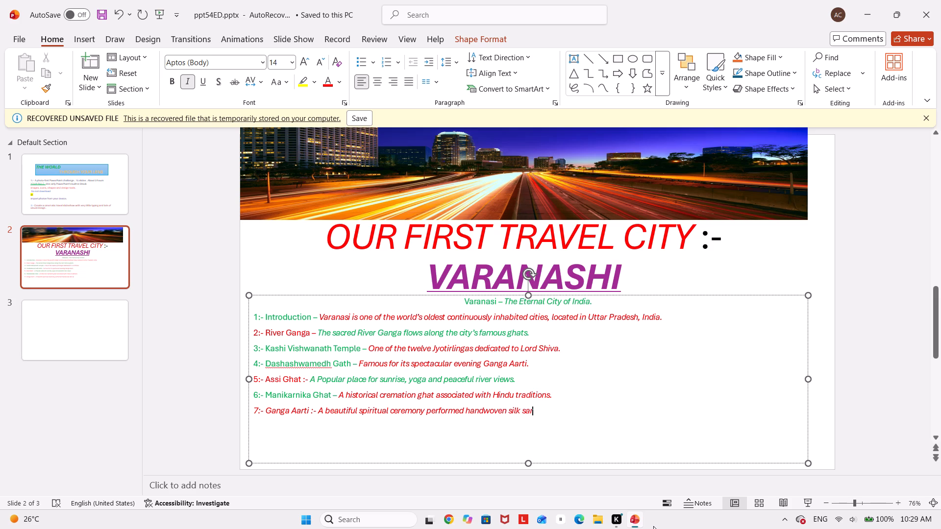
{"action": "type", "text": "ees"}
{"action": "key", "text": "period"}
Colour the point 7 description, from "A beautiful spiritual" through "silk sarees.", in the standard green.
{"action": "left_click_drag", "start_coordinate": [551, 414], "coordinate": [287, 422]}
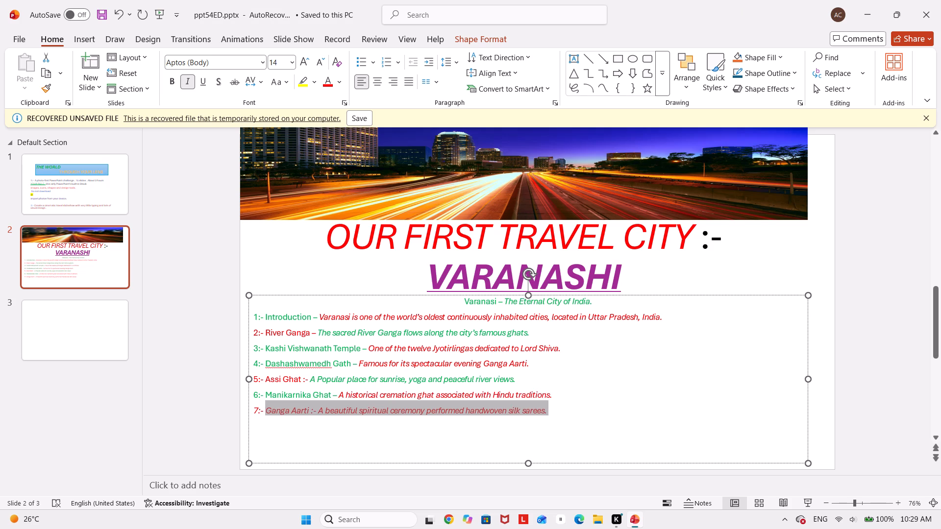
{"action": "left_click_drag", "start_coordinate": [287, 422], "coordinate": [317, 407]}
{"action": "left_click", "coordinate": [454, 389]}
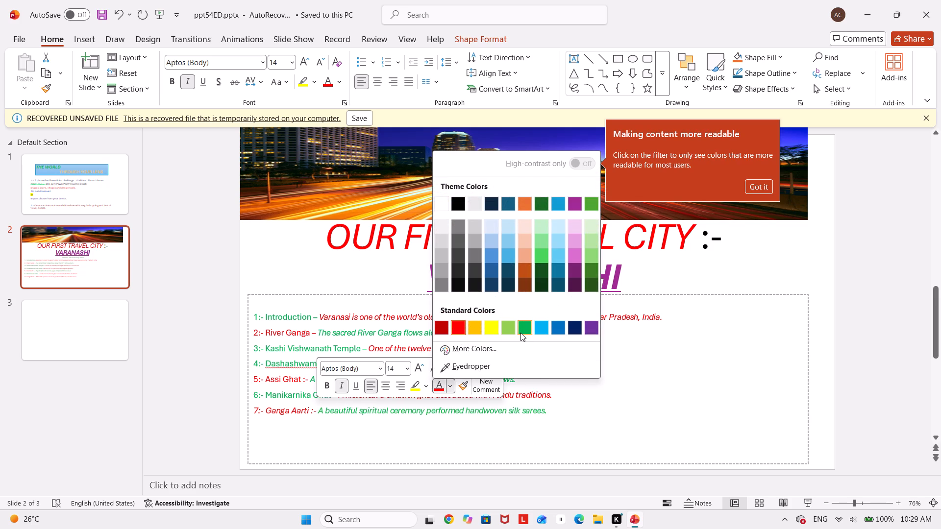
{"action": "left_click", "coordinate": [520, 333]}
Add a new line below point 7 with the heading "8:- Banarasi Sarees :-".
{"action": "left_click", "coordinate": [569, 424]}
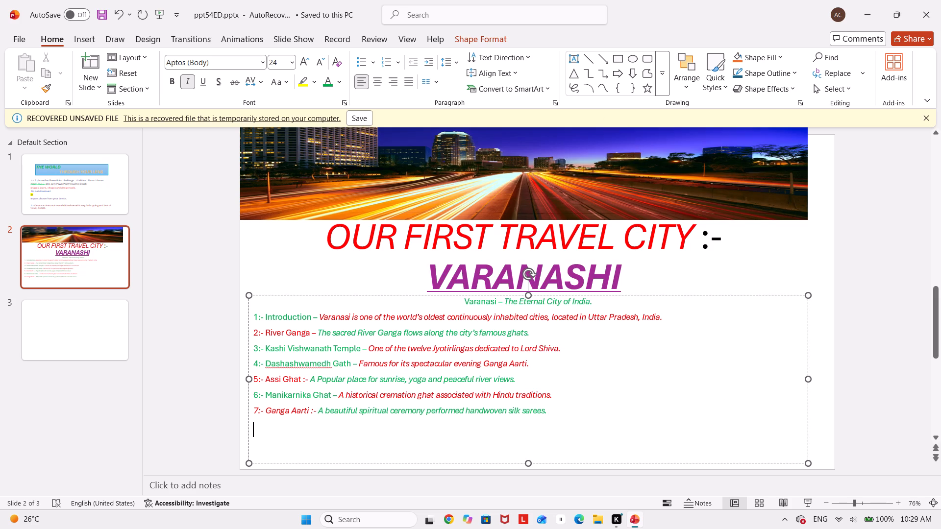
{"action": "left_click", "coordinate": [559, 409]}
{"action": "key", "text": "Return"}
{"action": "key", "text": "8"}
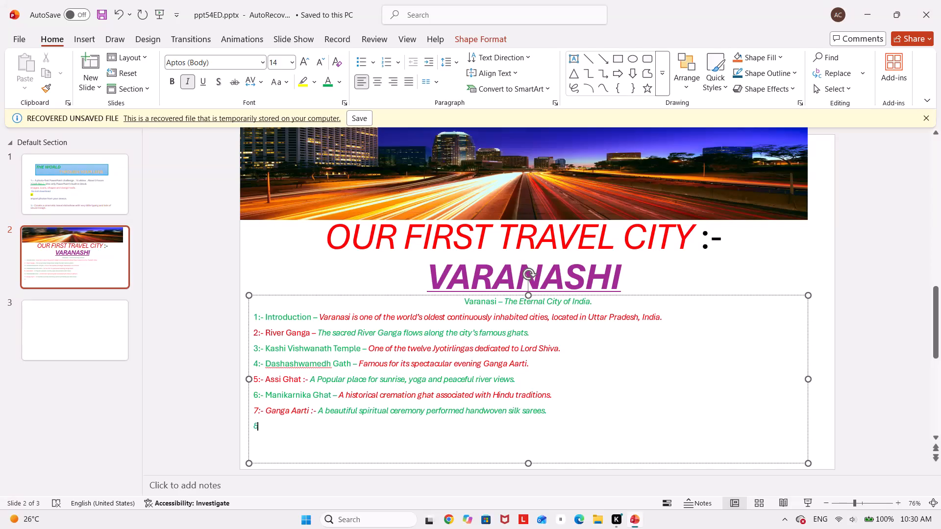
{"action": "type", "text": ":-"}
{"action": "key", "text": "space"}
{"action": "type", "text": "Bana"}
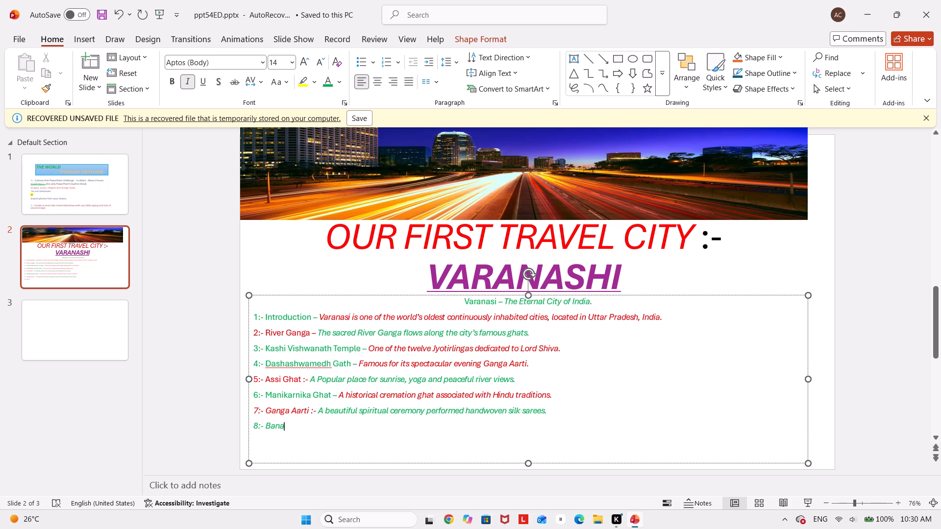
{"action": "type", "text": "rasi"}
{"action": "key", "text": "space"}
{"action": "type", "text": "Sarees"}
{"action": "key", "text": "space"}
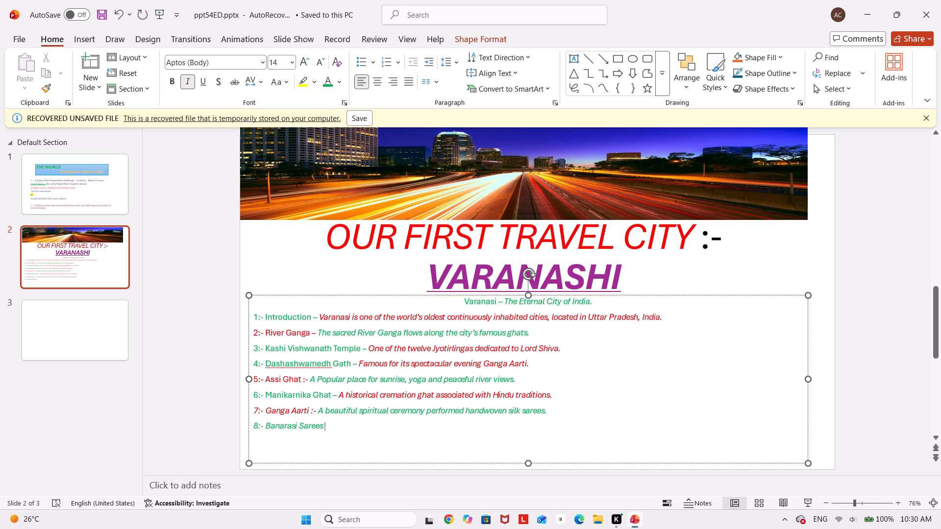
{"action": "type", "text": ":-"}
{"action": "key", "text": "space"}
Write the point 8 description after "Banarasi Sarees :-" as "Varanashi is famous for its beautiful handwoven silk sarees.".
{"action": "type", "text": "Varanashi"}
{"action": "key", "text": "space"}
{"action": "type", "text": "id"}
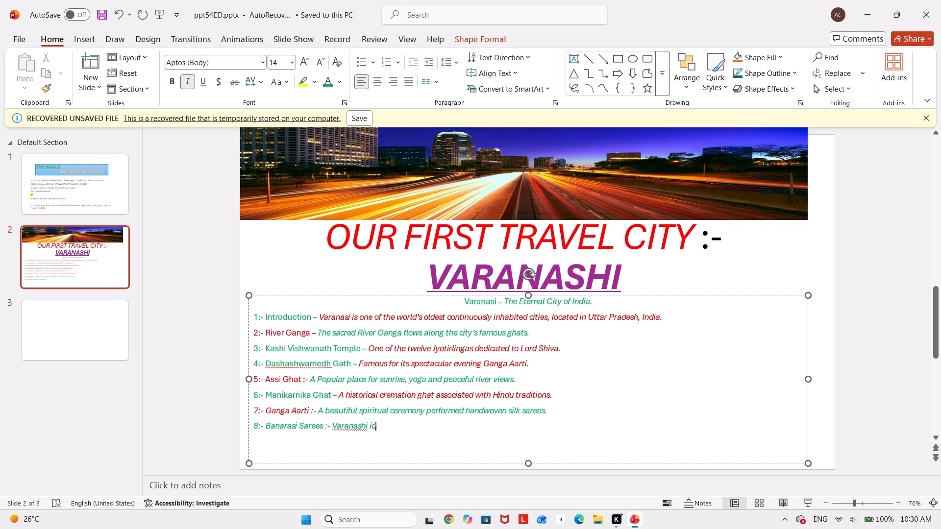
{"action": "key", "text": "BackSpace"}
{"action": "type", "text": "s famous"}
{"action": "key", "text": "space"}
{"action": "type", "text": "fior"}
{"action": "key", "text": "BackSpace"}
{"action": "key", "text": "BackSpace"}
{"action": "key", "text": "BackSpace"}
{"action": "type", "text": "or"}
{"action": "key", "text": "space"}
{"action": "type", "text": "it"}
{"action": "type", "text": "s bea"}
{"action": "type", "text": "utiful"}
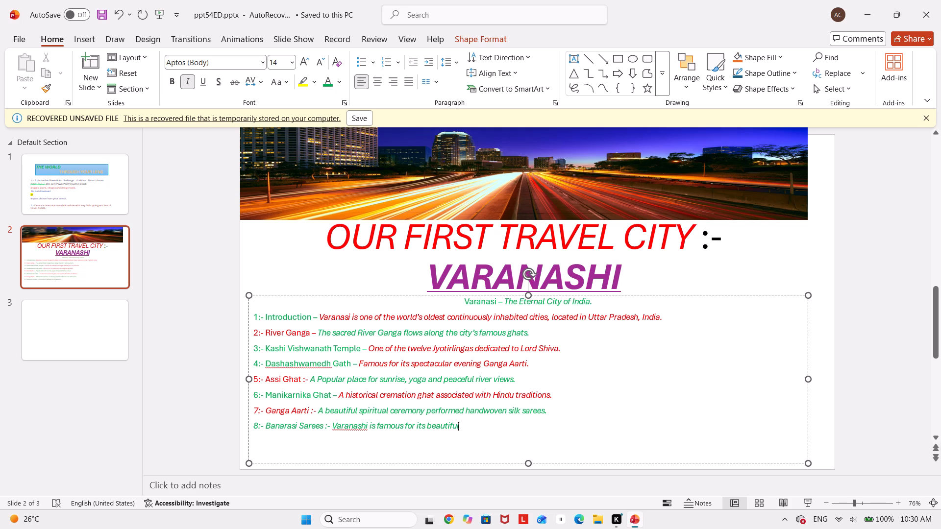
{"action": "key", "text": "space"}
{"action": "type", "text": "hand"}
{"action": "type", "text": "woven"}
{"action": "key", "text": "space"}
{"action": "type", "text": "silo"}
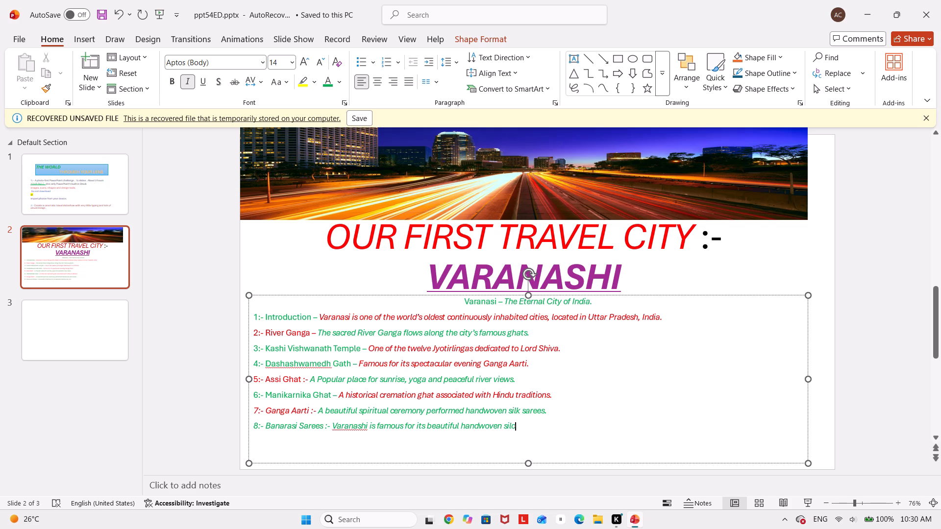
{"action": "key", "text": "BackSpace"}
{"action": "type", "text": "k sarees"}
{"action": "key", "text": "period"}
Correct the spelling of the city name in the point 8 description to "Varanasi".
{"action": "left_click", "coordinate": [560, 418]}
{"action": "left_click", "coordinate": [366, 426]}
{"action": "key", "text": "BackSpace"}
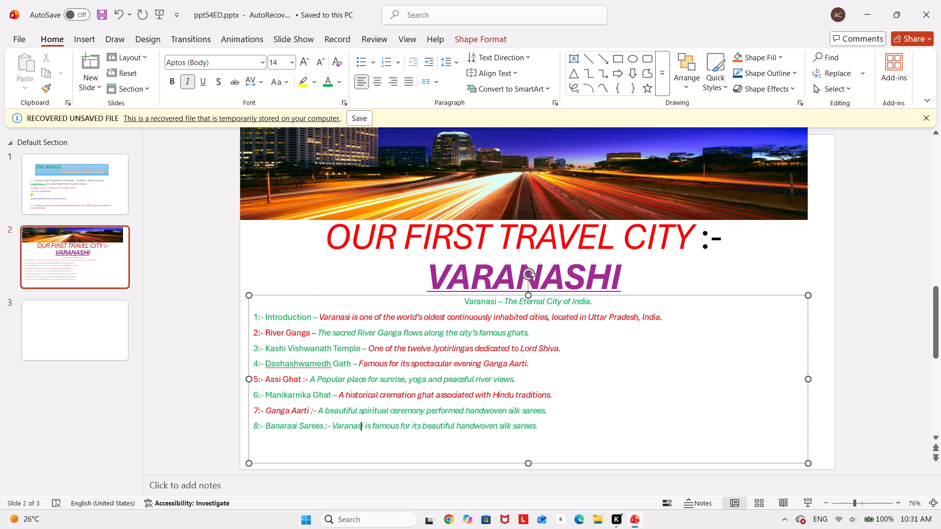
Colour the point 8 description, from "Varanasi is famous" through "silk sarees.", in red.
{"action": "left_click_drag", "start_coordinate": [545, 429], "coordinate": [363, 426]}
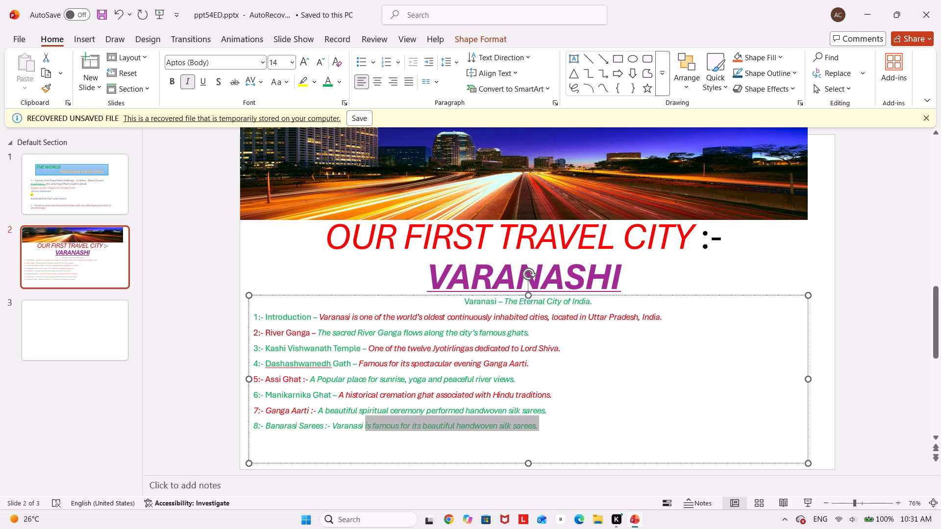
{"action": "left_click_drag", "start_coordinate": [363, 426], "coordinate": [471, 469]}
{"action": "right_click", "coordinate": [345, 429]}
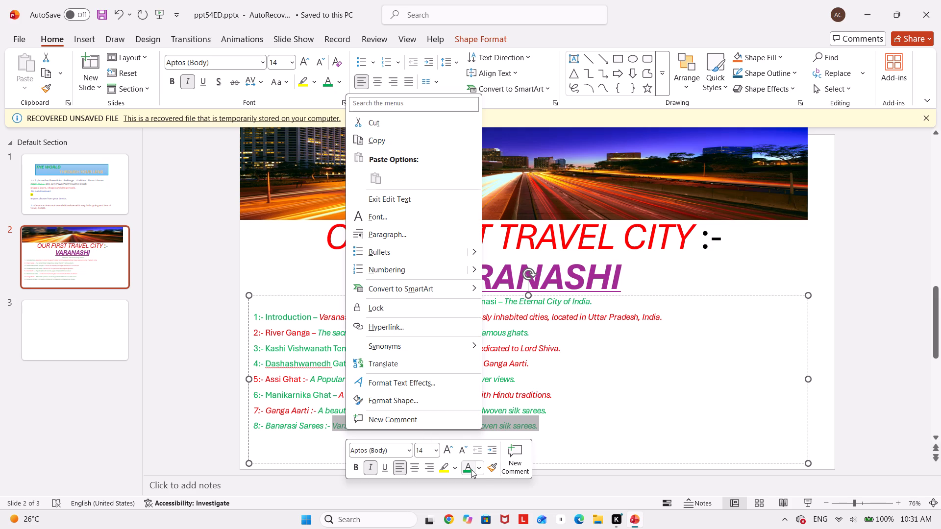
{"action": "left_click_drag", "start_coordinate": [471, 469], "coordinate": [475, 470]}
{"action": "left_click", "coordinate": [481, 471]}
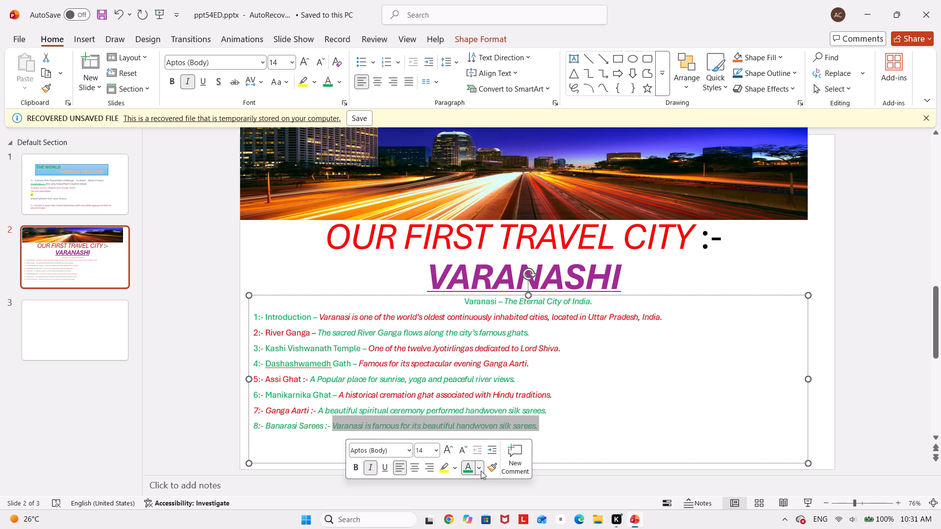
{"action": "left_click", "coordinate": [487, 410]}
{"action": "left_click", "coordinate": [592, 408]}
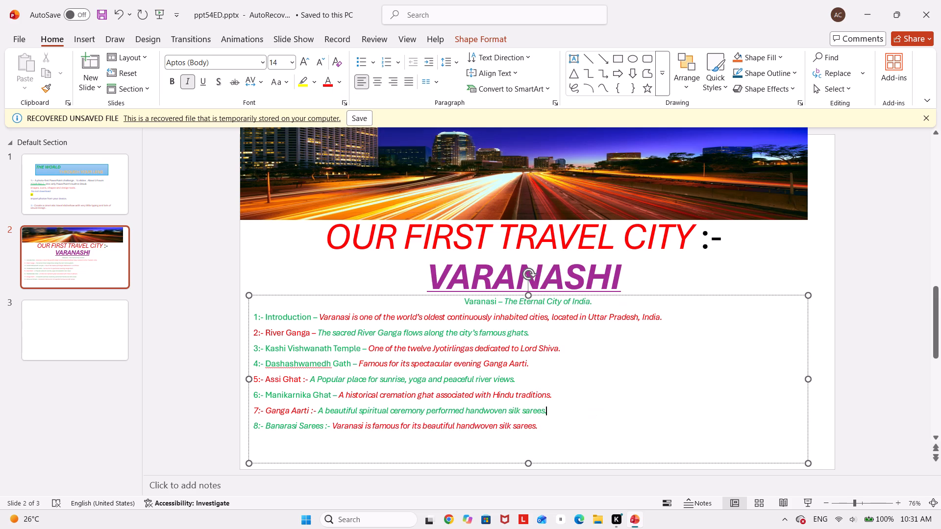
Add a new line below point 8 with the heading "9:- Banarasi food :-".
{"action": "left_click", "coordinate": [558, 430]}
{"action": "key", "text": "Return"}
{"action": "key", "text": "9"}
{"action": "type", "text": ":-"}
{"action": "key", "text": "space"}
{"action": "type", "text": "Banasras"}
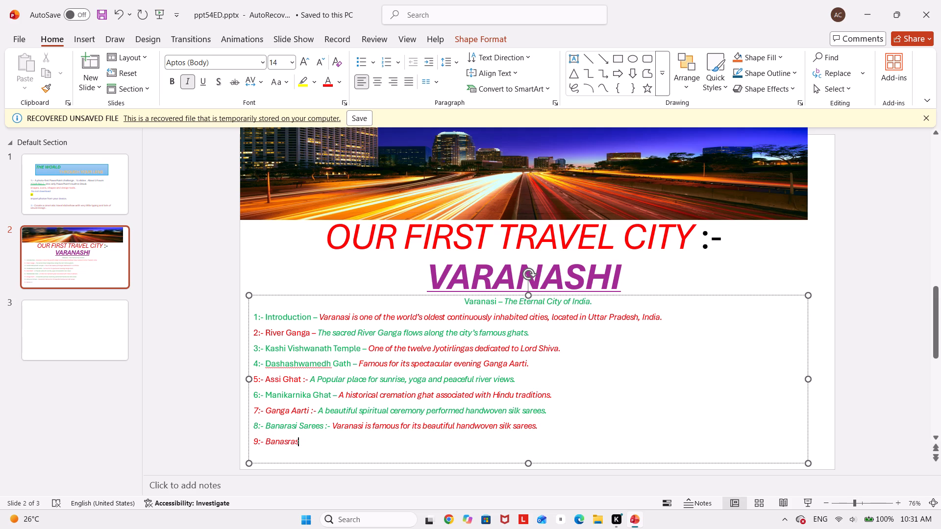
{"action": "type", "text": "hi"}
{"action": "key", "text": "BackSpace"}
{"action": "key", "text": "BackSpace"}
{"action": "key", "text": "BackSpace"}
{"action": "key", "text": "BackSpace"}
{"action": "key", "text": "BackSpace"}
{"action": "key", "text": "BackSpace"}
{"action": "type", "text": "rasi"}
{"action": "key", "text": "space"}
{"action": "type", "text": "food"}
{"action": "key", "text": "space"}
{"action": "type", "text": ":-"}
{"action": "key", "text": "space"}
Begin the point 9 description after "Banarasi food :-" with "Famous for kachori sabzi, tamatar chaat,".
{"action": "type", "text": "Famous"}
{"action": "key", "text": "space"}
{"action": "type", "text": "for"}
{"action": "key", "text": "space"}
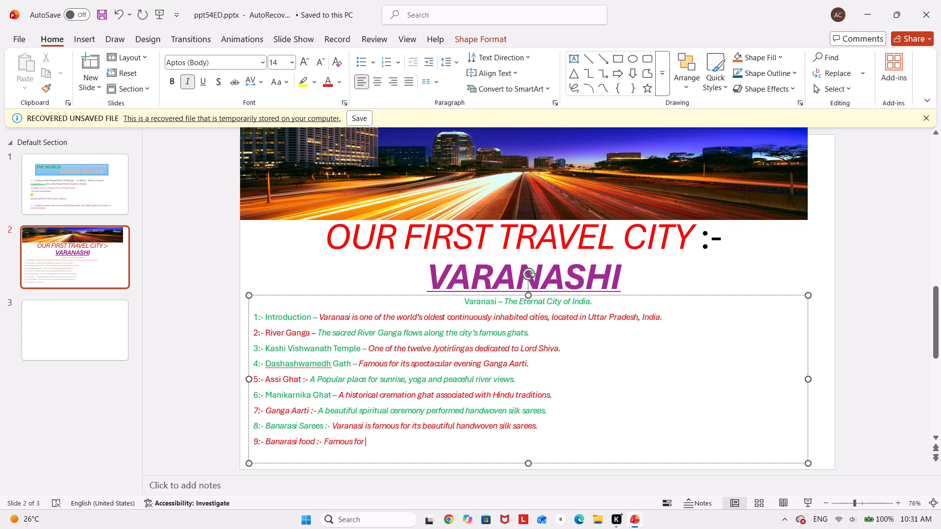
{"action": "type", "text": "kachori"}
{"action": "key", "text": "space"}
{"action": "type", "text": "sabzi"}
{"action": "type", "text": ","}
{"action": "key", "text": "space"}
{"action": "type", "text": "tamatar"}
{"action": "type", "text": "n"}
{"action": "key", "text": "space"}
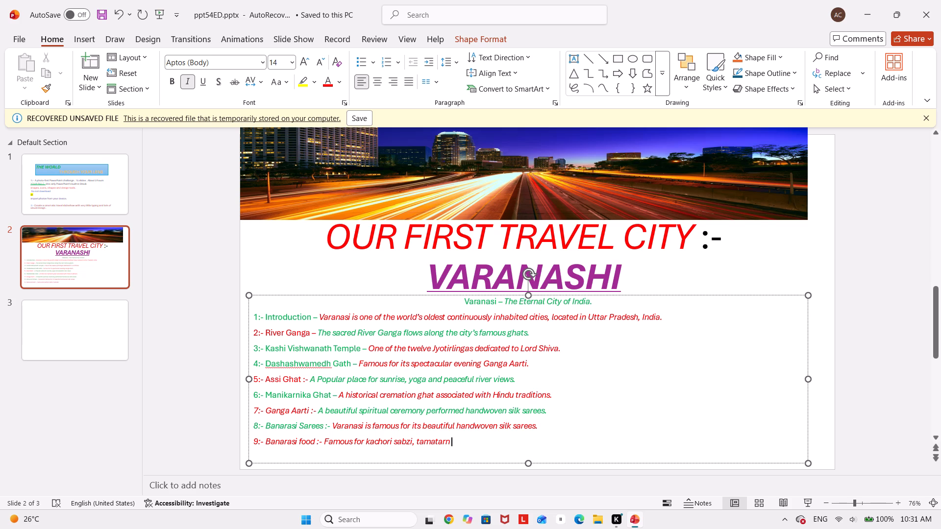
{"action": "key", "text": "BackSpace"}
{"action": "key", "text": "BackSpace"}
{"action": "key", "text": "space"}
{"action": "type", "text": "chatt"}
{"action": "key", "text": "space"}
{"action": "key", "text": "BackSpace"}
{"action": "key", "text": "BackSpace"}
{"action": "key", "text": "BackSpace"}
{"action": "type", "text": "at"}
{"action": "key", "text": "space"}
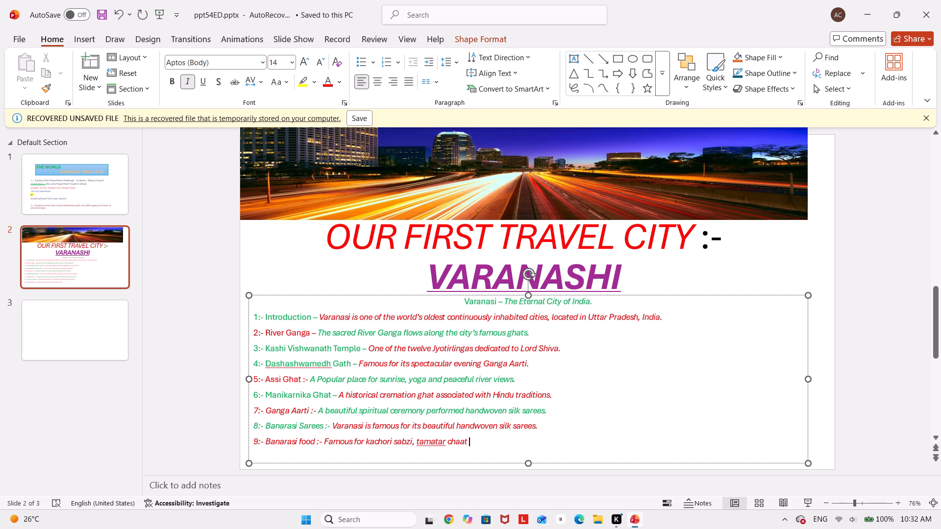
{"action": "key", "text": "BackSpace"}
{"action": "type", "text": ","}
{"action": "key", "text": "space"}
Complete the point 9 description with "lassi and Banarasi paan.".
{"action": "type", "text": "lassi"}
{"action": "key", "text": "space"}
{"action": "type", "text": "and"}
{"action": "key", "text": "space"}
{"action": "type", "text": "Bana"}
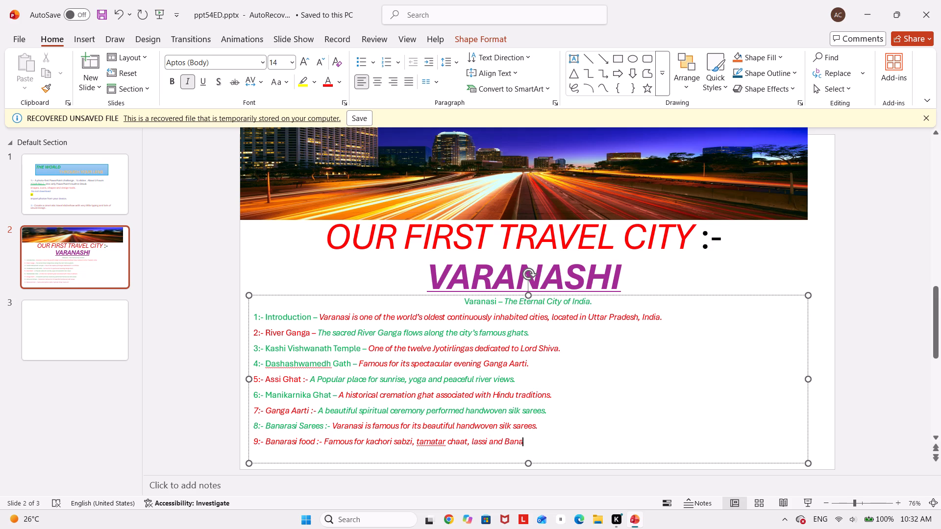
{"action": "type", "text": "rasi"}
{"action": "key", "text": "space"}
{"action": "type", "text": "paan"}
{"action": "key", "text": "comma"}
{"action": "key", "text": "space"}
{"action": "key", "text": "BackSpace"}
{"action": "key", "text": "BackSpace"}
{"action": "key", "text": "period"}
Add a new line below point 9 with the heading "10:- Sarnath :-".
{"action": "key", "text": "Return"}
{"action": "type", "text": "10"}
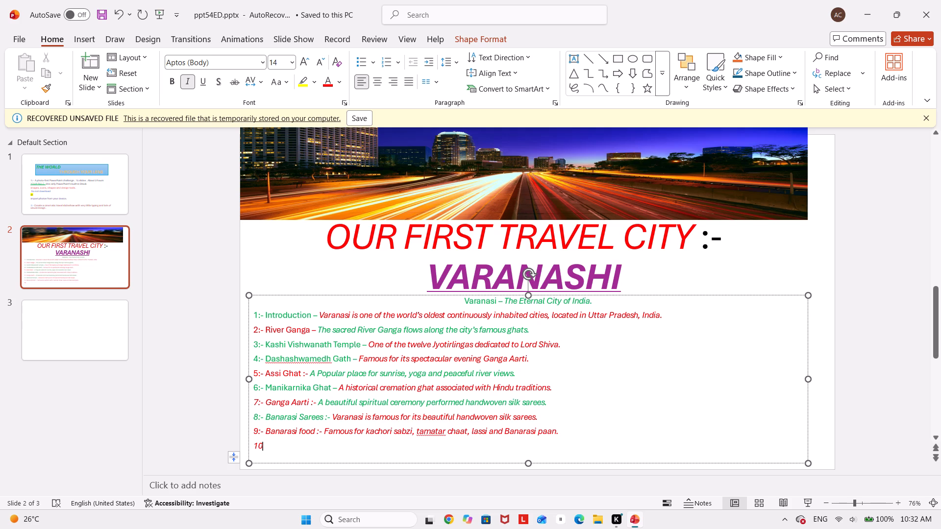
{"action": "key", "text": "shift+colon"}
{"action": "type", "text": "-"}
{"action": "key", "text": "space"}
{"action": "type", "text": "Sa"}
{"action": "type", "text": "rnath"}
{"action": "key", "text": "space"}
{"action": "type", "text": ":-"}
{"action": "key", "text": "space"}
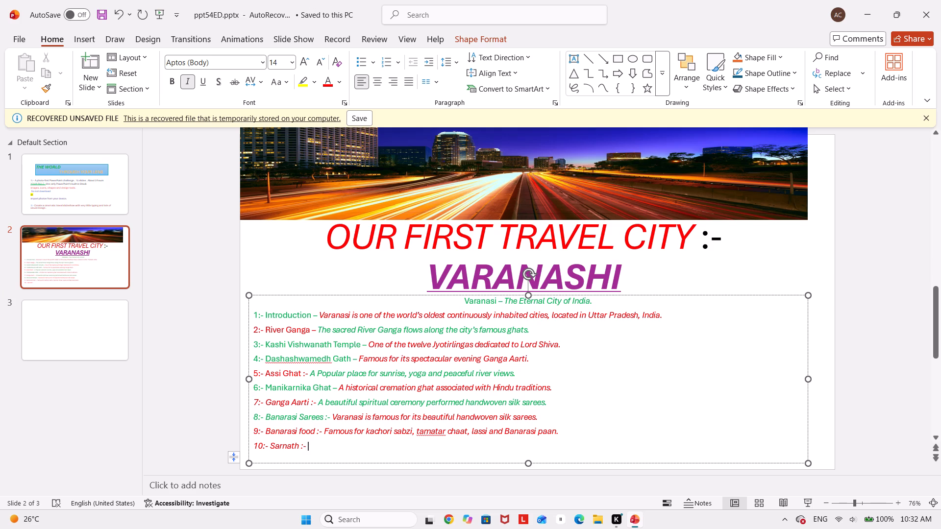
Split the Varanasi slide's list text between two slides using the AutoFit options.
{"action": "left_click", "coordinate": [233, 461]}
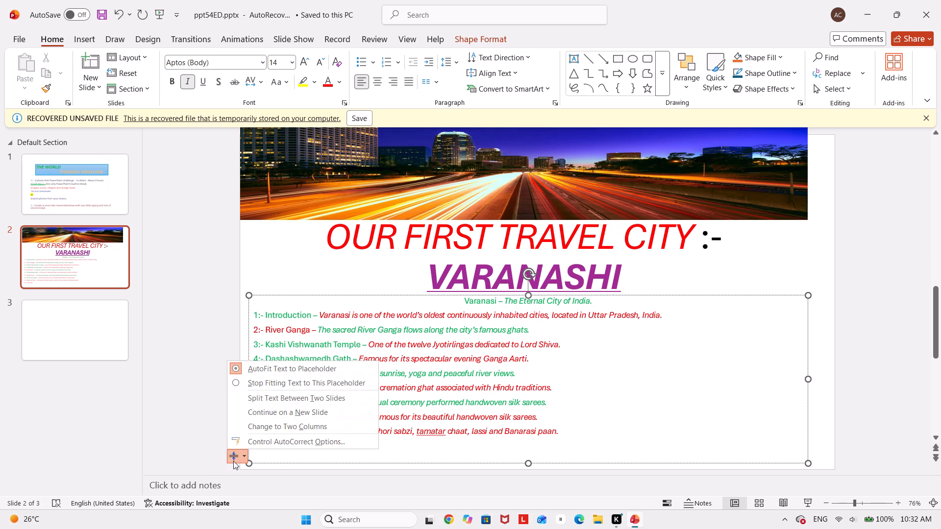
{"action": "left_click", "coordinate": [314, 363]}
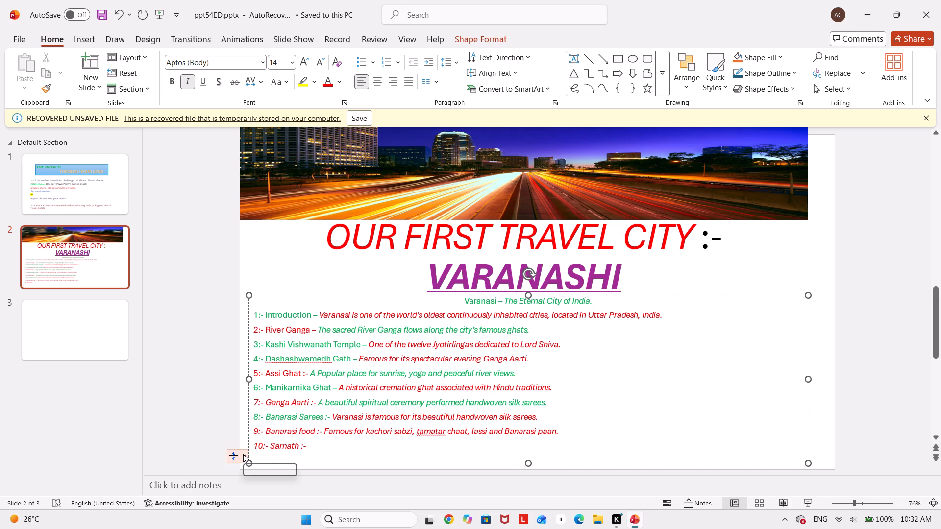
{"action": "left_click", "coordinate": [242, 454]}
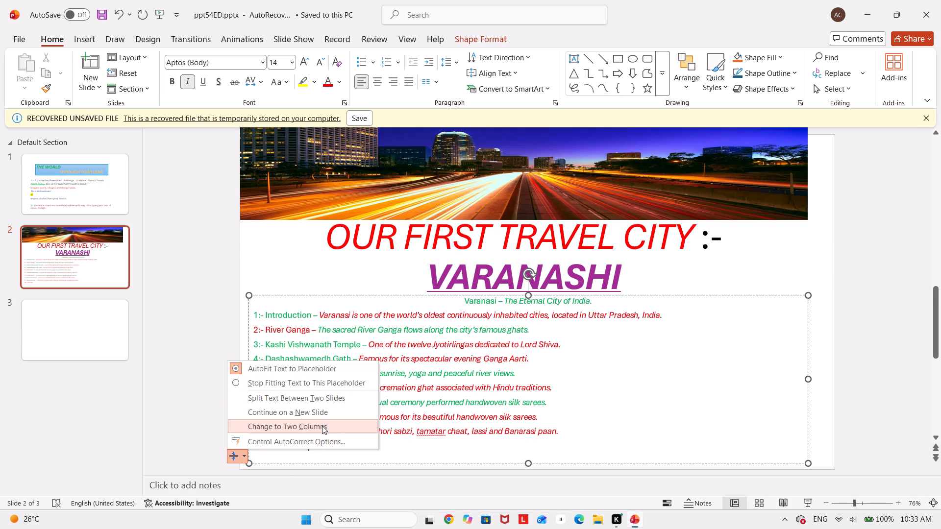
{"action": "left_click", "coordinate": [351, 403]}
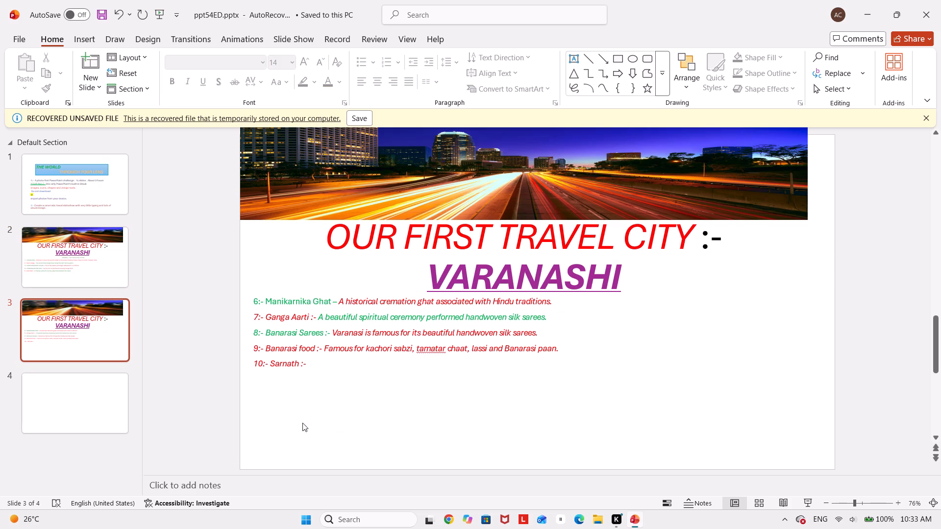
Set the font size of the Varanasi subtitle and points 1 to 5 on slide 2 to 24.
{"action": "left_click", "coordinate": [92, 257]}
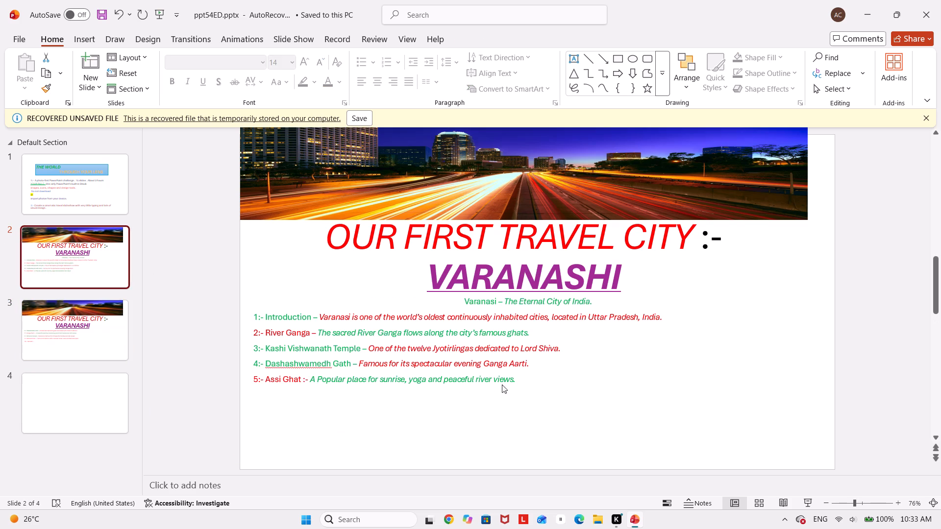
{"action": "left_click_drag", "start_coordinate": [539, 383], "coordinate": [216, 296]}
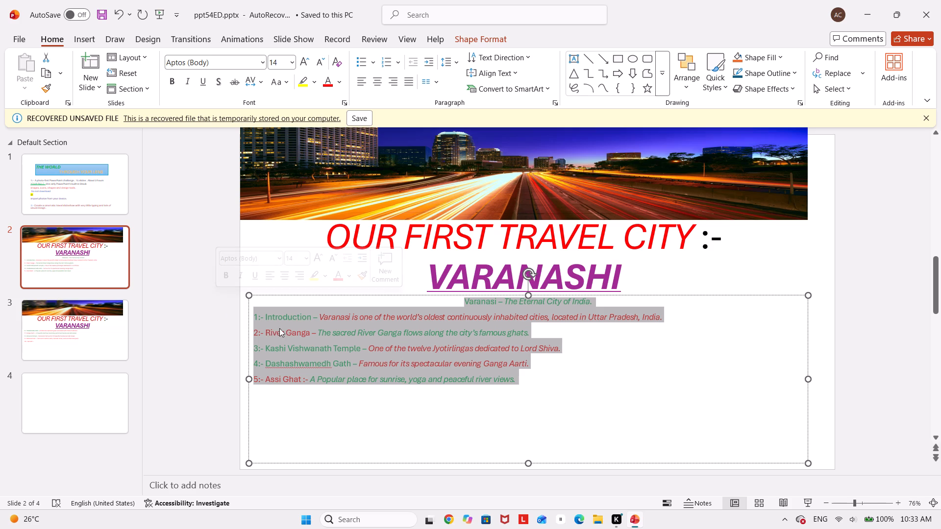
{"action": "left_click", "coordinate": [310, 258]}
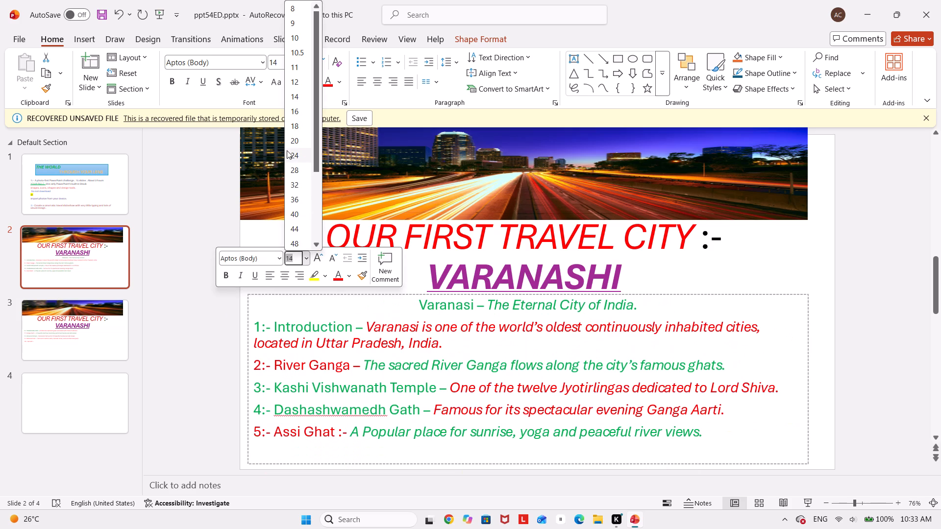
{"action": "left_click", "coordinate": [287, 150]}
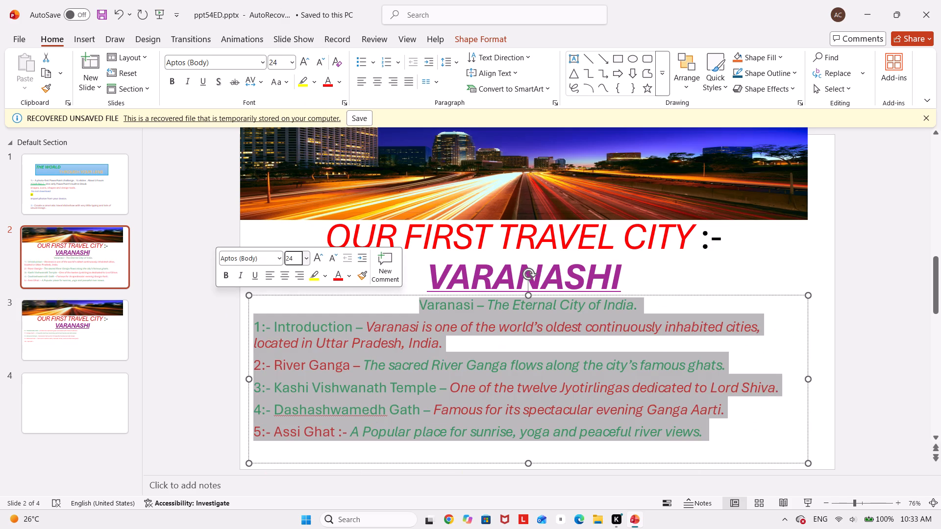
{"action": "left_click", "coordinate": [383, 457]}
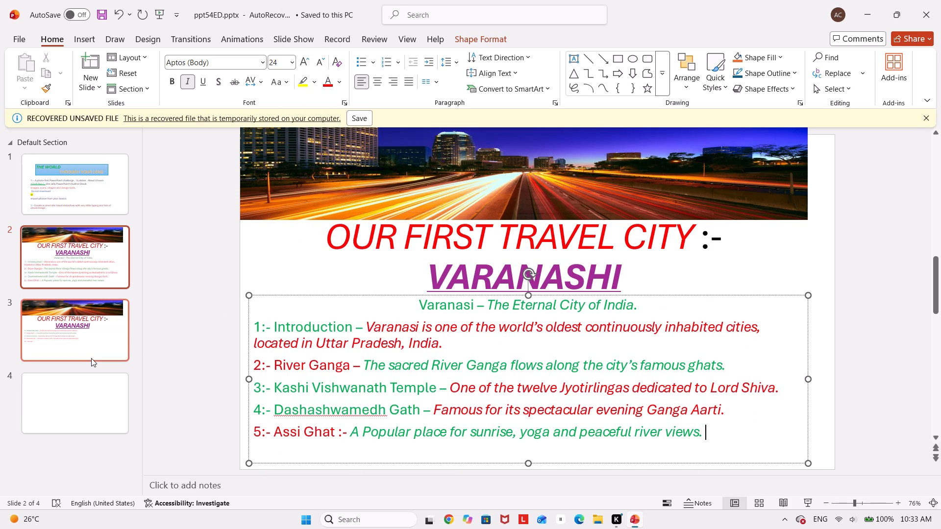
Set the font size of points 6 to 10 on slide 3 to 24.
{"action": "left_click", "coordinate": [91, 358]}
{"action": "left_click", "coordinate": [447, 358]}
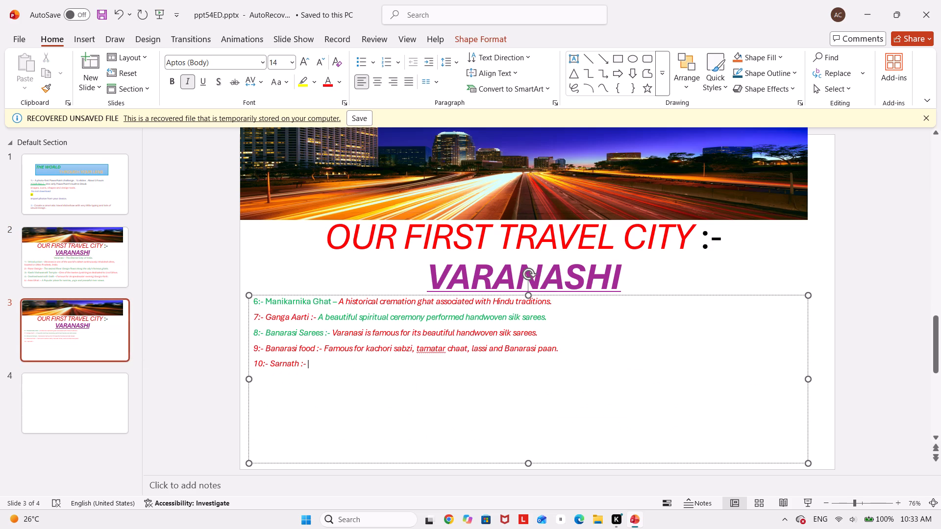
{"action": "left_click_drag", "start_coordinate": [414, 364], "coordinate": [230, 296]}
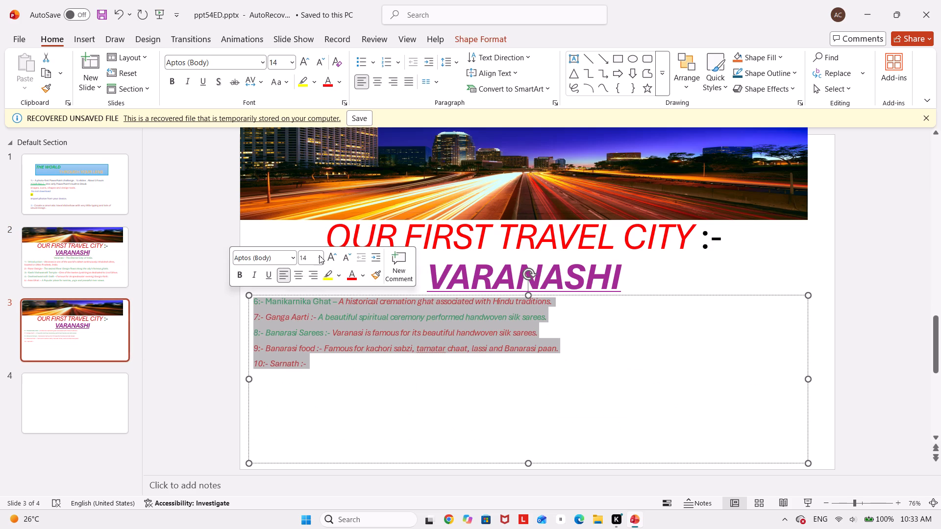
{"action": "left_click", "coordinate": [319, 255]}
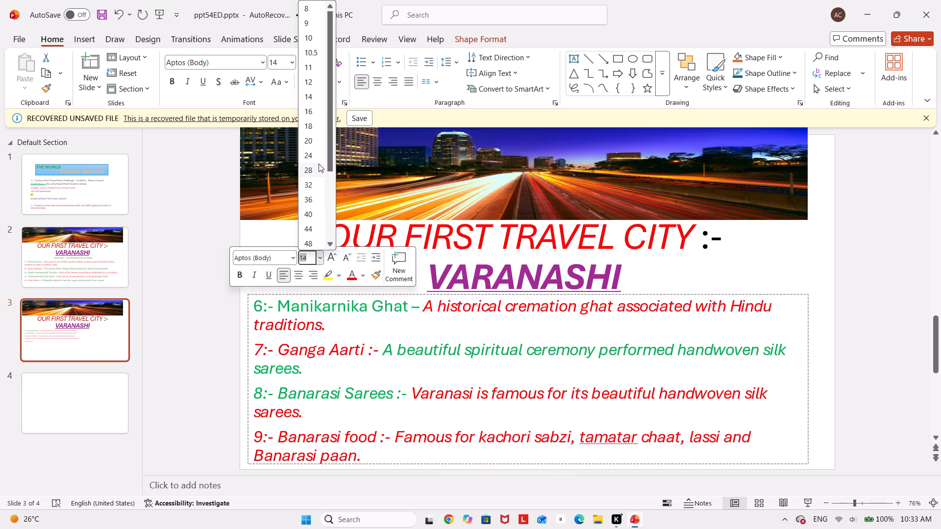
{"action": "left_click", "coordinate": [318, 156]}
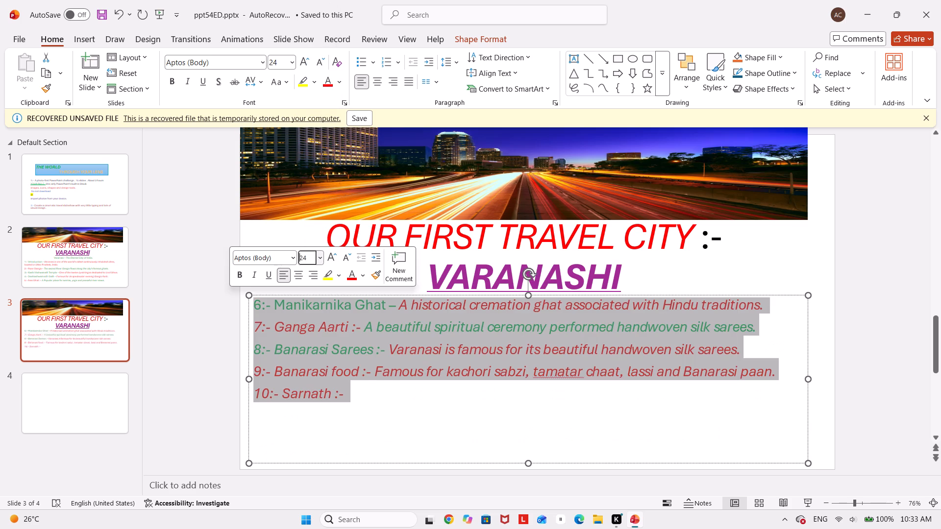
{"action": "left_click", "coordinate": [351, 407]}
Begin the Sarnath description in point 10 with "The place where".
{"action": "left_click", "coordinate": [351, 393]}
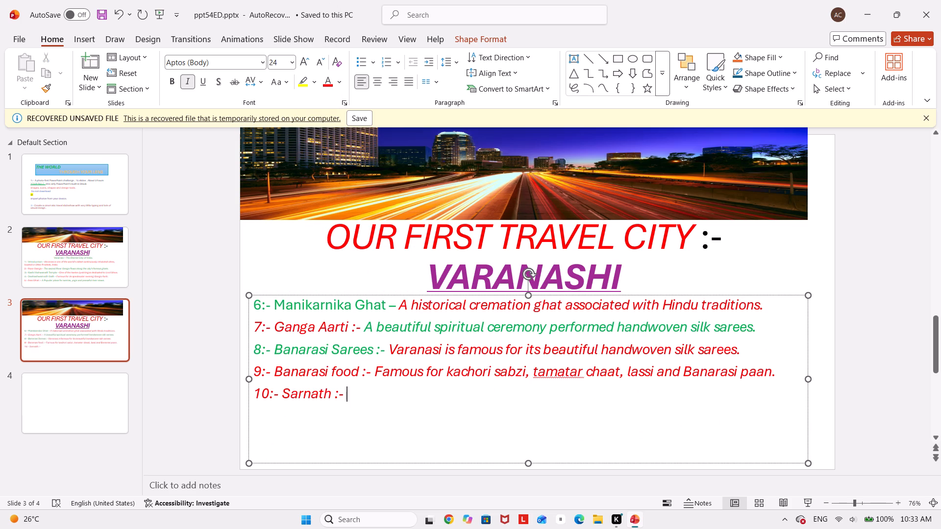
{"action": "type", "text": "The"}
{"action": "key", "text": "space"}
{"action": "type", "text": "place"}
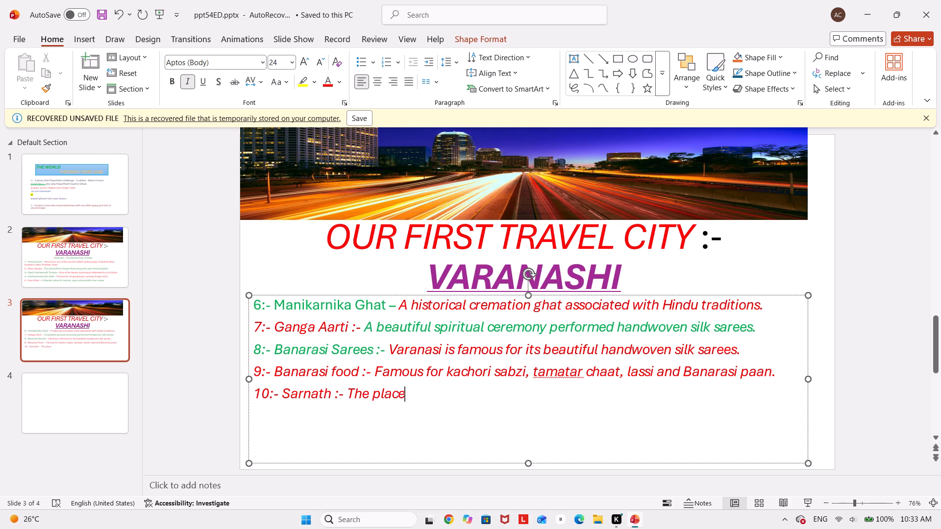
{"action": "key", "text": "space"}
{"action": "type", "text": "where"}
{"action": "key", "text": "space"}
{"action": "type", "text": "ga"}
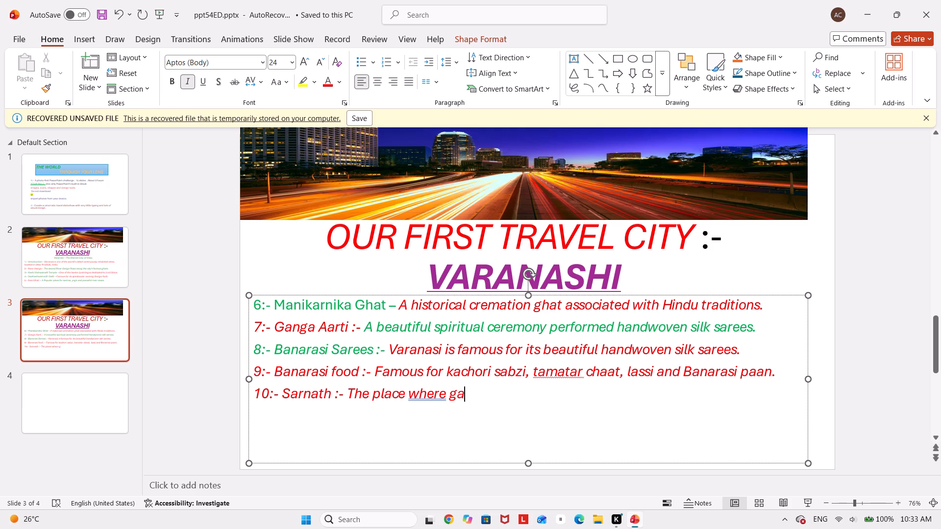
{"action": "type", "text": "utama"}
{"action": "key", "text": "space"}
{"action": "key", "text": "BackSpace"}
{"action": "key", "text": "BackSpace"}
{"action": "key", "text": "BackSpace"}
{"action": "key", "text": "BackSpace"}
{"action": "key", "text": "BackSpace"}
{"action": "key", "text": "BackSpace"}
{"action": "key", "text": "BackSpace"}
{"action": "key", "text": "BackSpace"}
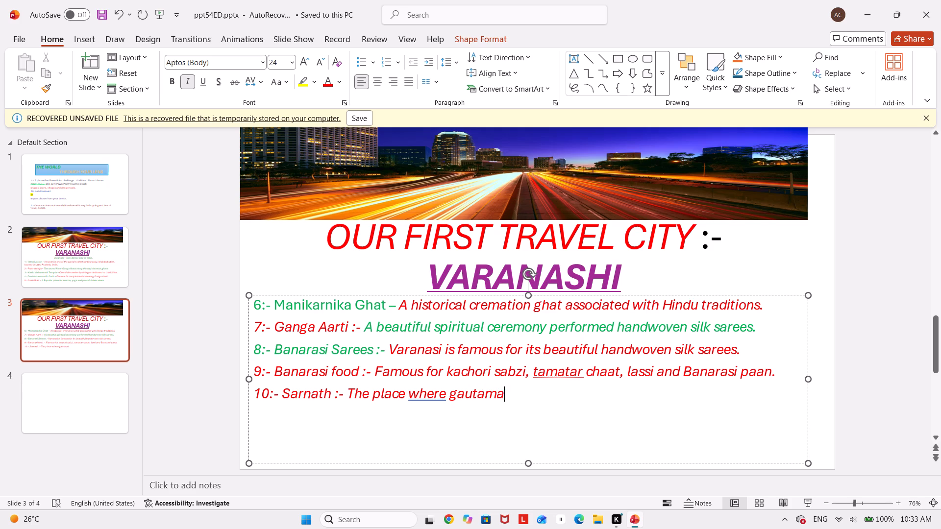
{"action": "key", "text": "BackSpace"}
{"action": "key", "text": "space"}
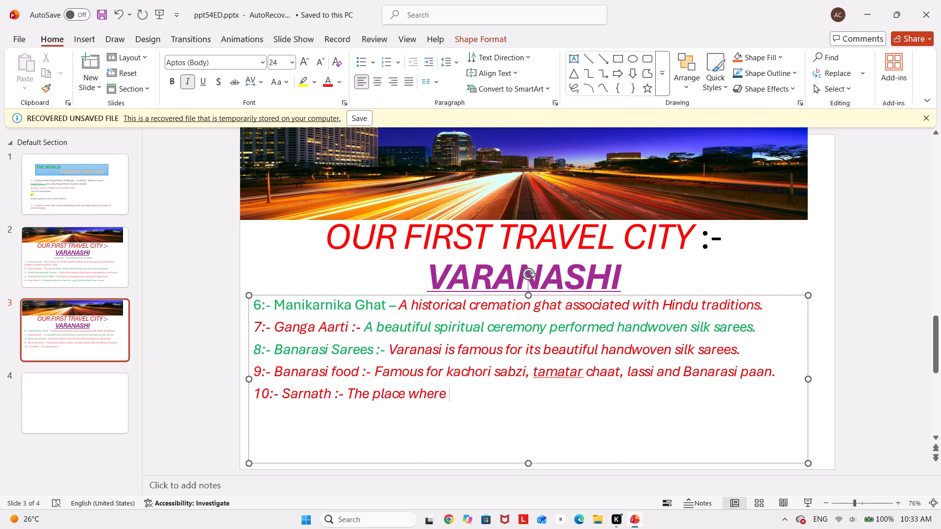
Continue the point 10 description with "Gautama Buddha delivered his first sermon".
{"action": "type", "text": "Ga"}
{"action": "key", "text": "u"}
{"action": "key", "text": "t"}
{"action": "type", "text": "ama"}
{"action": "key", "text": "space"}
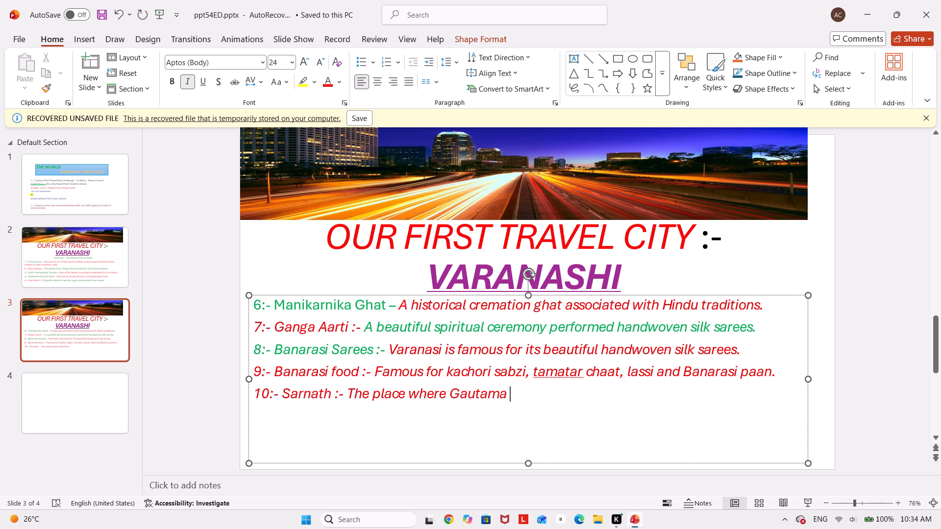
{"action": "type", "text": "Buddha"}
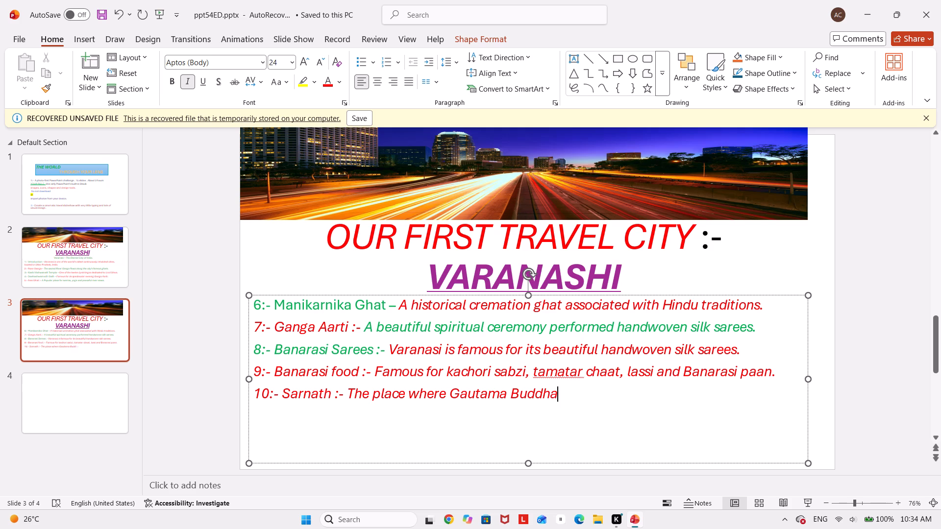
{"action": "key", "text": "space"}
{"action": "type", "text": "deli"}
{"action": "key", "text": "v"}
{"action": "type", "text": "ered"}
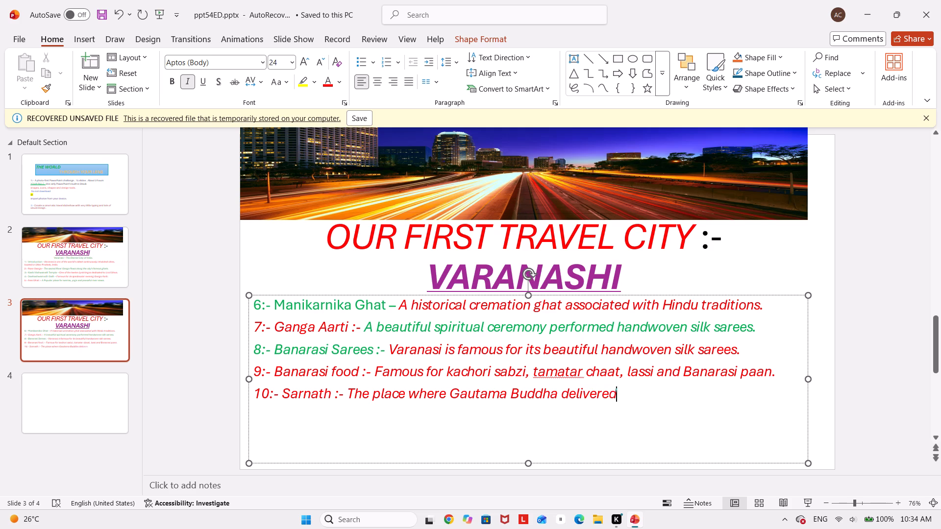
{"action": "key", "text": "space"}
{"action": "type", "text": "his"}
{"action": "key", "text": "space"}
{"action": "type", "text": "first"}
{"action": "key", "text": "space"}
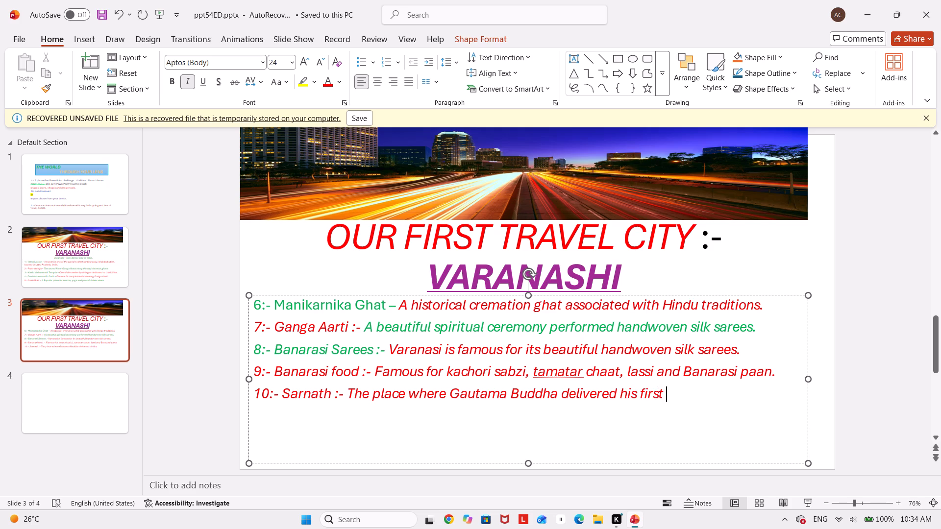
{"action": "type", "text": "ser"}
{"action": "type", "text": "mon"}
{"action": "key", "text": "space"}
Color the point 9 description, "Famous for kachori sabzi, tamatar chaat, lassi and Banarasi paan.", green.
{"action": "left_click_drag", "start_coordinate": [785, 367], "coordinate": [727, 369]}
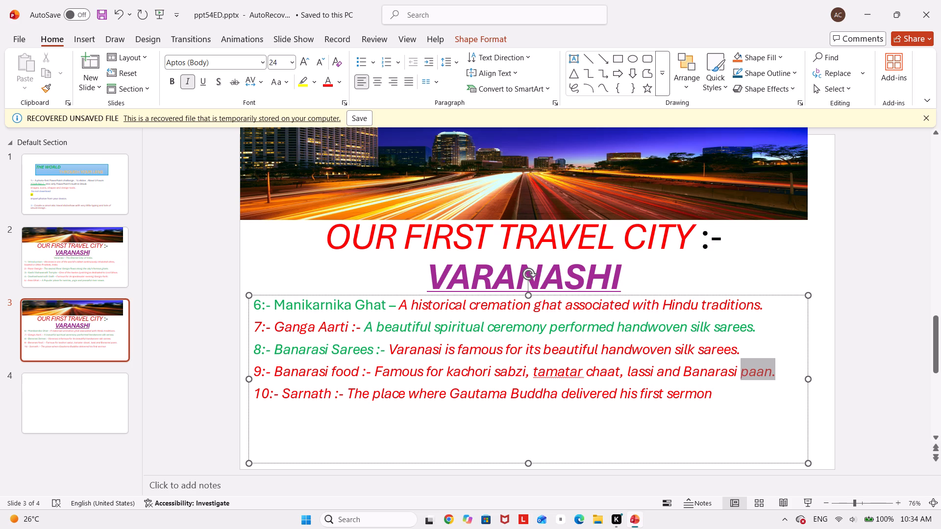
{"action": "left_click_drag", "start_coordinate": [727, 369], "coordinate": [389, 362]}
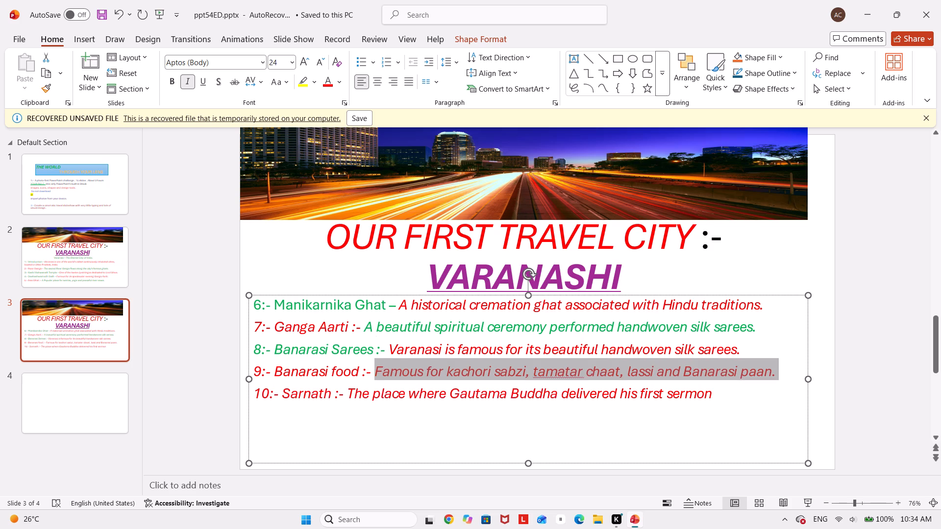
{"action": "left_click_drag", "start_coordinate": [389, 362], "coordinate": [374, 375]}
{"action": "right_click", "coordinate": [374, 375]}
{"action": "left_click_drag", "start_coordinate": [374, 375], "coordinate": [505, 414]}
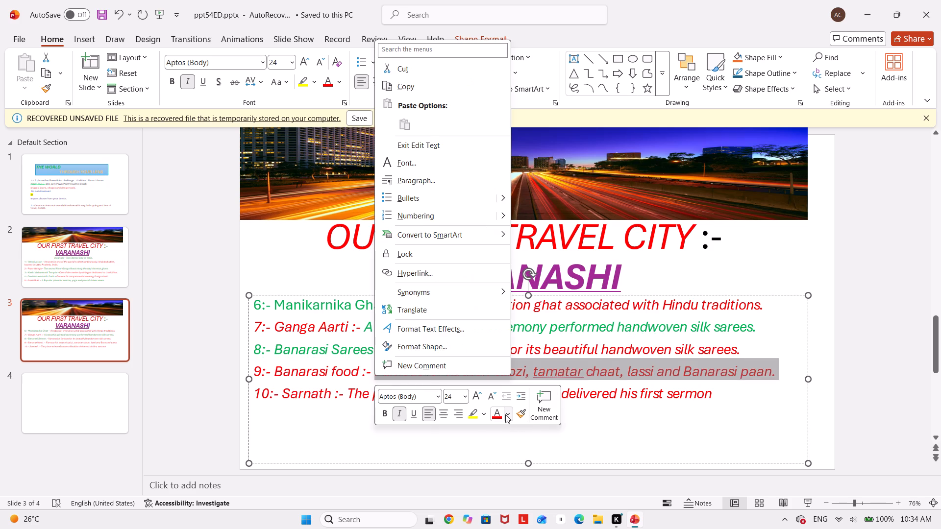
{"action": "left_click", "coordinate": [509, 419]}
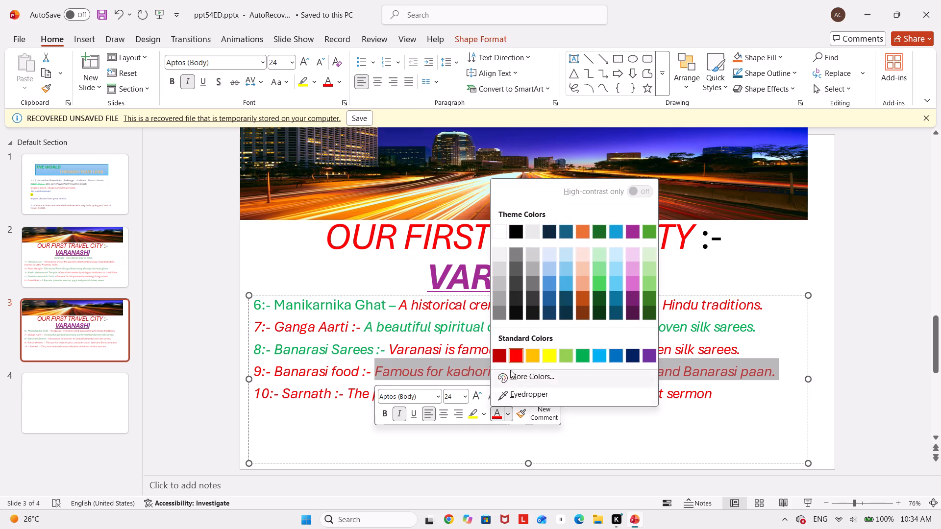
{"action": "left_click", "coordinate": [586, 357]}
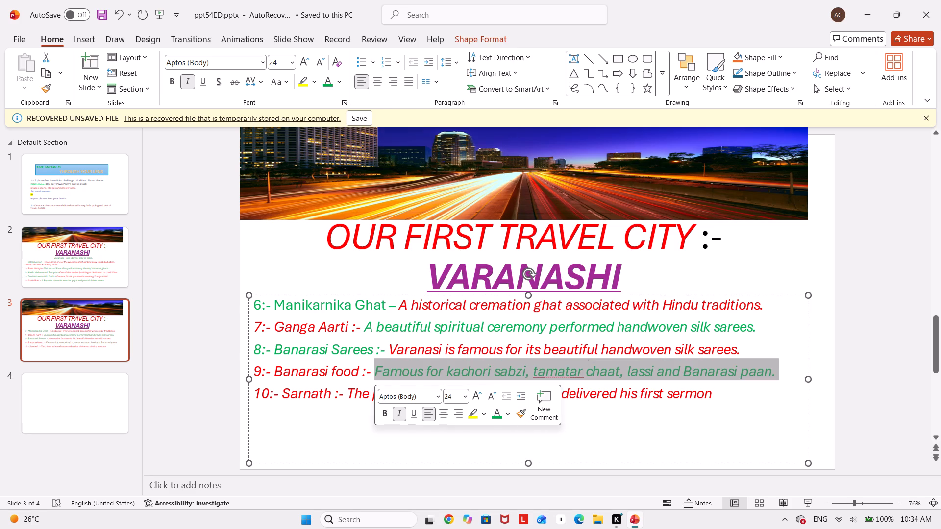
{"action": "left_click", "coordinate": [580, 421]}
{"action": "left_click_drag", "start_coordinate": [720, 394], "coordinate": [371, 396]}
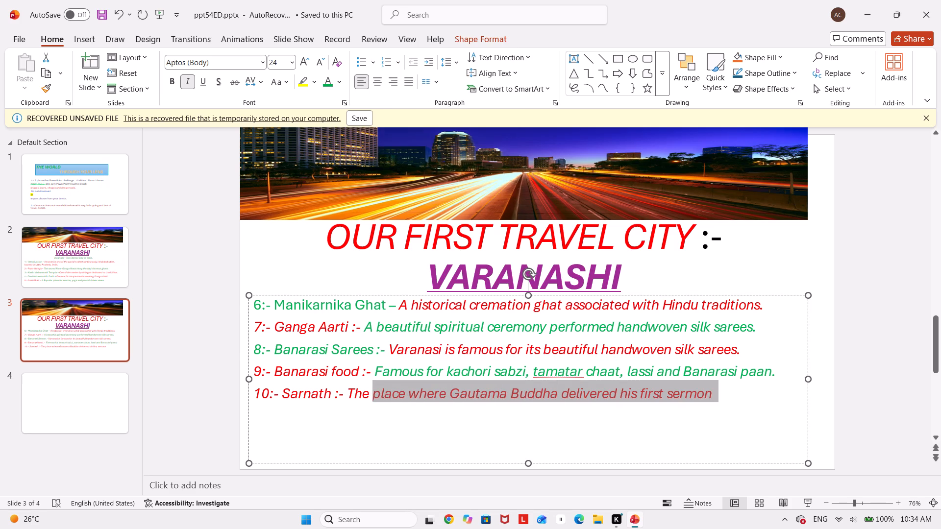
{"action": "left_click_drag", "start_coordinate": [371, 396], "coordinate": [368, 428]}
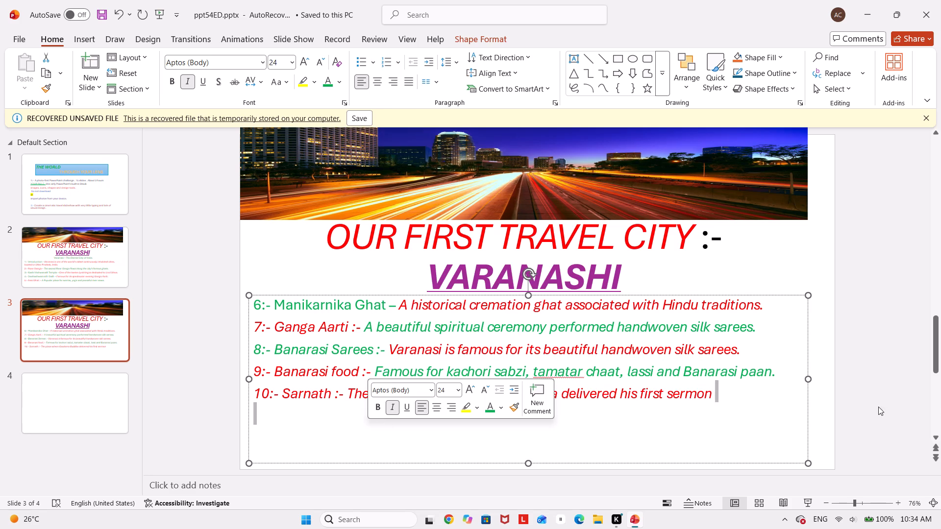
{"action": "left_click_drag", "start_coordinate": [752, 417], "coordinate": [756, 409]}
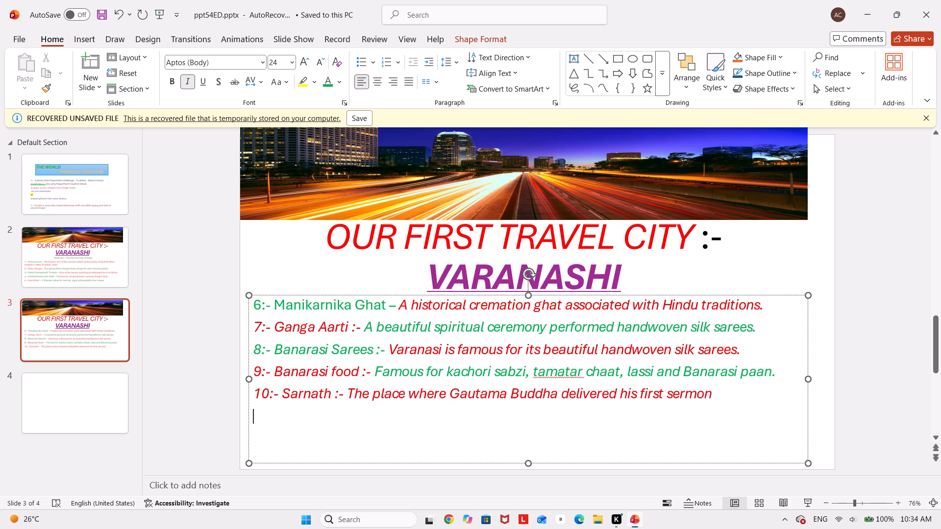
End the point 10 description about Sarnath with a period.
{"action": "left_click", "coordinate": [736, 388]}
{"action": "key", "text": "period"}
Color the heading "10:- Sarnath :-" green.
{"action": "left_click", "coordinate": [325, 400]}
{"action": "left_click_drag", "start_coordinate": [342, 399], "coordinate": [302, 399]}
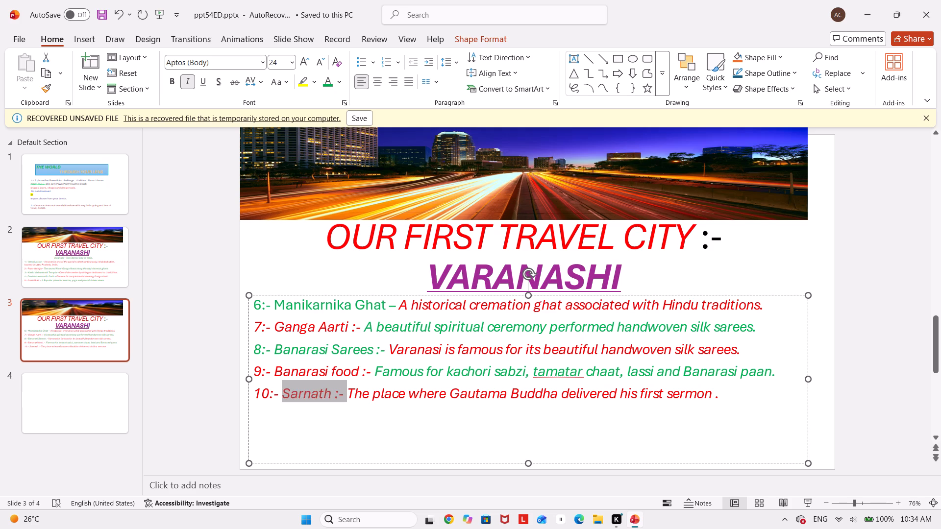
{"action": "left_click_drag", "start_coordinate": [302, 399], "coordinate": [250, 389]}
{"action": "right_click", "coordinate": [250, 389]}
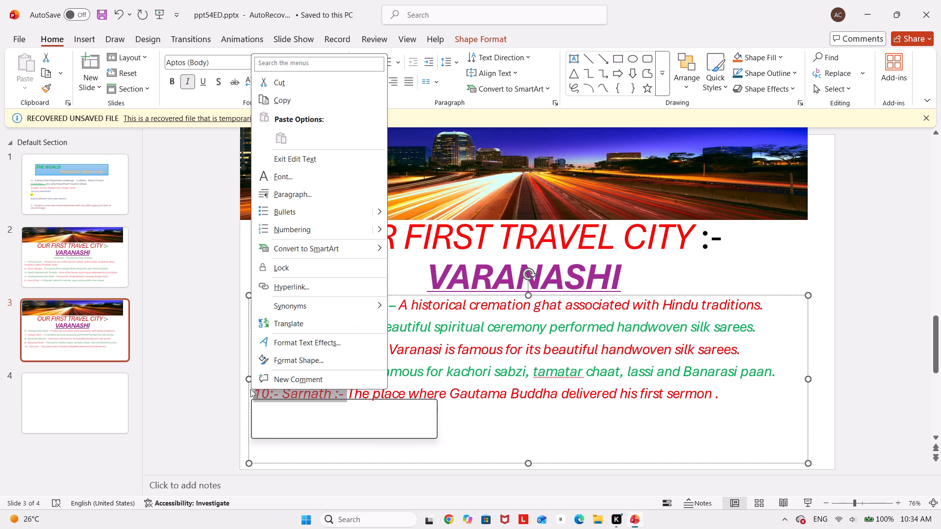
{"action": "left_click_drag", "start_coordinate": [250, 389], "coordinate": [375, 427]}
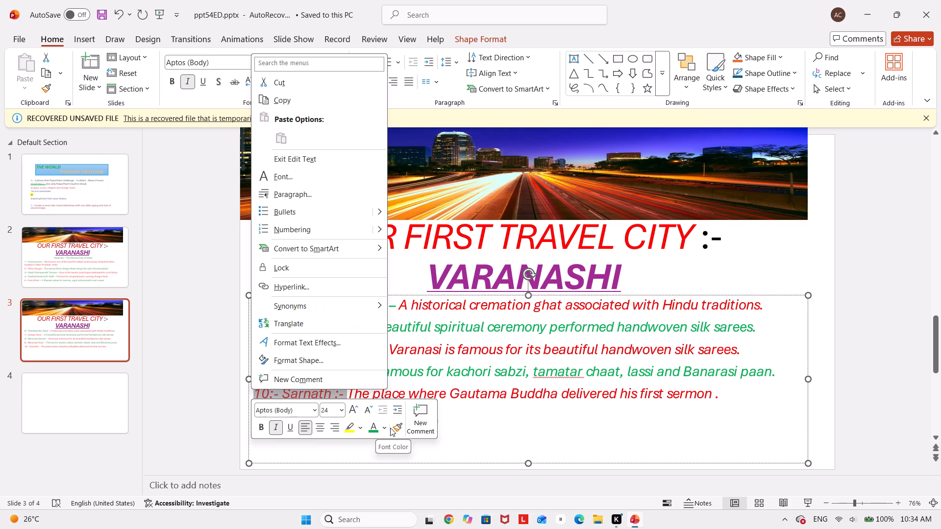
{"action": "left_click", "coordinate": [372, 425]}
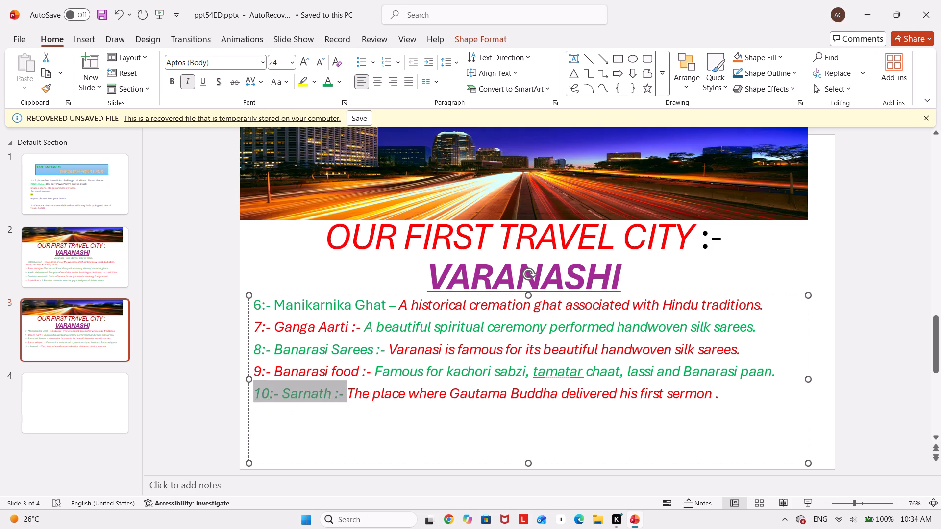
{"action": "left_click", "coordinate": [516, 429]}
Start point 11 on a new line below the Sarnath point with the heading "11:- Banaras Hindu University".
{"action": "left_click", "coordinate": [731, 402]}
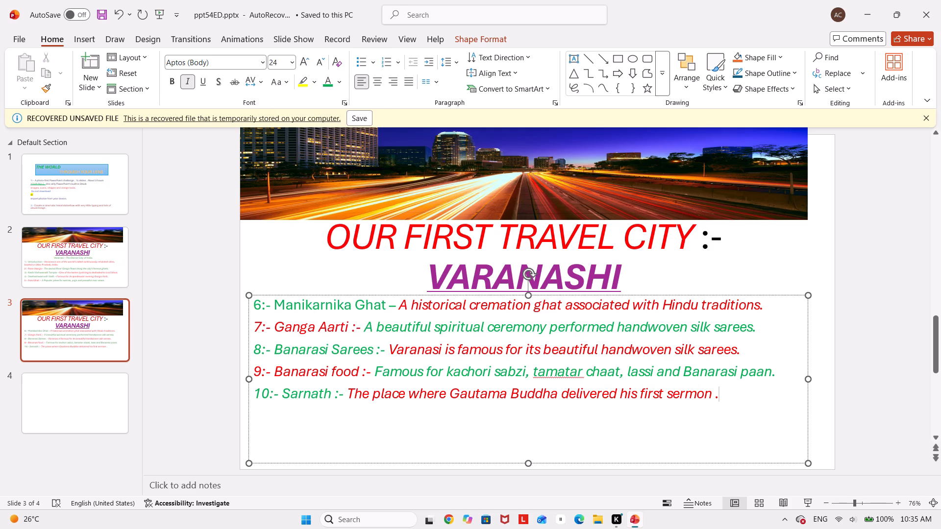
{"action": "key", "text": "Return"}
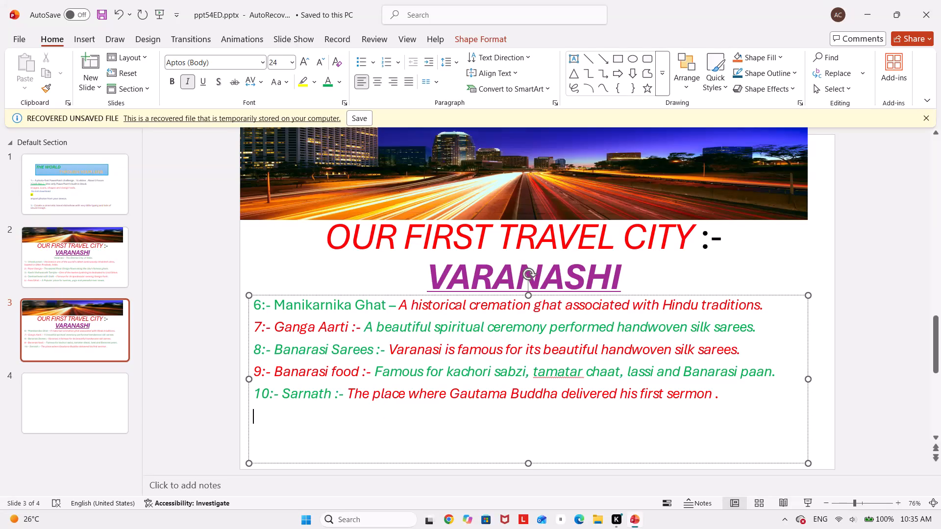
{"action": "type", "text": "11"}
{"action": "type", "text": ":-"}
{"action": "key", "text": "space"}
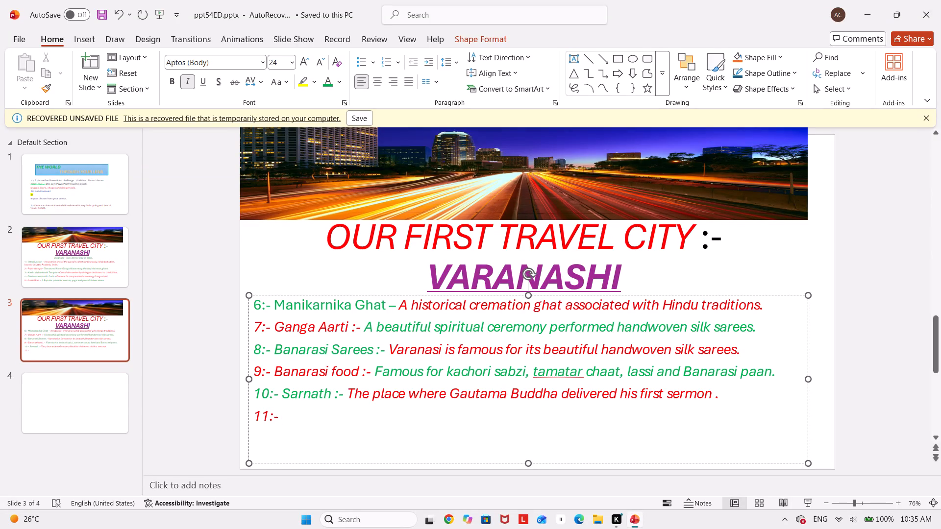
{"action": "type", "text": "Bana"}
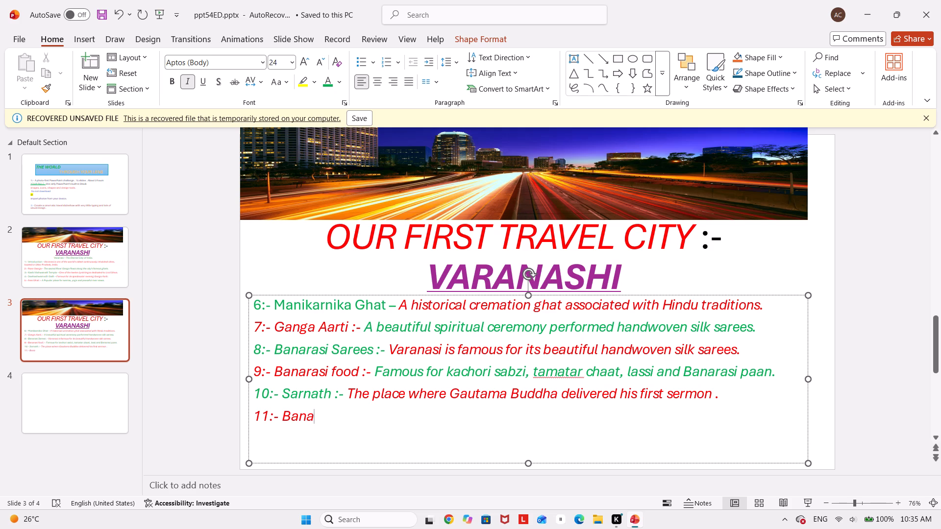
{"action": "type", "text": "ras"}
{"action": "key", "text": "space"}
{"action": "type", "text": "Hindu"}
{"action": "key", "text": "space"}
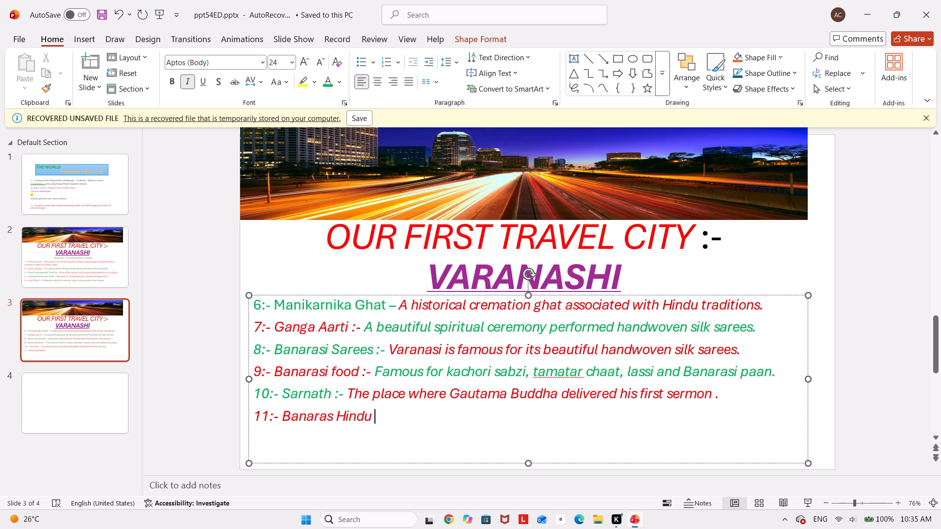
{"action": "type", "text": "University"}
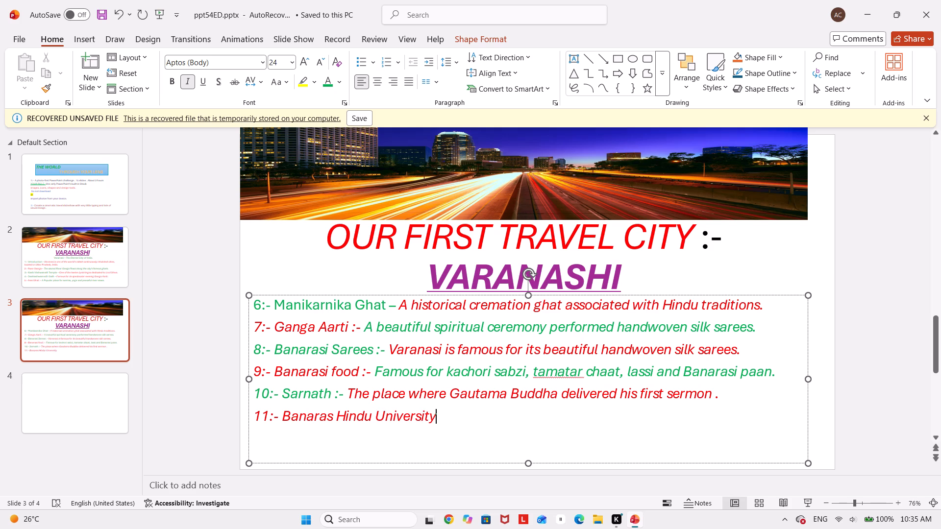
Complete the point 11 heading with the abbreviation "(BHU)" followed by ":-".
{"action": "key", "text": "space"}
{"action": "type", "text": ":-"}
{"action": "key", "text": "BackSpace"}
{"action": "key", "text": "BackSpace"}
{"action": "key", "text": "shift+parenleft"}
{"action": "type", "text": "BHU"}
{"action": "key", "text": "shift+parenright"}
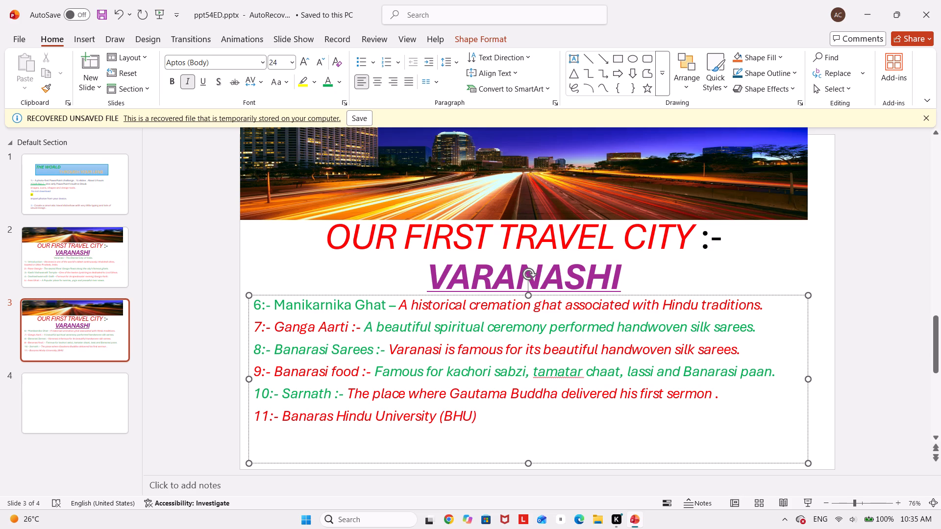
{"action": "key", "text": "space"}
{"action": "type", "text": ":-"}
Begin the point 11 description with "One of India's renowned".
{"action": "key", "text": "space"}
{"action": "type", "text": "One of"}
{"action": "key", "text": "space"}
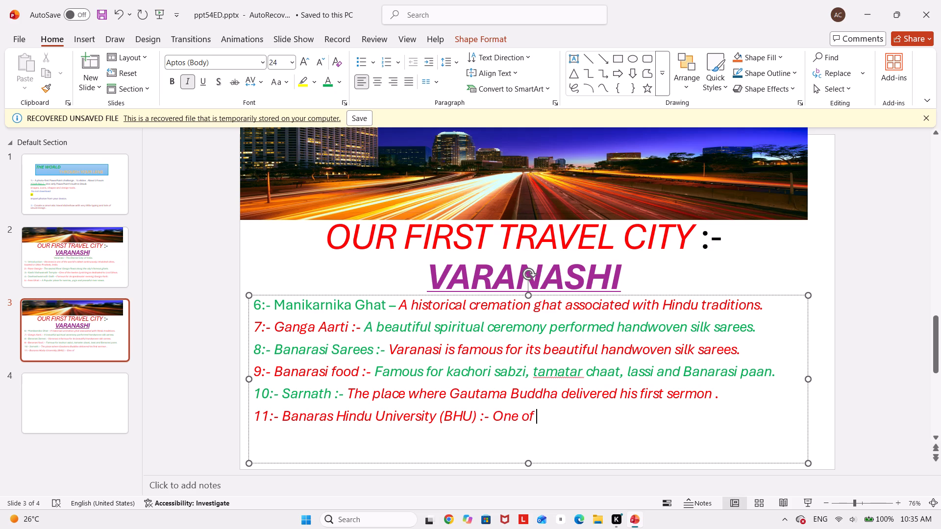
{"action": "type", "text": "In"}
{"action": "type", "text": "dia"}
{"action": "type", "text": ";s"}
{"action": "key", "text": "BackSpace"}
{"action": "key", "text": "BackSpace"}
{"action": "type", "text": "'s"}
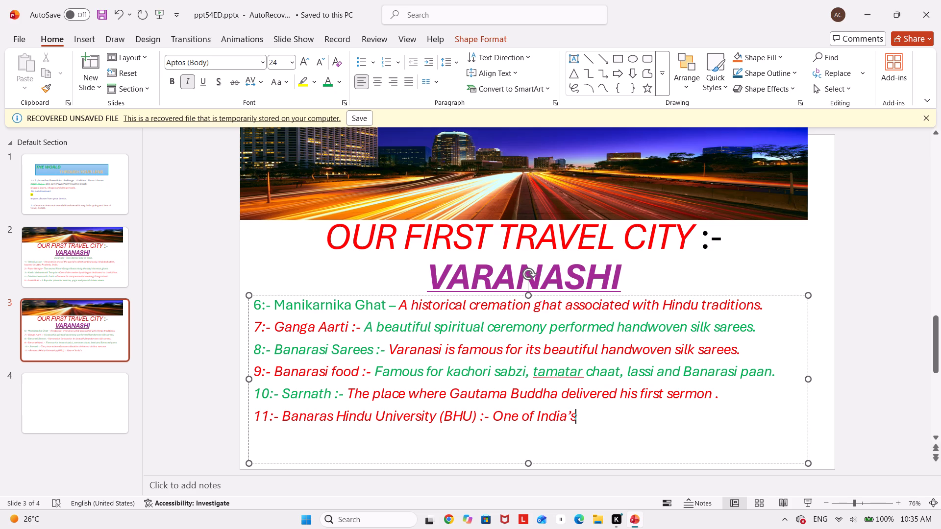
{"action": "key", "text": "space"}
{"action": "type", "text": "reno"}
{"action": "key", "text": "w"}
{"action": "type", "text": "ned"}
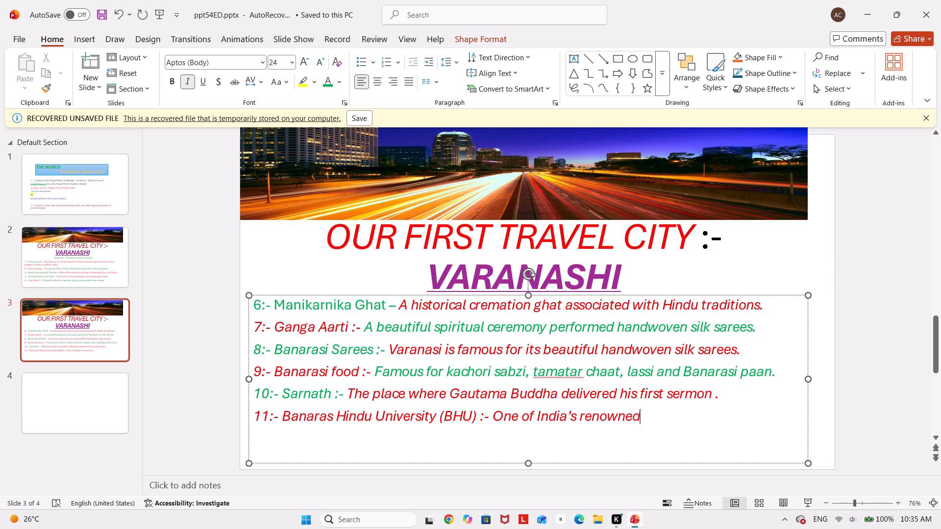
Finish the point 11 description with "educational institutions .".
{"action": "key", "text": "space"}
{"action": "type", "text": "educ"}
{"action": "type", "text": "ational"}
{"action": "key", "text": "space"}
{"action": "type", "text": "insti"}
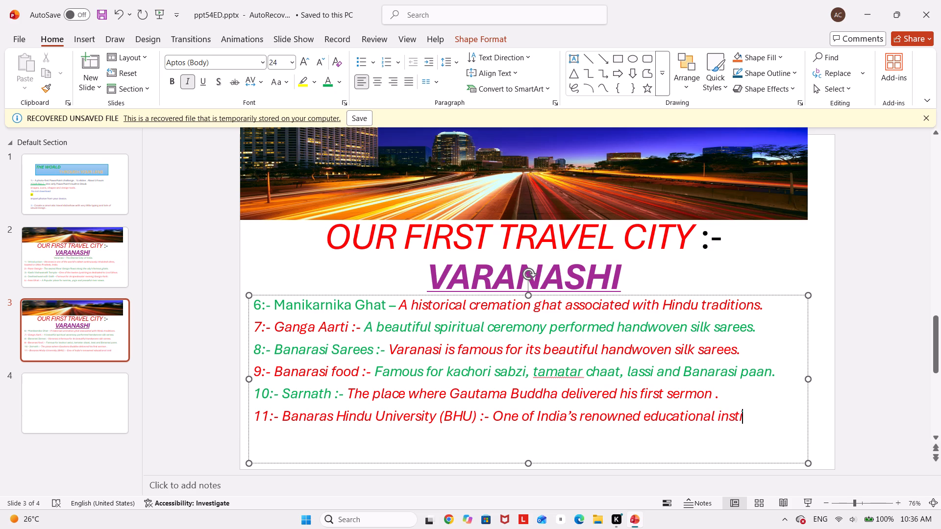
{"action": "type", "text": "tu"}
{"action": "type", "text": "tions"}
{"action": "key", "text": "space"}
{"action": "type", "text": "."}
{"action": "key", "text": "space"}
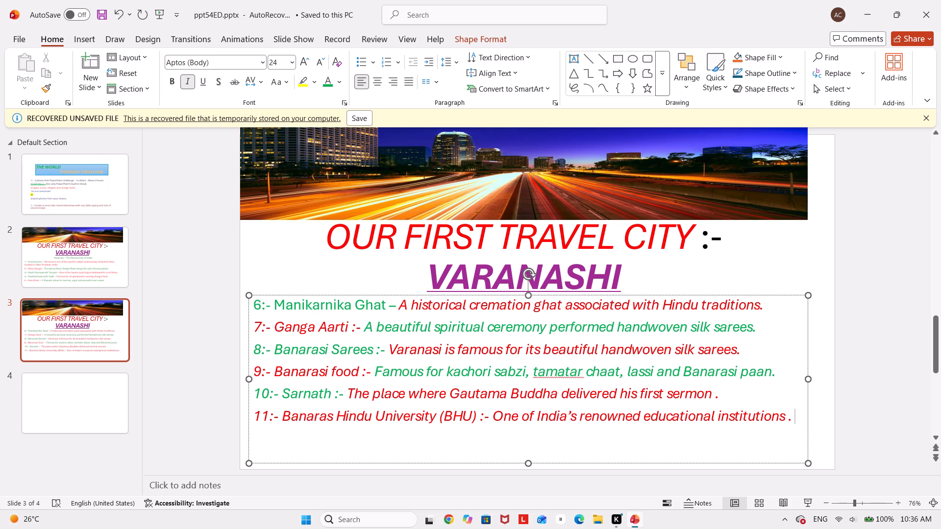
Color the point 11 description, "One of India's renowned educational institutions .", green.
{"action": "left_click_drag", "start_coordinate": [798, 415], "coordinate": [488, 417]}
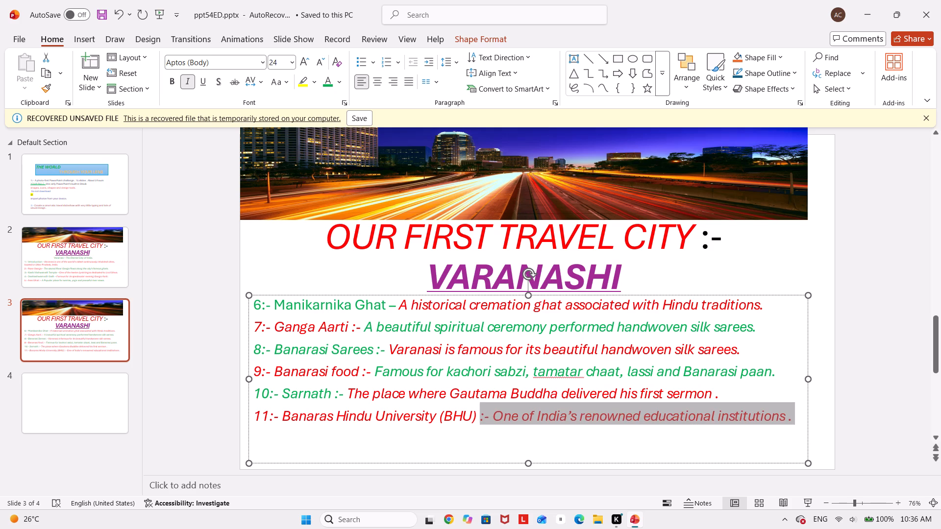
{"action": "left_click_drag", "start_coordinate": [488, 417], "coordinate": [617, 435]}
{"action": "right_click", "coordinate": [501, 417]}
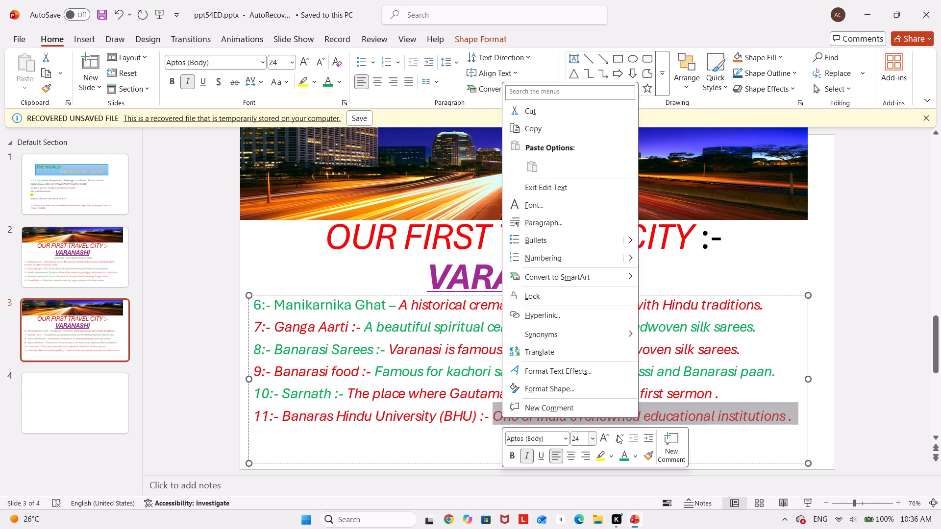
{"action": "left_click_drag", "start_coordinate": [617, 435], "coordinate": [627, 457]}
{"action": "left_click", "coordinate": [622, 457]}
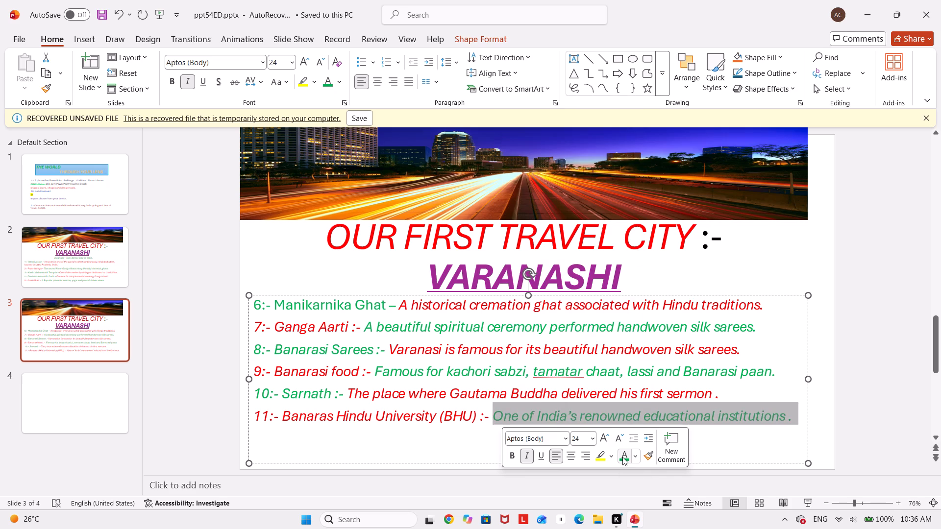
{"action": "left_click", "coordinate": [435, 477]}
Add the point 12 heading "12:- Ramnagar Fort -" on the line below the Banaras Hindu University point.
{"action": "left_click", "coordinate": [261, 433]}
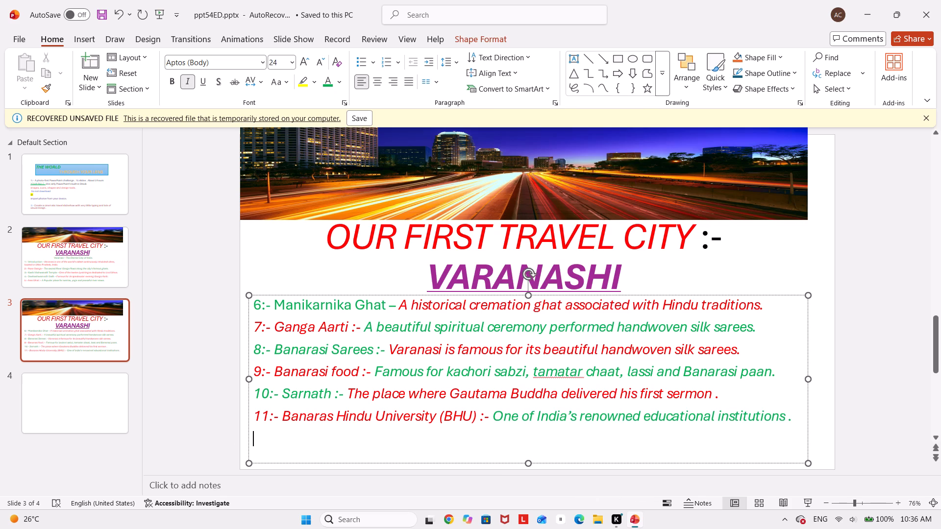
{"action": "type", "text": "12"}
{"action": "key", "text": "shift+colon"}
{"action": "type", "text": "-"}
{"action": "key", "text": "space"}
{"action": "key", "text": "shift+r"}
{"action": "type", "text": "am"}
{"action": "type", "text": "nagar"}
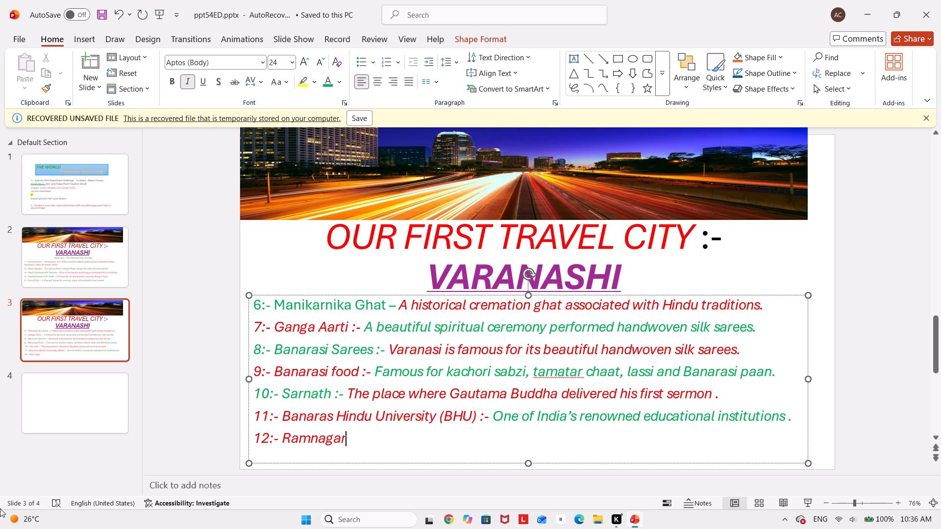
{"action": "key", "text": "space"}
{"action": "type", "text": "Fort"}
{"action": "key", "text": "space"}
{"action": "type", "text": "-"}
{"action": "key", "text": "space"}
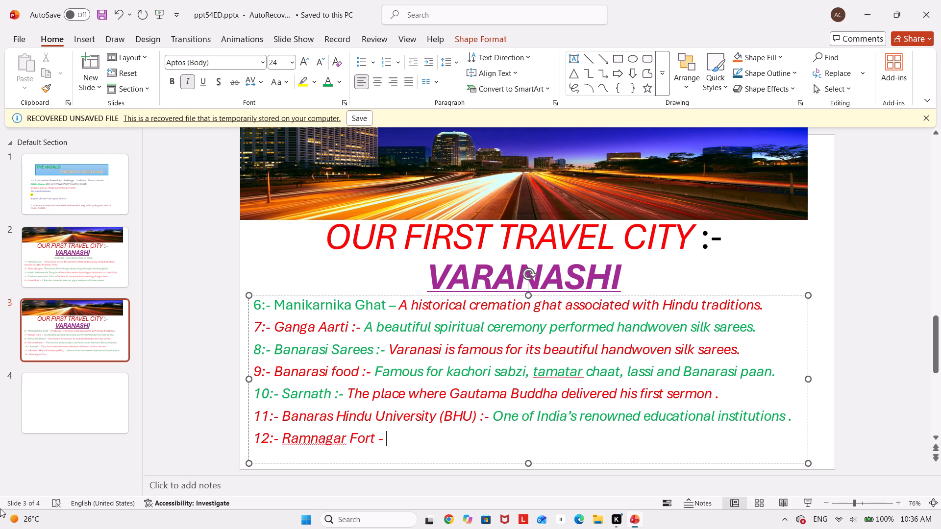
Enter the point 12 description "A historical fort located near the Ganga River ." after the Ramnagar Fort heading.
{"action": "type", "text": "A hist"}
{"action": "type", "text": "oricak"}
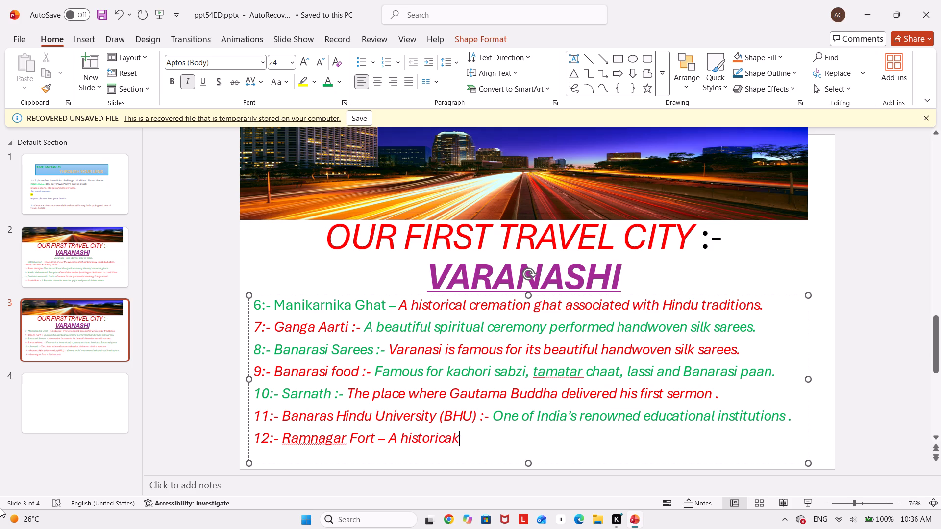
{"action": "key", "text": "BackSpace"}
{"action": "key", "text": "l"}
{"action": "key", "text": "space"}
{"action": "type", "text": "fort"}
{"action": "key", "text": "space"}
{"action": "type", "text": "located near the"}
{"action": "key", "text": "space"}
{"action": "type", "text": "Ganga"}
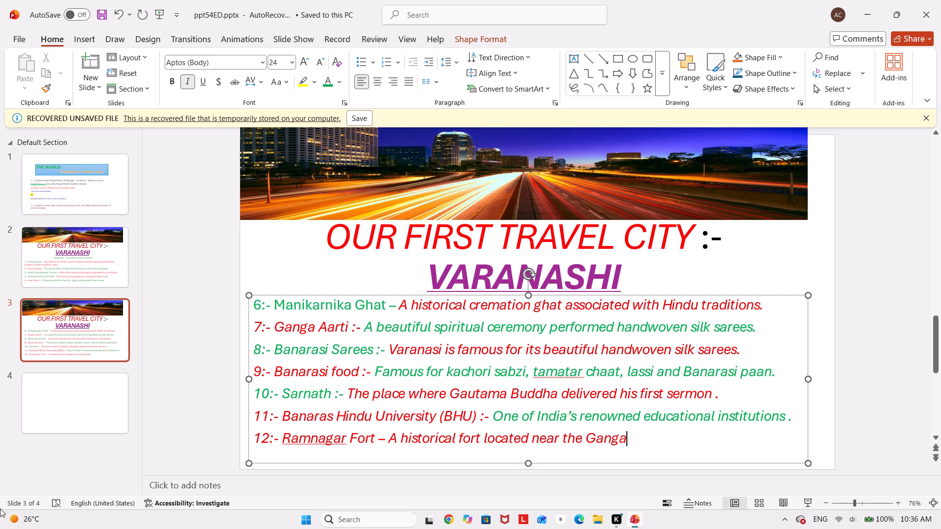
{"action": "key", "text": "space"}
{"action": "type", "text": "River"}
{"action": "key", "text": "space"}
{"action": "key", "text": "period"}
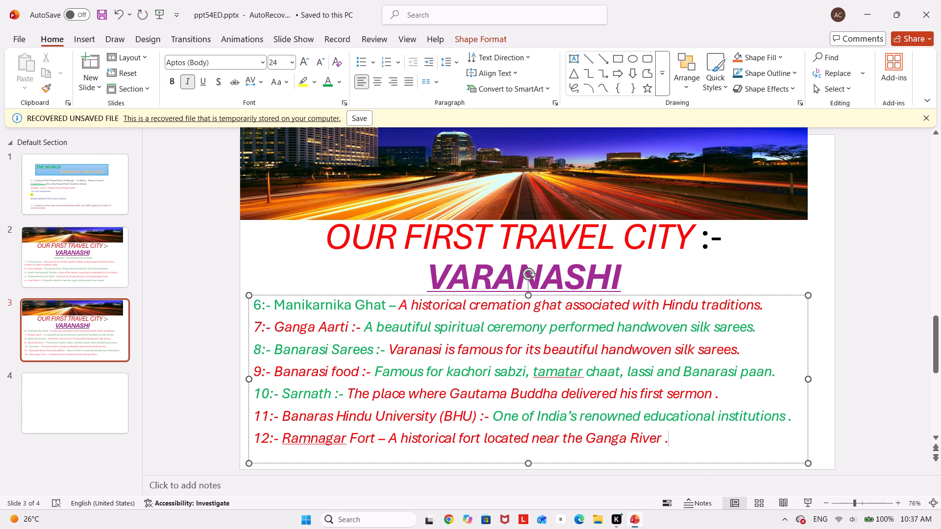
Color the point 12 heading, "12:- Ramnagar Fort –", green.
{"action": "left_click_drag", "start_coordinate": [684, 436], "coordinate": [386, 439]}
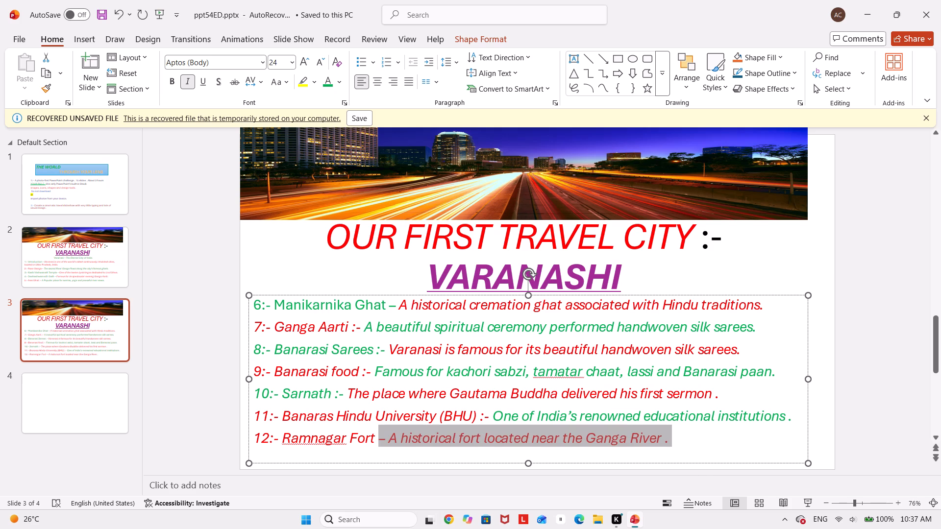
{"action": "left_click_drag", "start_coordinate": [386, 439], "coordinate": [393, 439]}
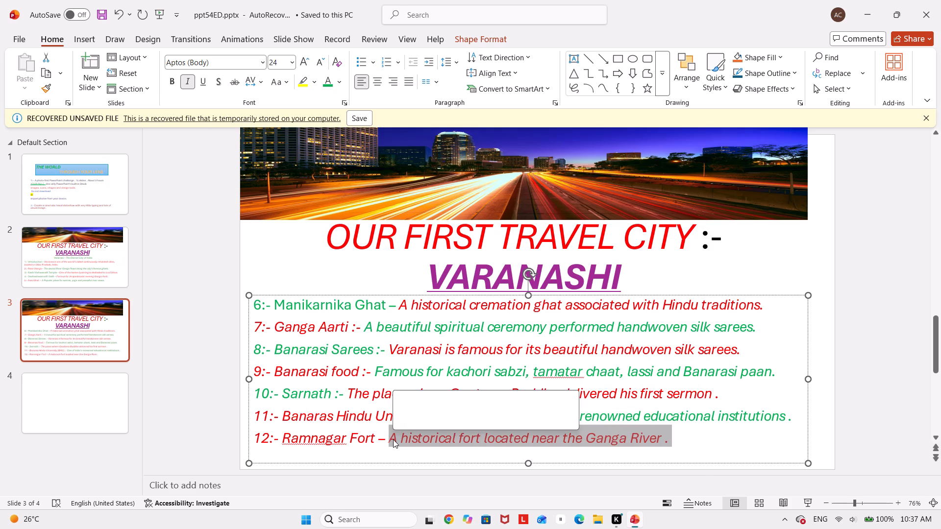
{"action": "left_click", "coordinate": [390, 460]}
{"action": "left_click_drag", "start_coordinate": [382, 445], "coordinate": [254, 441]}
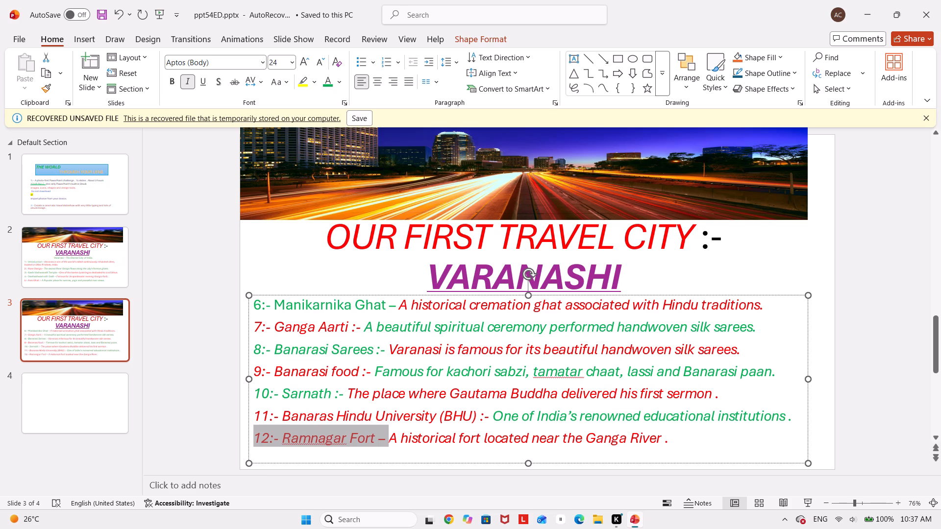
{"action": "left_click_drag", "start_coordinate": [254, 441], "coordinate": [367, 481]}
{"action": "right_click", "coordinate": [248, 442]}
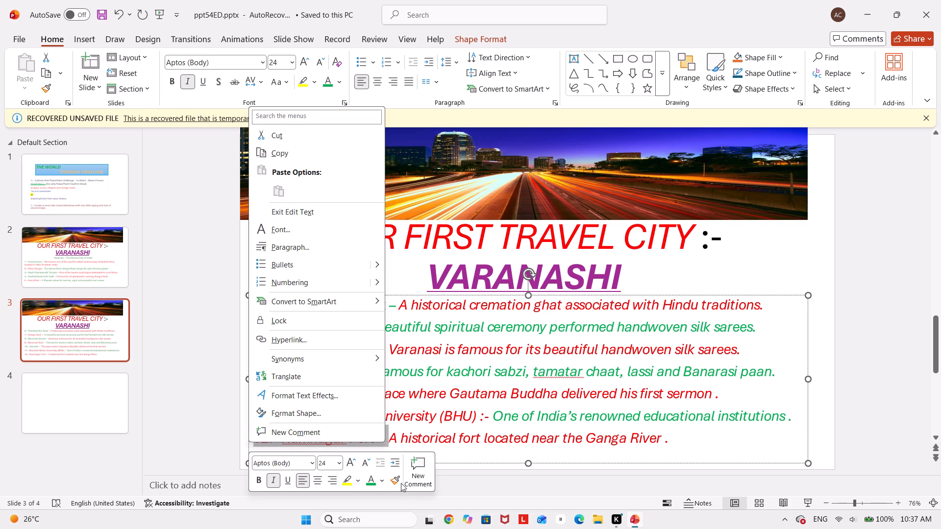
{"action": "left_click", "coordinate": [373, 483]}
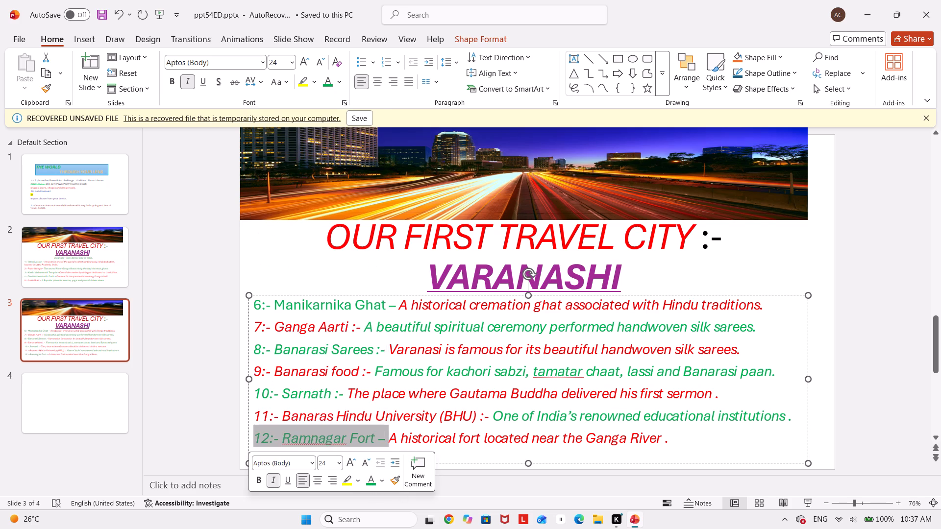
{"action": "left_click", "coordinate": [553, 445]}
{"action": "left_click", "coordinate": [688, 448]}
Add the point 13 heading "13:- Culture and Music :-" on the line below the Ramnagar Fort point.
{"action": "left_click", "coordinate": [687, 439]}
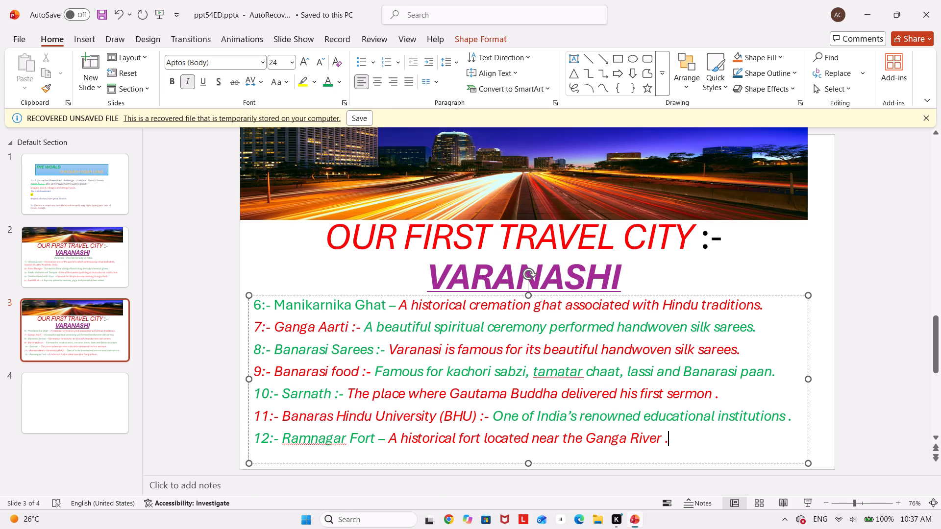
{"action": "key", "text": "Return"}
{"action": "type", "text": "13"}
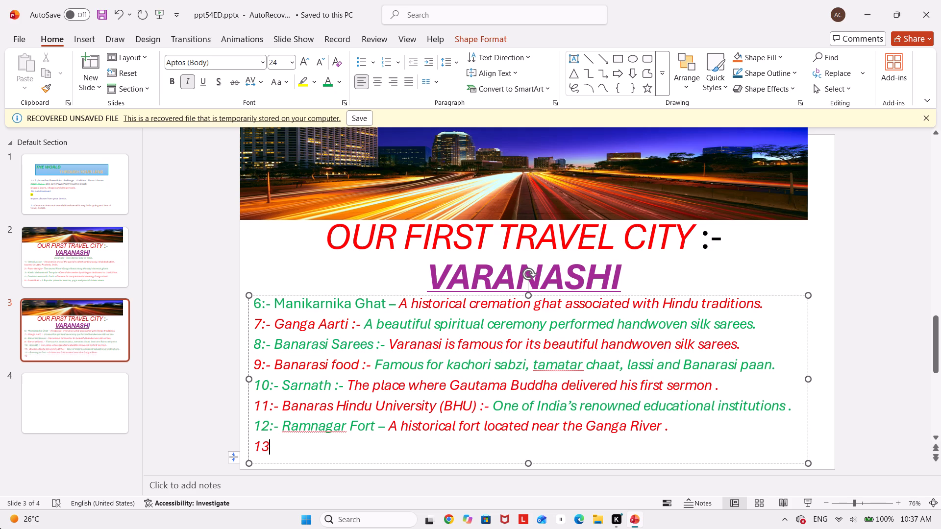
{"action": "type", "text": ":-"}
{"action": "key", "text": "space"}
{"action": "type", "text": "Cul"}
{"action": "type", "text": "ture nad"}
{"action": "key", "text": "space"}
{"action": "key", "text": "BackSpace"}
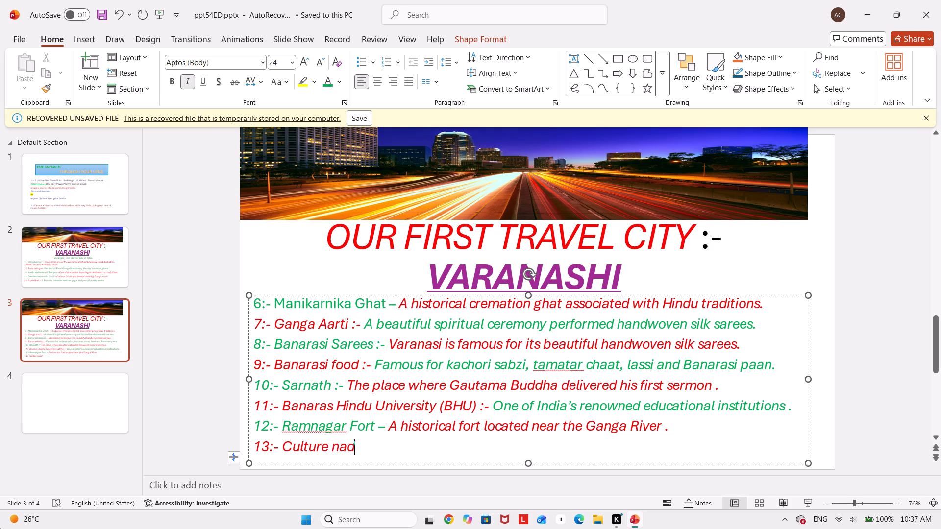
{"action": "key", "text": "BackSpace"}
{"action": "key", "text": "BackSpace"}
{"action": "key", "text": "BackSpace"}
{"action": "type", "text": "and"}
{"action": "key", "text": "space"}
{"action": "type", "text": "Music"}
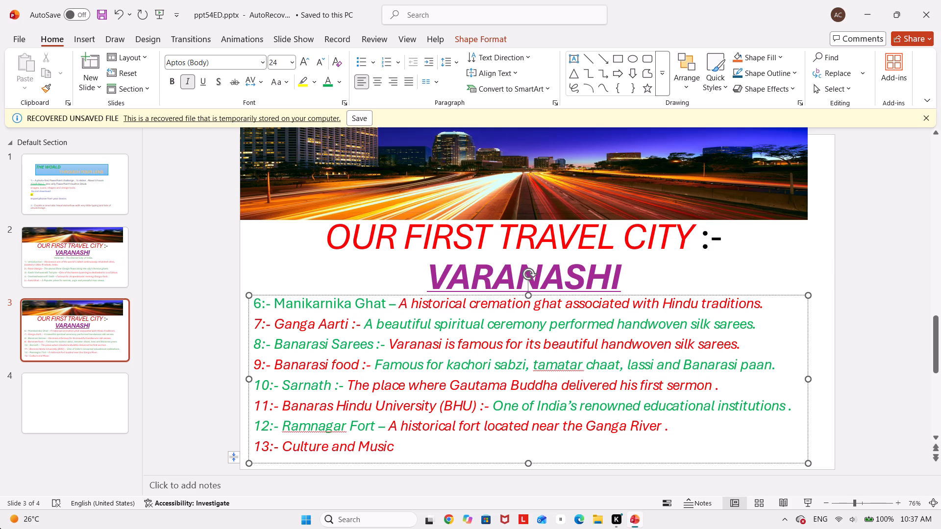
{"action": "key", "text": "space"}
{"action": "type", "text": ":-"}
{"action": "key", "text": "space"}
Begin the point 13 description with "Varanasi is famous for classical music".
{"action": "type", "text": "Vara"}
{"action": "type", "text": "nasi"}
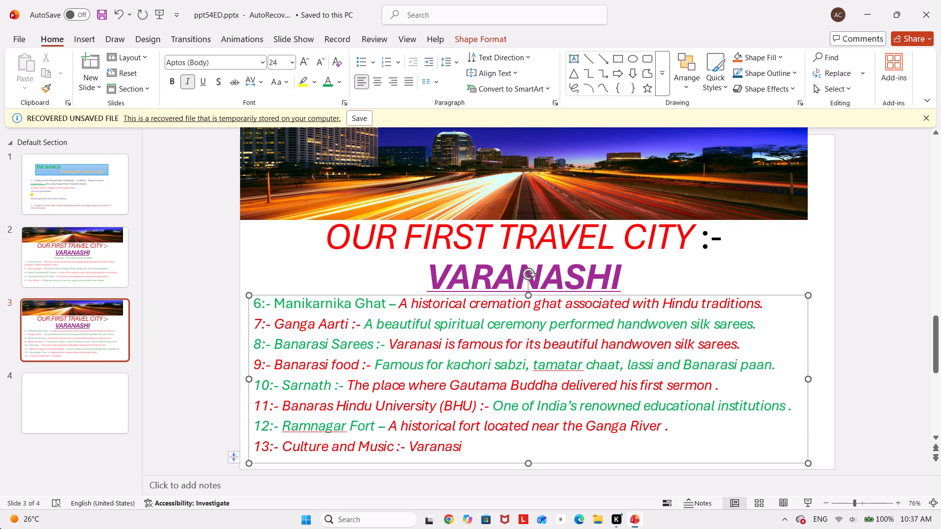
{"action": "key", "text": "space"}
{"action": "type", "text": "is famous"}
{"action": "key", "text": "space"}
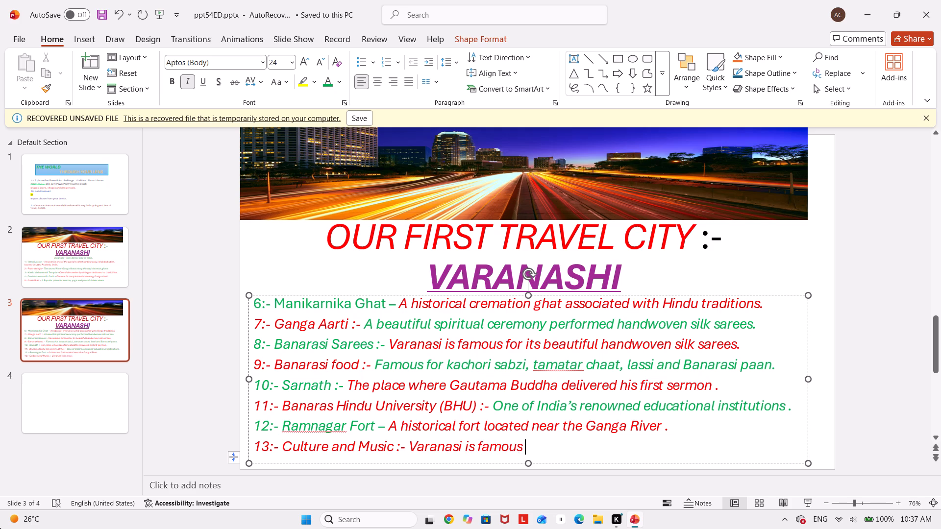
{"action": "type", "text": "for"}
{"action": "key", "text": "space"}
{"action": "type", "text": "cla"}
{"action": "type", "text": "ssical n"}
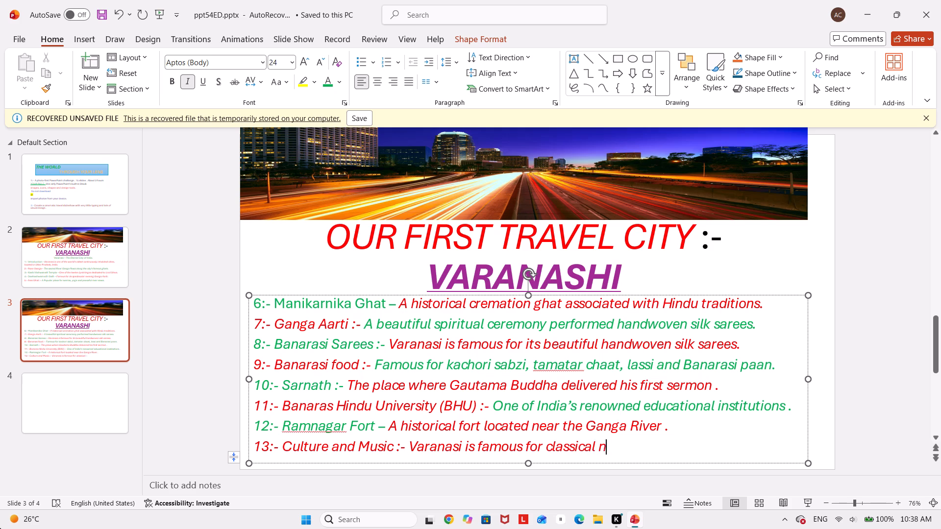
{"action": "key", "text": "BackSpace"}
{"action": "type", "text": "mi"}
{"action": "key", "text": "BackSpace"}
{"action": "type", "text": "usic"}
Continue the point 13 description with ", spirituality and traditional art".
{"action": "type", "text": ","}
{"action": "key", "text": "space"}
{"action": "type", "text": "spiri"}
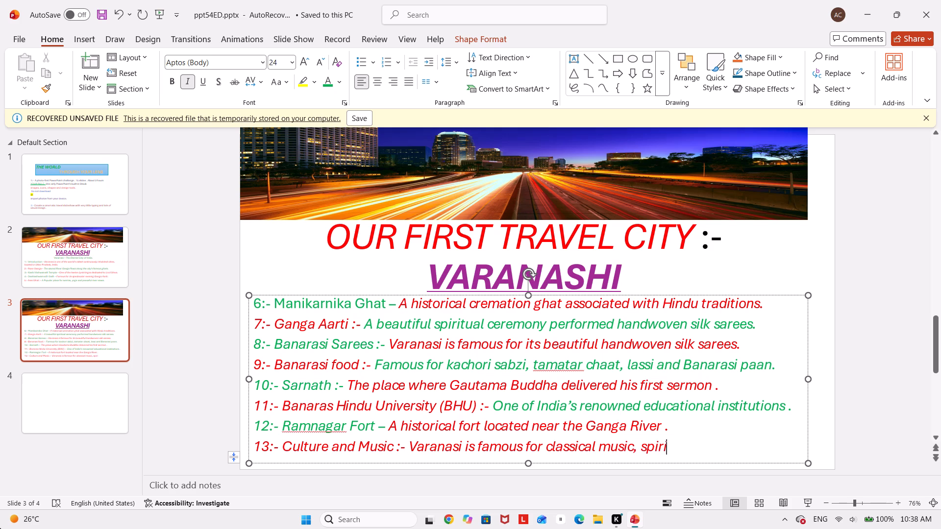
{"action": "type", "text": "tu"}
{"action": "type", "text": "ali"}
{"action": "type", "text": "ty and"}
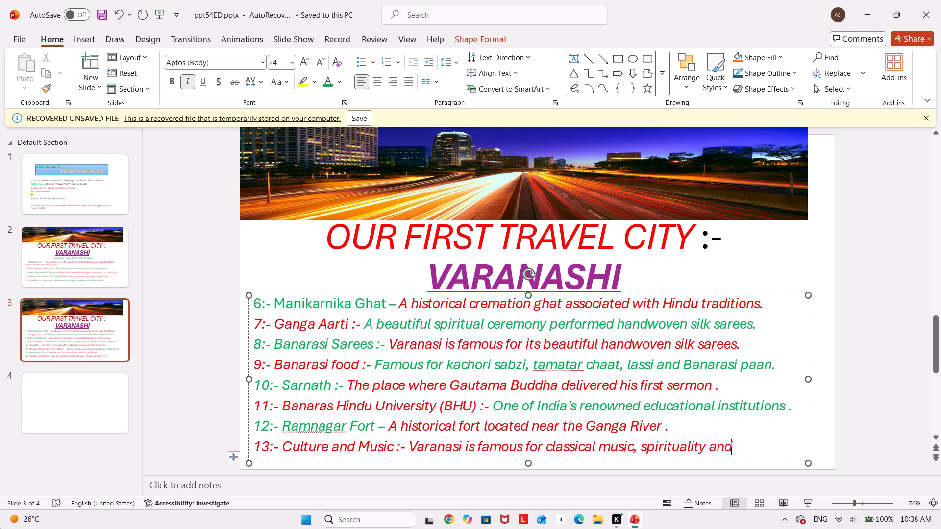
{"action": "key", "text": "space"}
{"action": "type", "text": "tradit"}
{"action": "type", "text": "ional"}
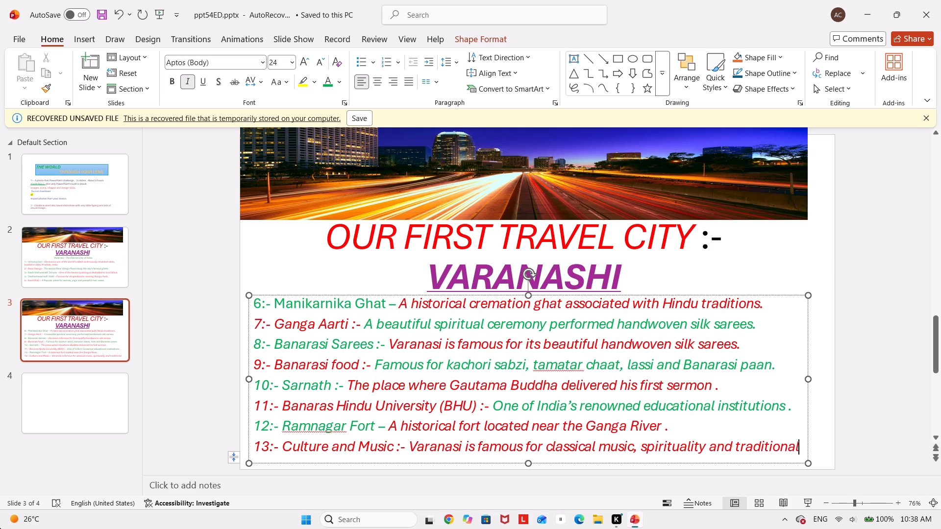
{"action": "key", "text": "space"}
{"action": "type", "text": "art"}
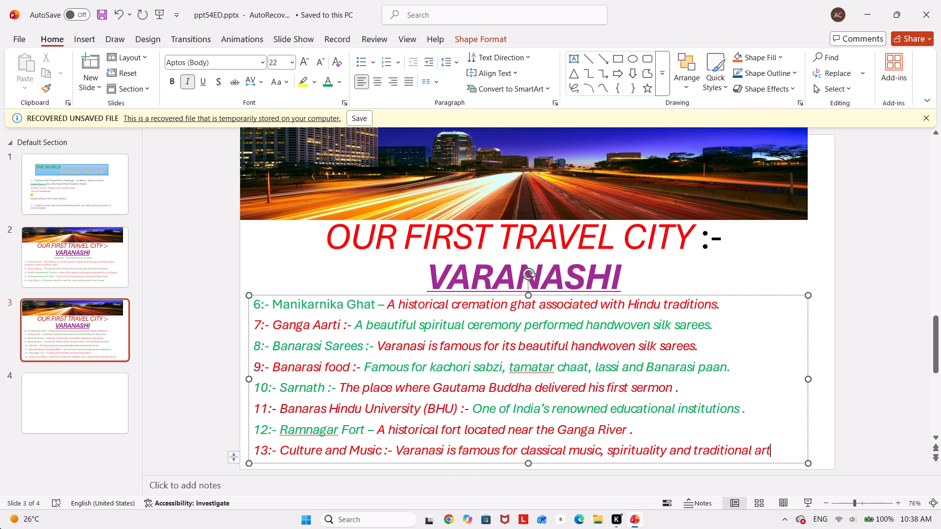
End the point 13 description with a period and color the description text green.
{"action": "key", "text": "period"}
{"action": "left_click_drag", "start_coordinate": [787, 455], "coordinate": [775, 455]}
{"action": "left_click_drag", "start_coordinate": [775, 455], "coordinate": [394, 451]}
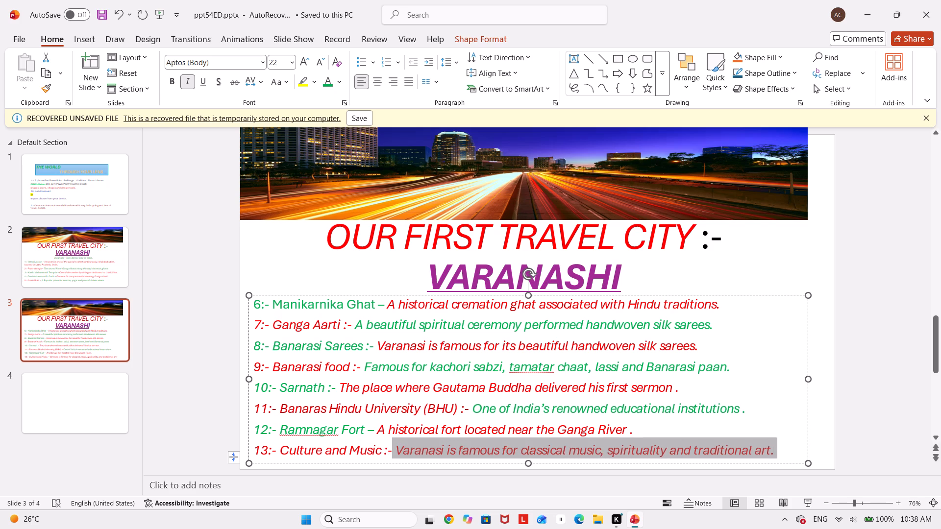
{"action": "left_click_drag", "start_coordinate": [394, 451], "coordinate": [398, 450]}
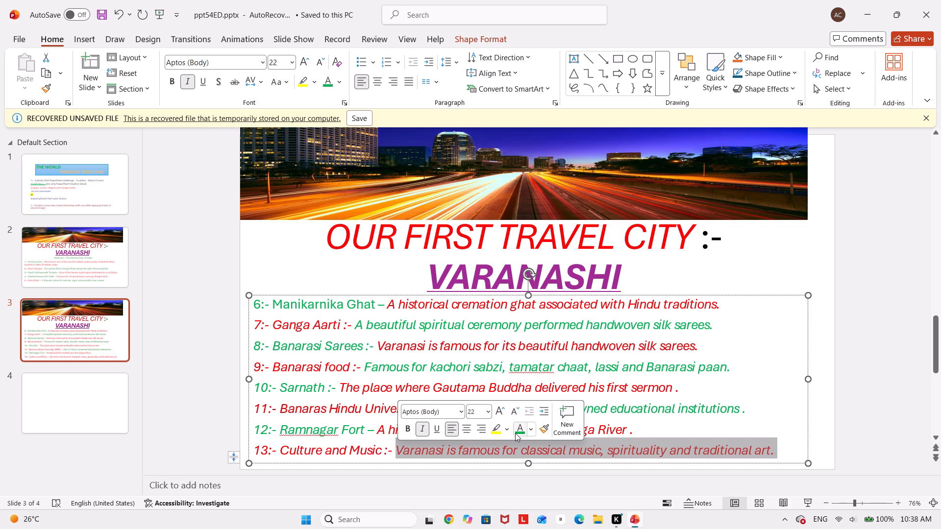
{"action": "left_click", "coordinate": [515, 433]}
{"action": "left_click", "coordinate": [705, 430]}
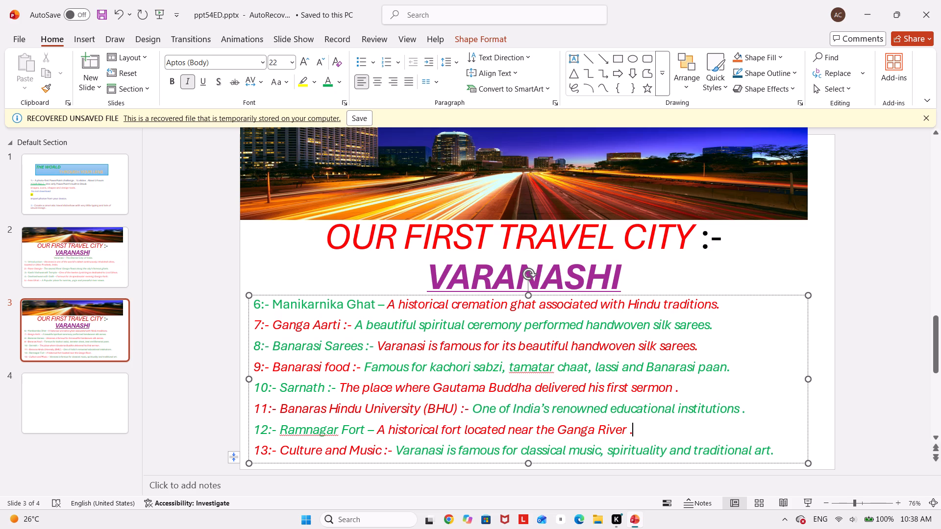
{"action": "left_click", "coordinate": [664, 438]}
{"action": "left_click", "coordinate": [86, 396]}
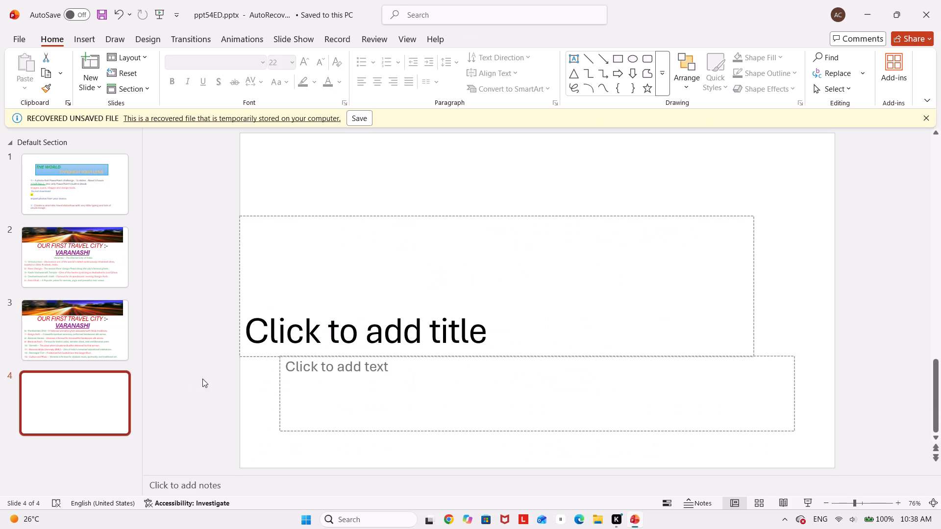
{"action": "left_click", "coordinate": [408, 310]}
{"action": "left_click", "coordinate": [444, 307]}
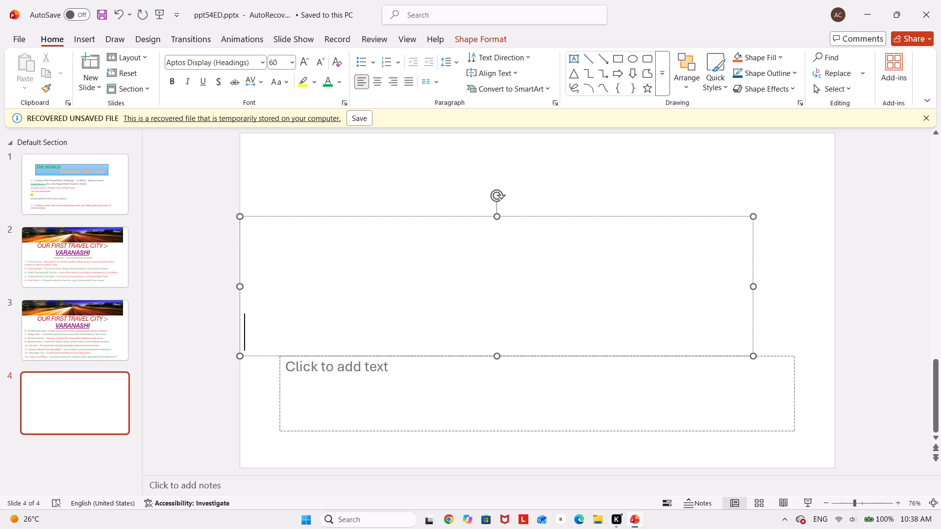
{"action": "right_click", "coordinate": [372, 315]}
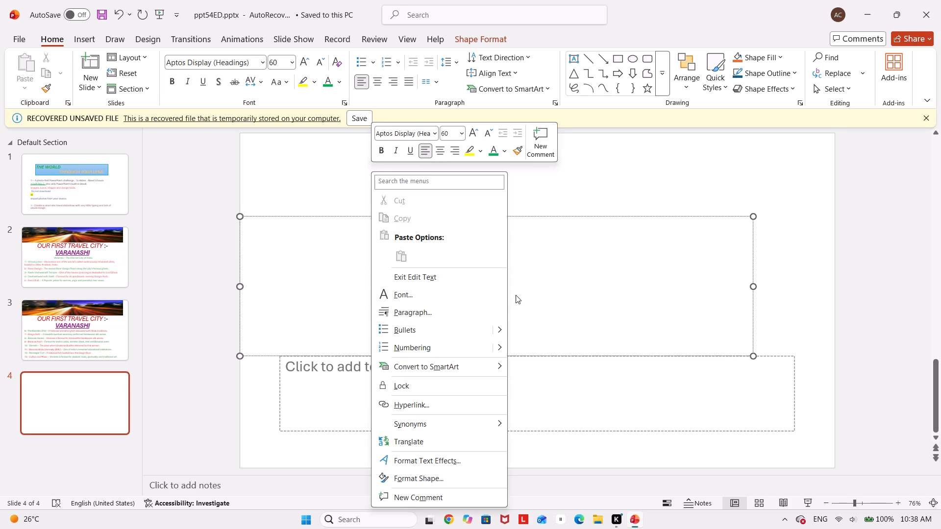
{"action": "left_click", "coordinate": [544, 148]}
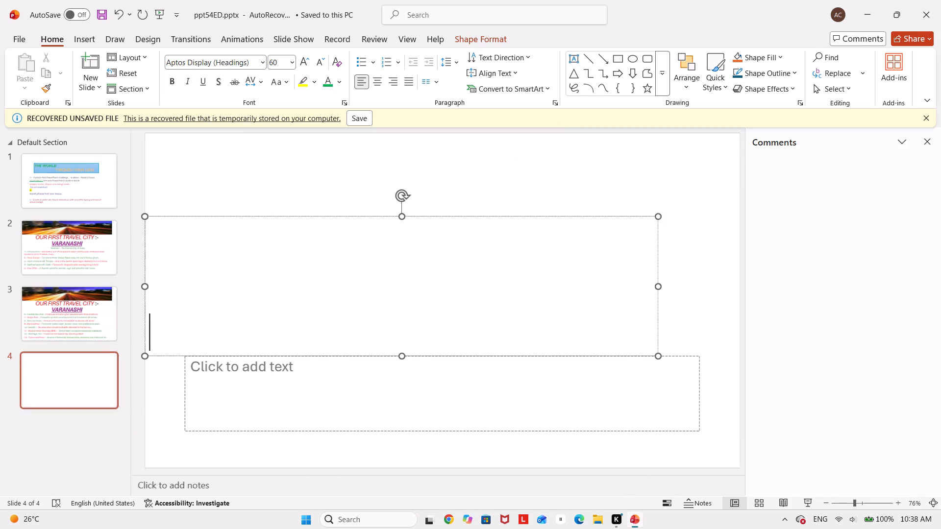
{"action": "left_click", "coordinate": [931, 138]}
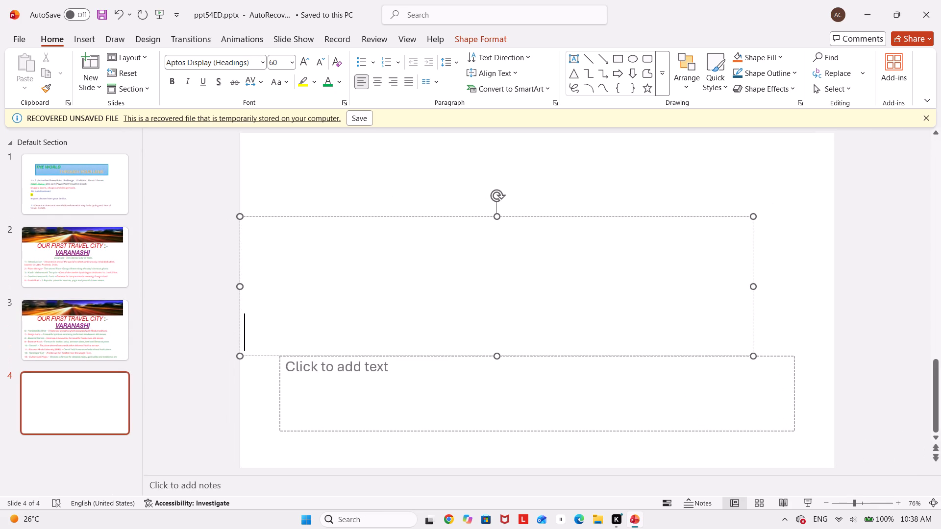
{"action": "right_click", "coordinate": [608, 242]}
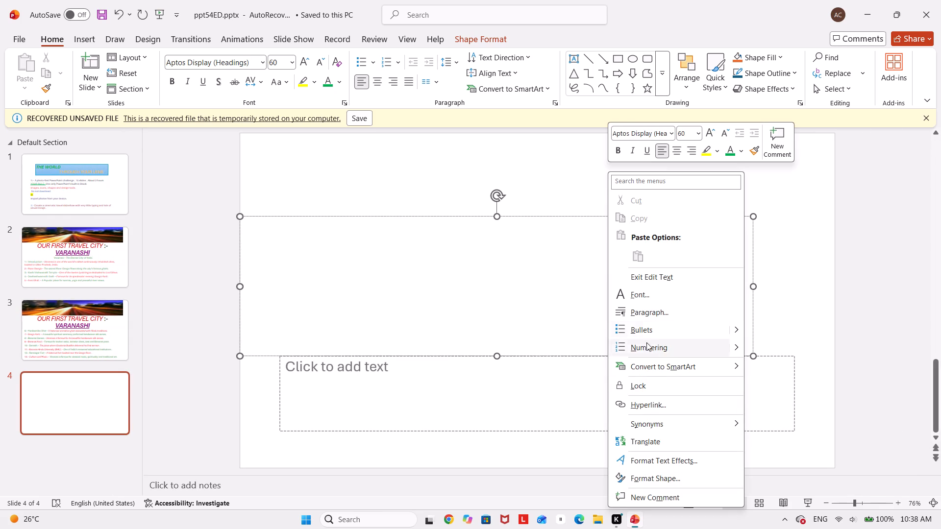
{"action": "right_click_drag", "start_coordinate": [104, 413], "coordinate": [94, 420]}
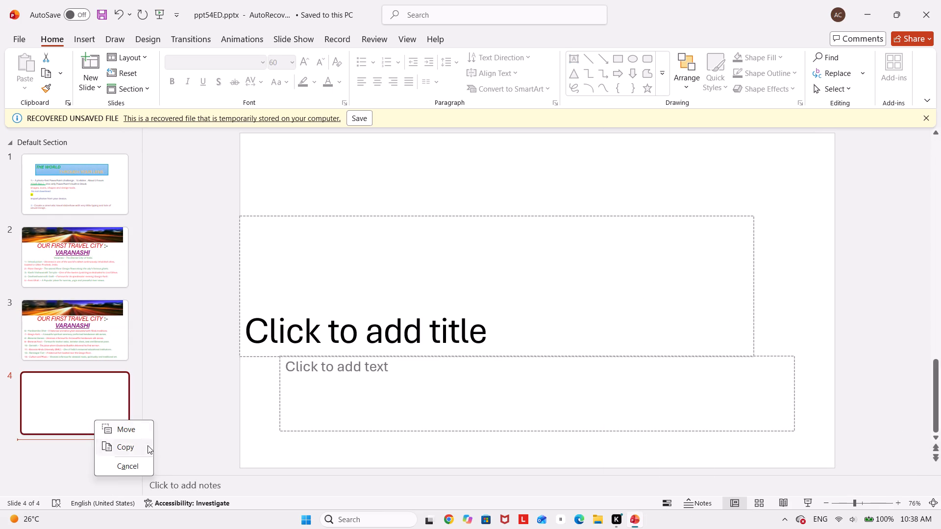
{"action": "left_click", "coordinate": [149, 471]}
Delete the blank slide 4, discarding its unposted comment.
{"action": "right_click", "coordinate": [107, 413]}
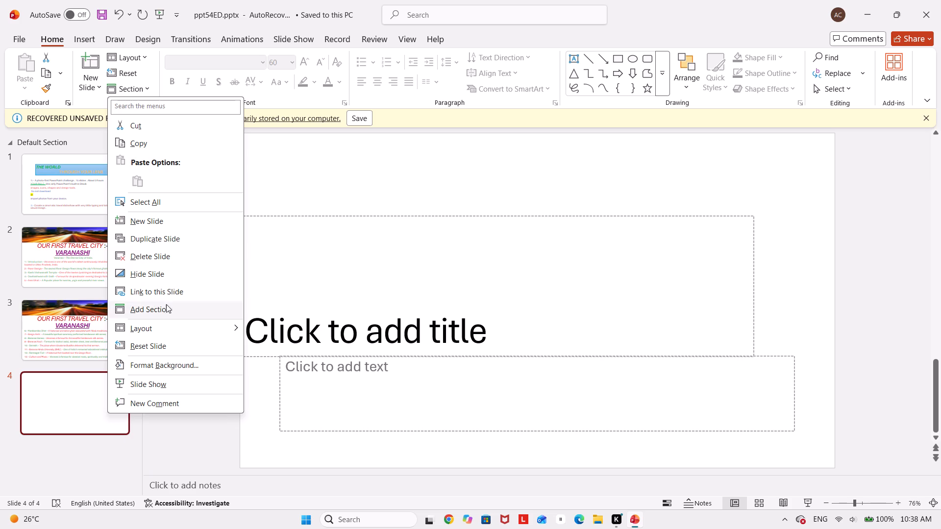
{"action": "left_click", "coordinate": [202, 259]}
{"action": "left_click", "coordinate": [504, 294]}
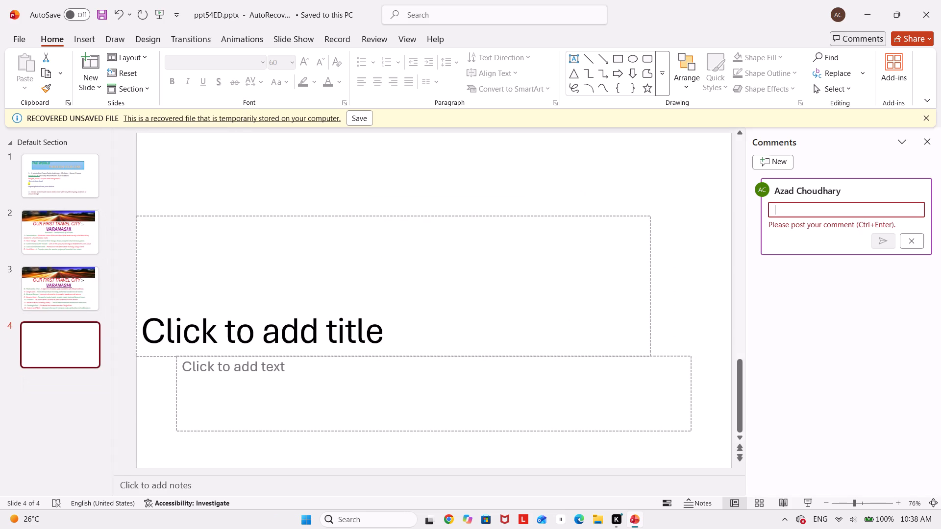
{"action": "left_click", "coordinate": [926, 141]}
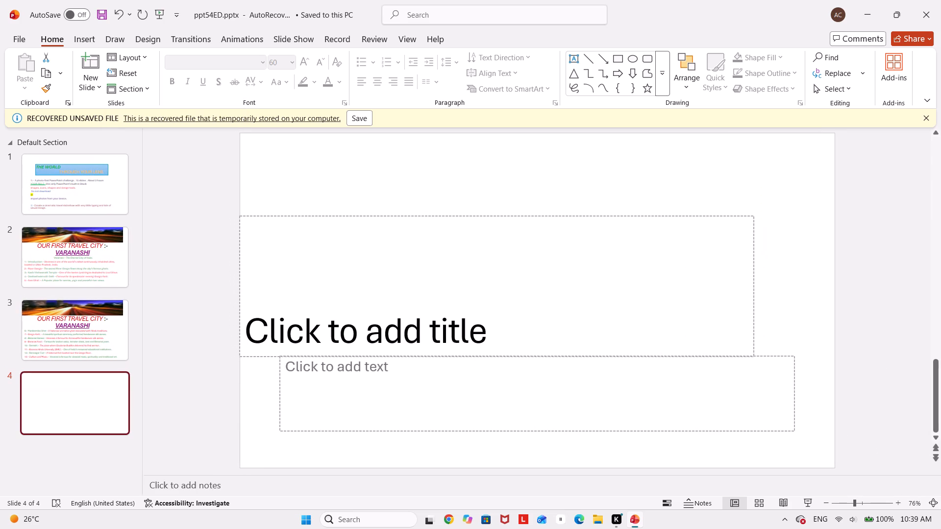
{"action": "right_click", "coordinate": [100, 396]}
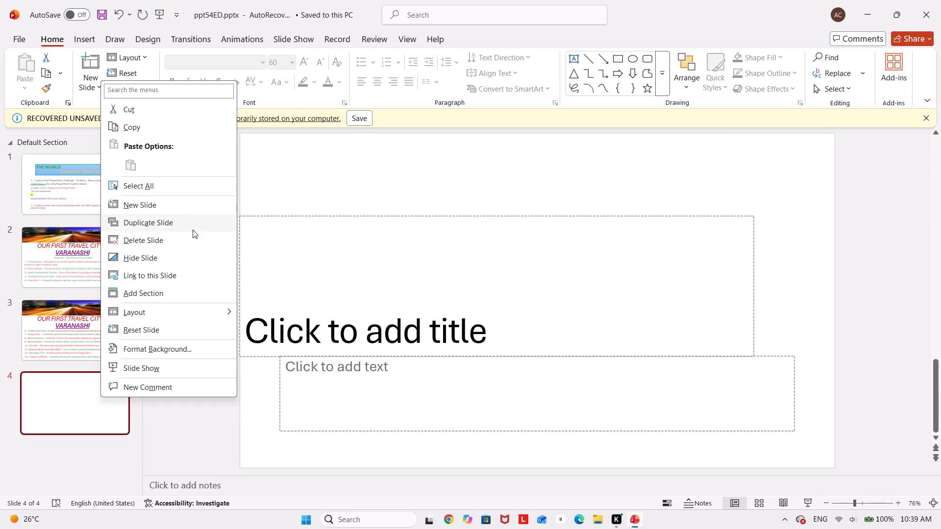
{"action": "left_click", "coordinate": [194, 238]}
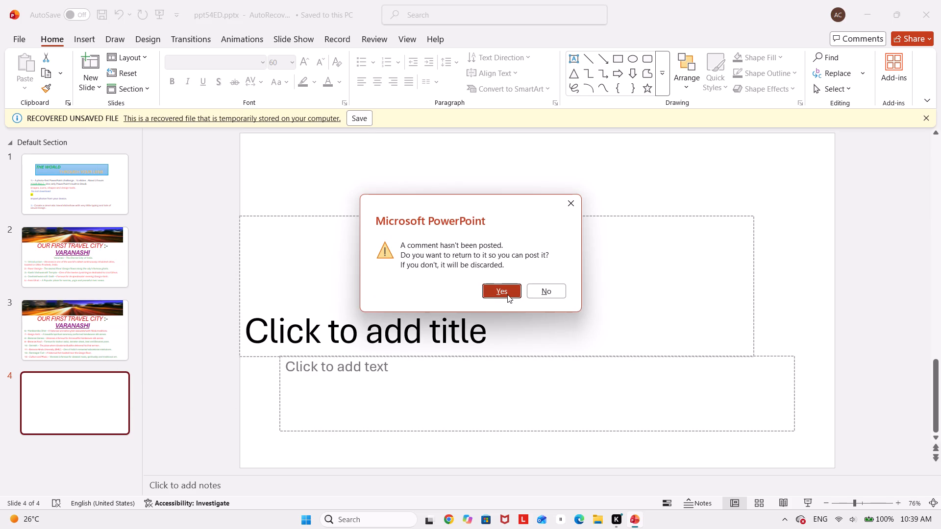
{"action": "left_click", "coordinate": [559, 288]}
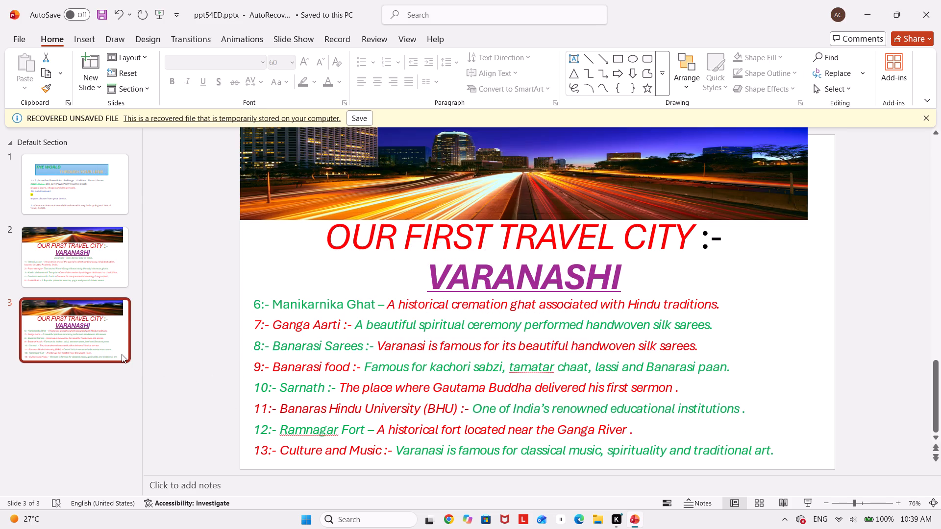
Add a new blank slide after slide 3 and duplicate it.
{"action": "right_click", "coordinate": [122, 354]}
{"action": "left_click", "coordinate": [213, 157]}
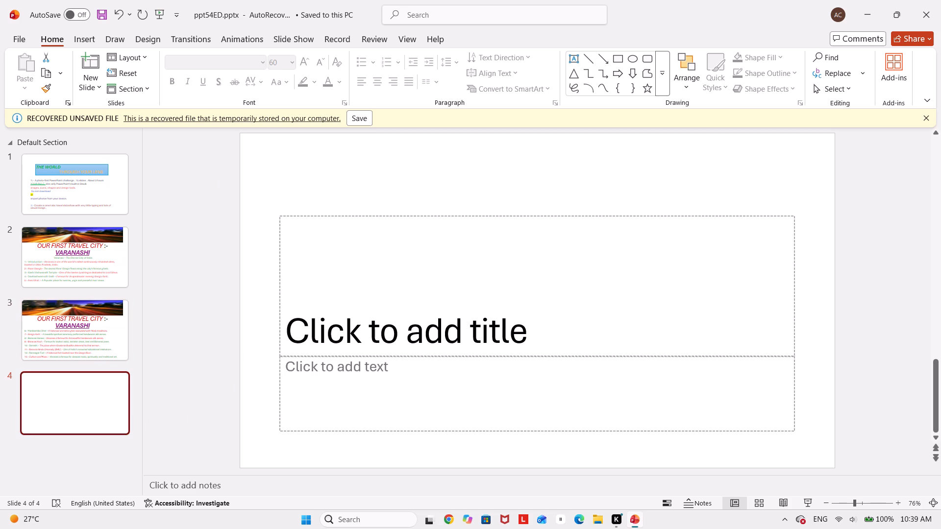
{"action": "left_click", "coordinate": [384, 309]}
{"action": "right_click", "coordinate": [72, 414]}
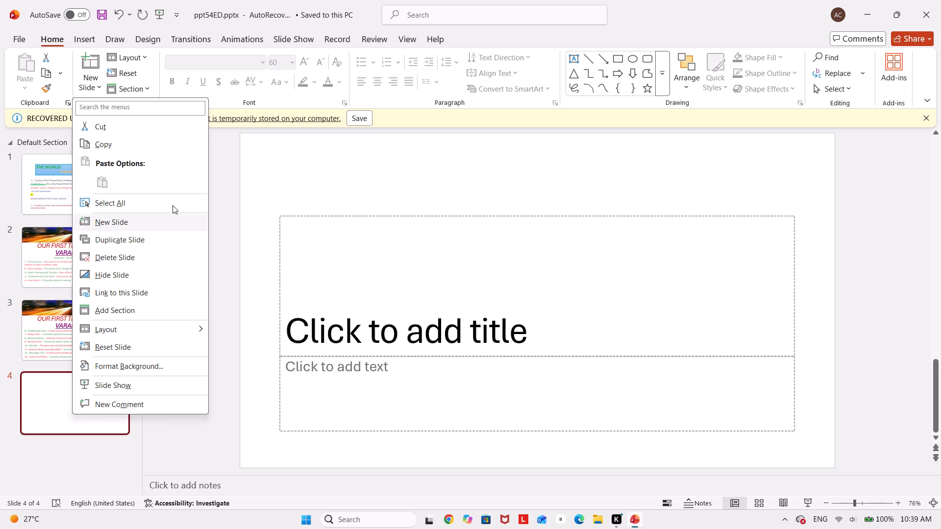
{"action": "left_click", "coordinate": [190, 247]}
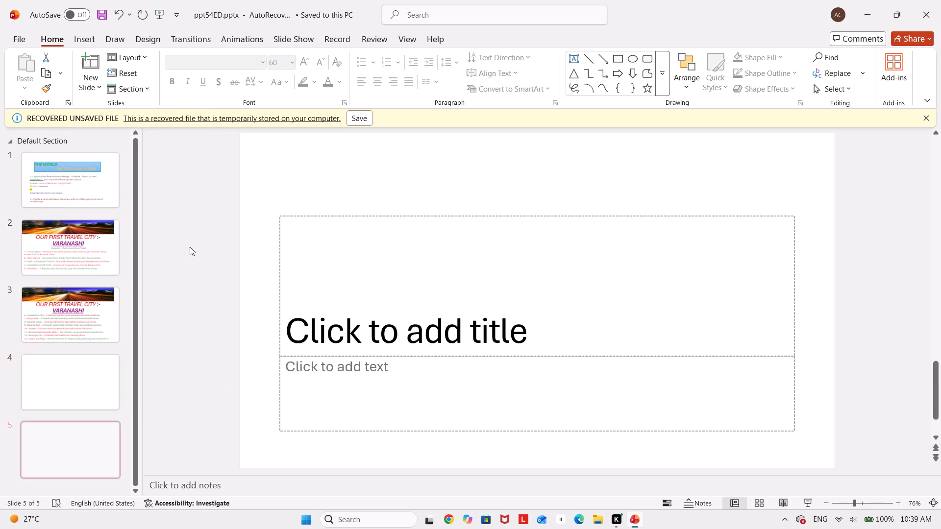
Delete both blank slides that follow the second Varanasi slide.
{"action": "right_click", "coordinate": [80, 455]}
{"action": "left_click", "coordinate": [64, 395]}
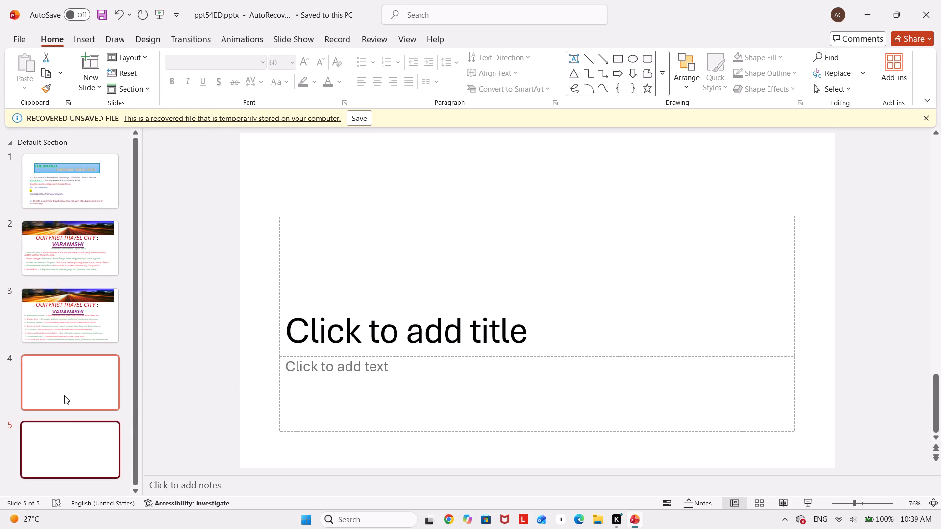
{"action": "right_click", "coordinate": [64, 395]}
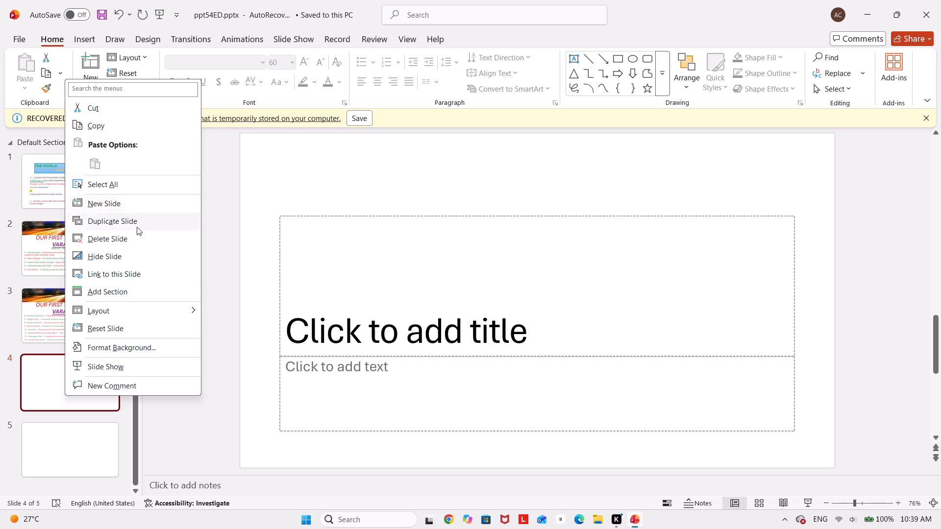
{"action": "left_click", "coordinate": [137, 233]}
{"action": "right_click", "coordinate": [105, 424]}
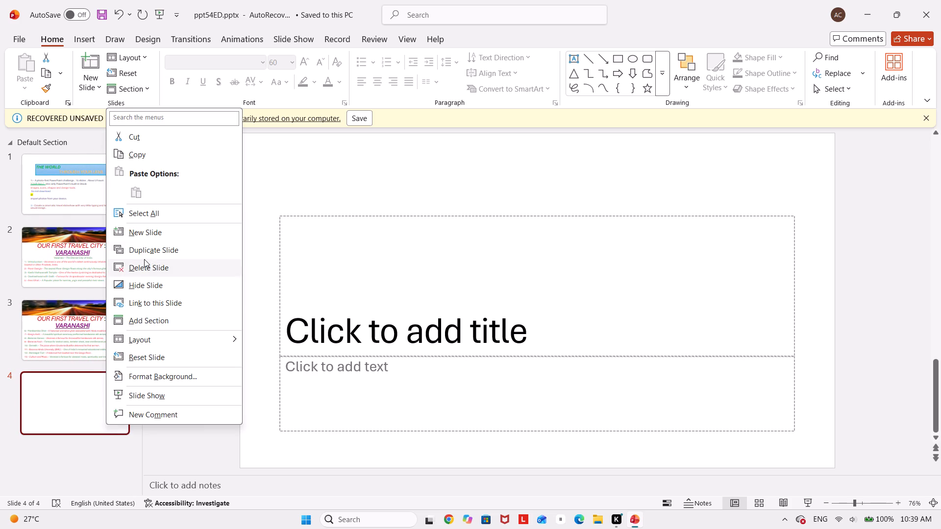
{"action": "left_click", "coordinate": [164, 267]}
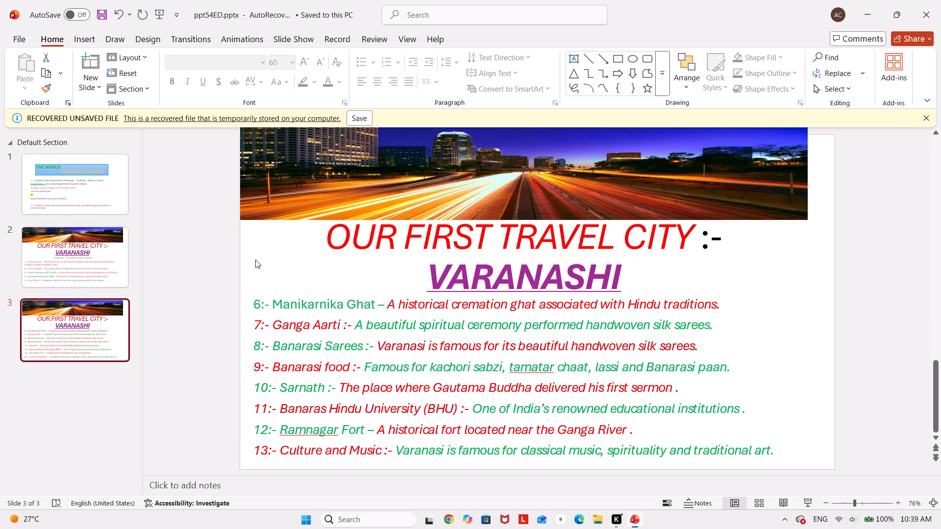
Add a Section Header slide after slide 3, followed by a slide with the Content with Caption layout.
{"action": "left_click", "coordinate": [100, 67]}
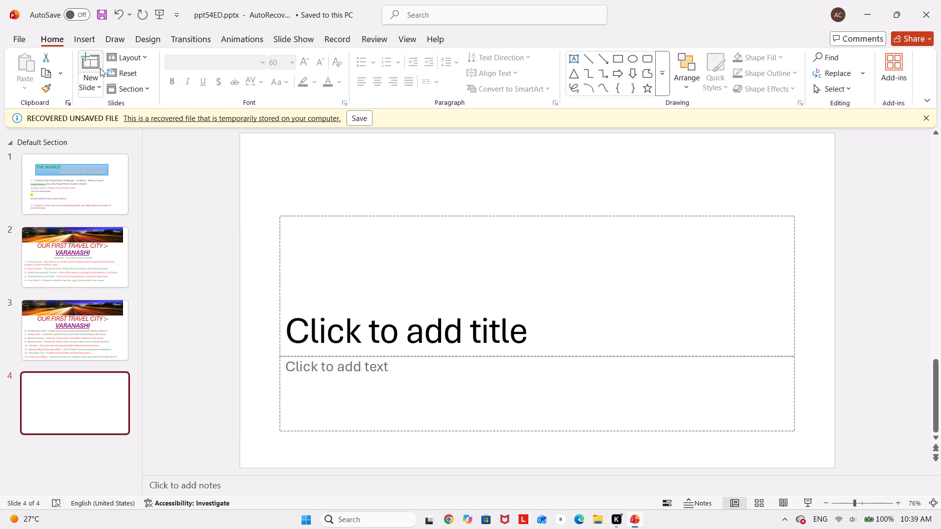
{"action": "left_click", "coordinate": [97, 93]}
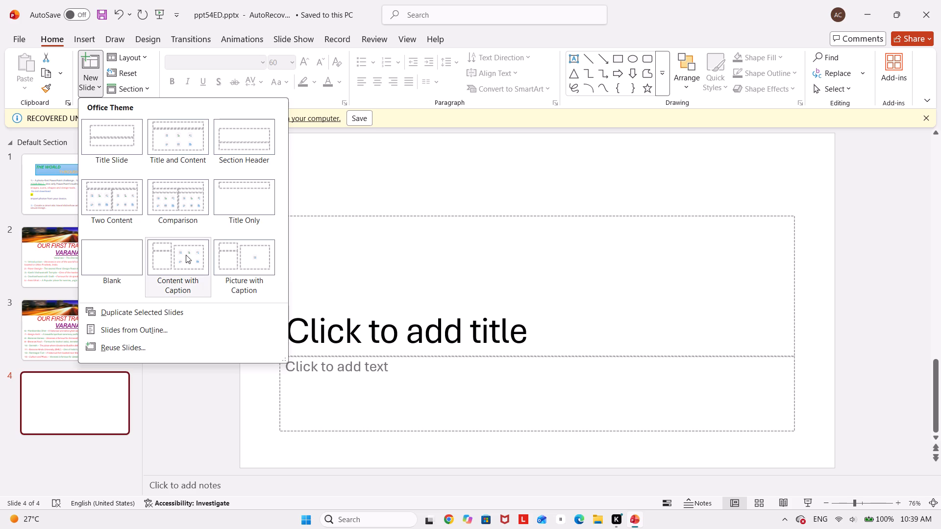
{"action": "left_click", "coordinate": [182, 256]}
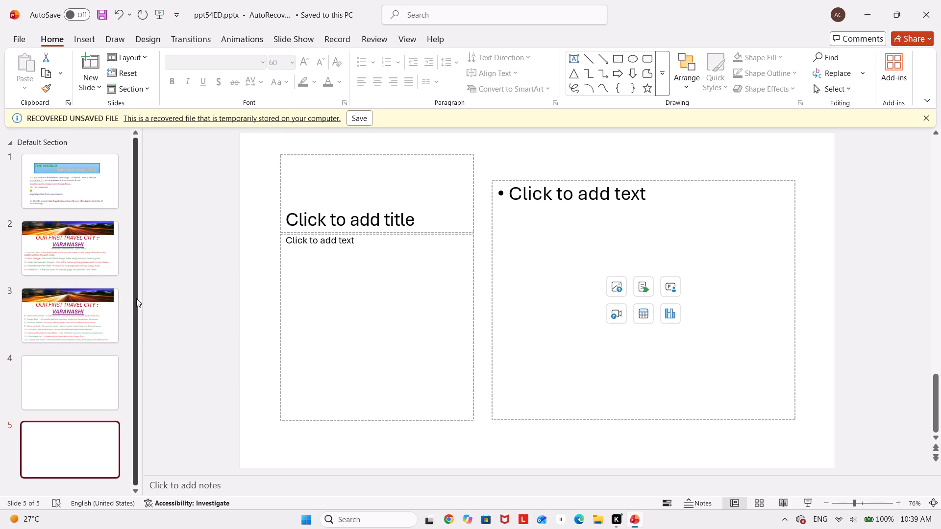
Delete the blank Section Header slide 4, keeping the Content with Caption slide.
{"action": "left_click_drag", "start_coordinate": [73, 396], "coordinate": [69, 406]}
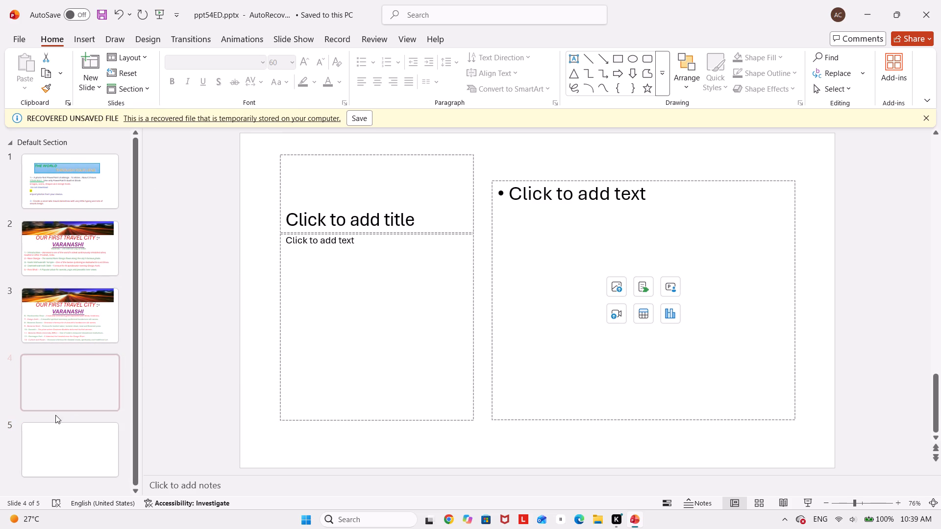
{"action": "right_click", "coordinate": [90, 374]}
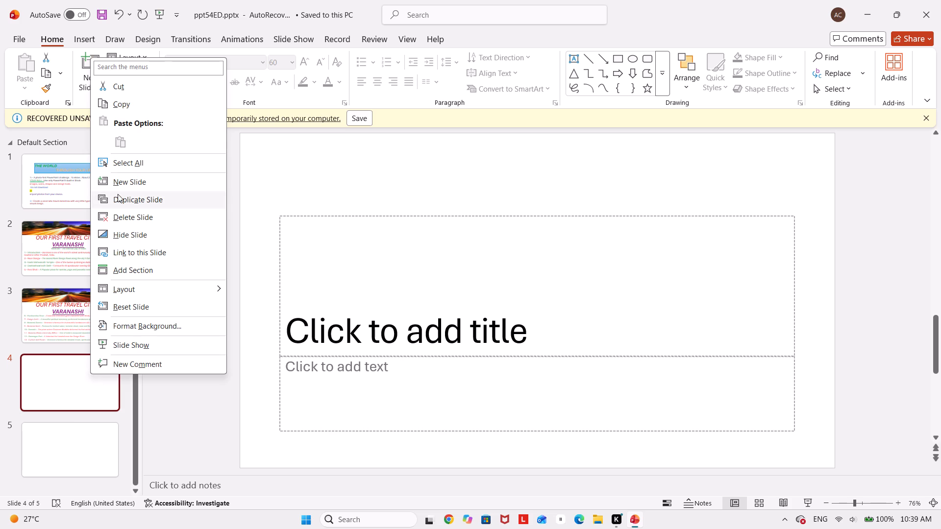
{"action": "left_click", "coordinate": [150, 213]}
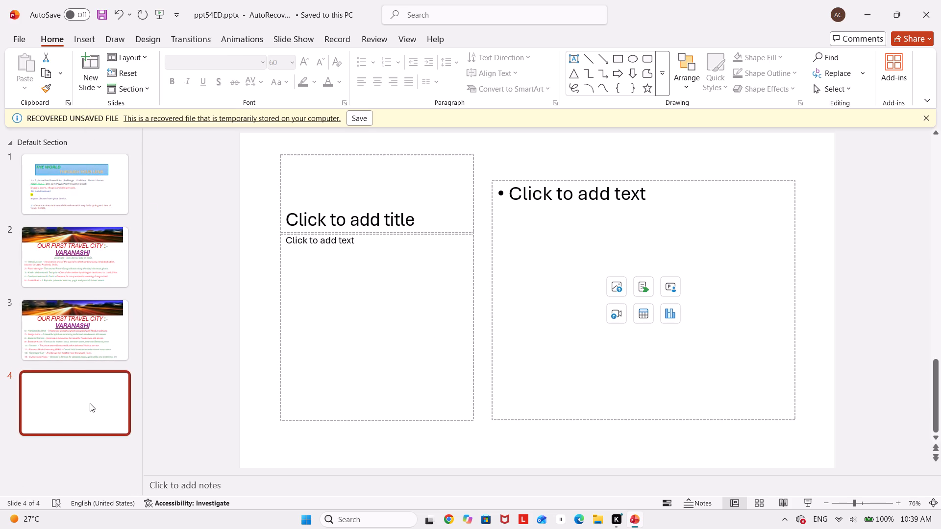
Add a slide with the Title and Content layout after the Content with Caption slide.
{"action": "left_click", "coordinate": [100, 86]}
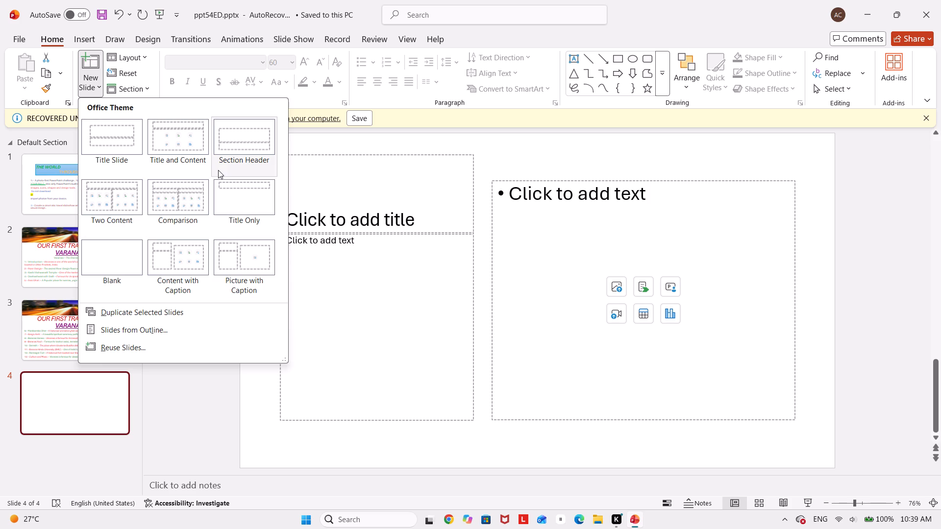
{"action": "left_click", "coordinate": [193, 126]}
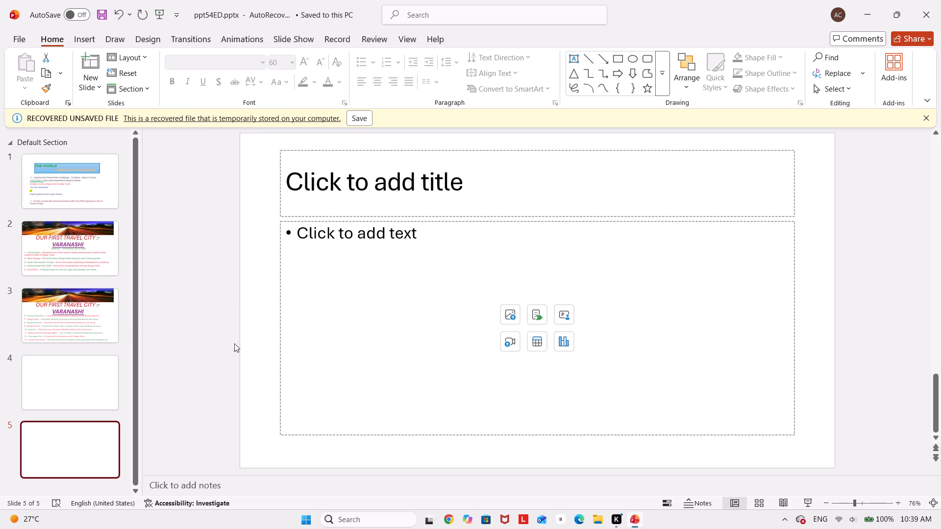
Delete the blank Content with Caption slide 4, keeping the Title and Content slide.
{"action": "right_click", "coordinate": [62, 397]}
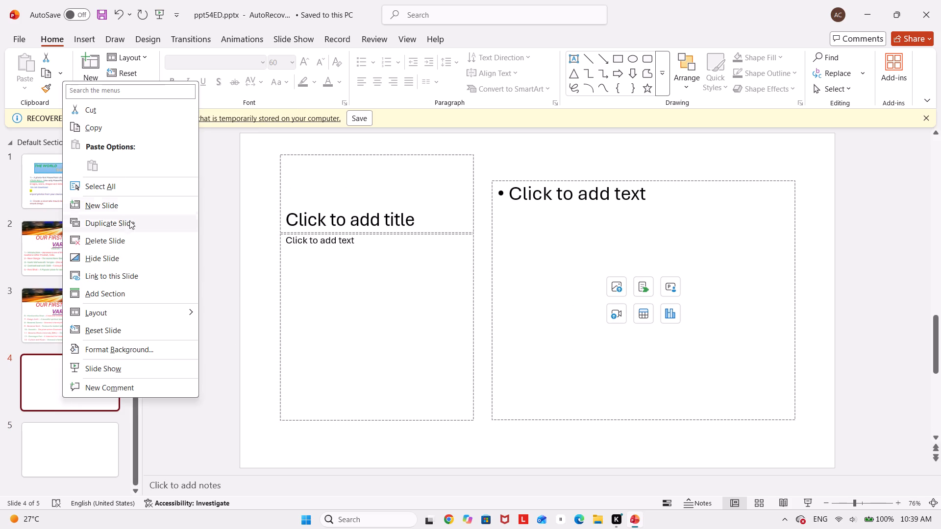
{"action": "left_click", "coordinate": [132, 232]}
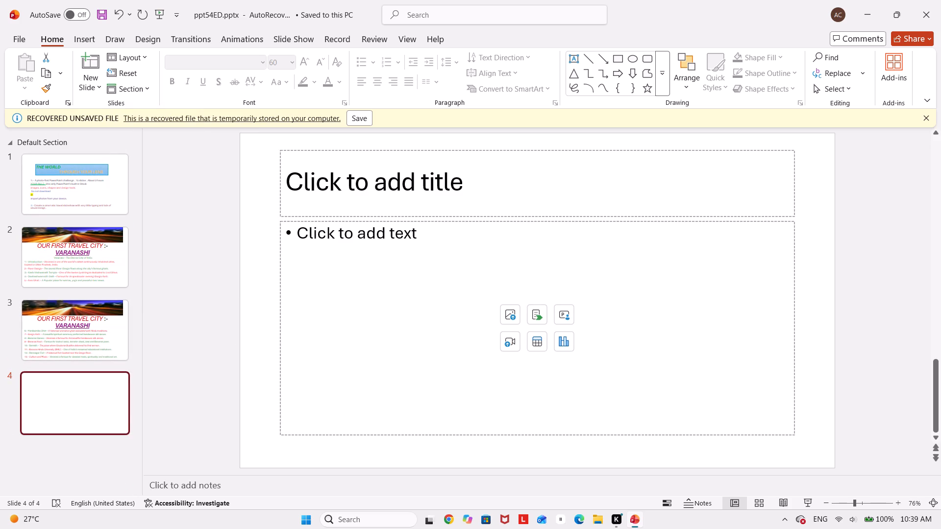
Browse web pictures for slide 4's content placeholder and open the Winter category.
{"action": "left_click", "coordinate": [503, 316]}
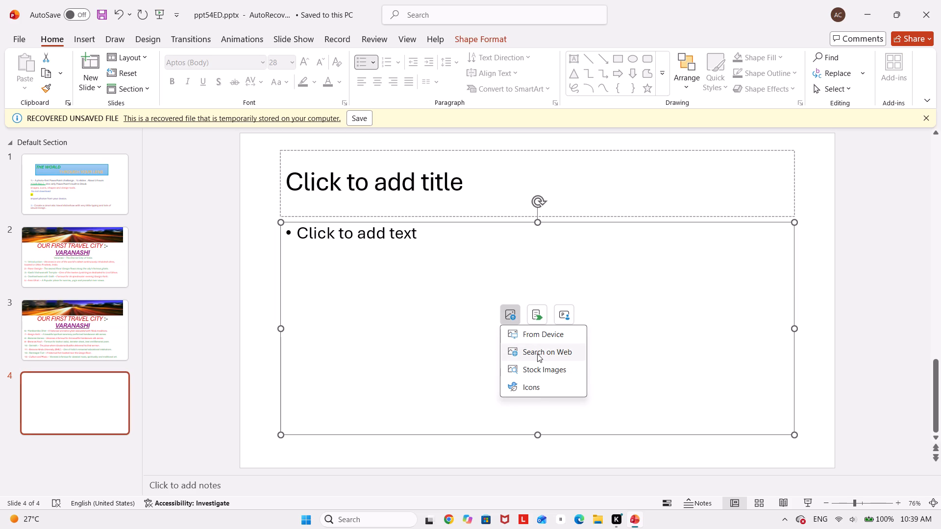
{"action": "left_click", "coordinate": [537, 354]}
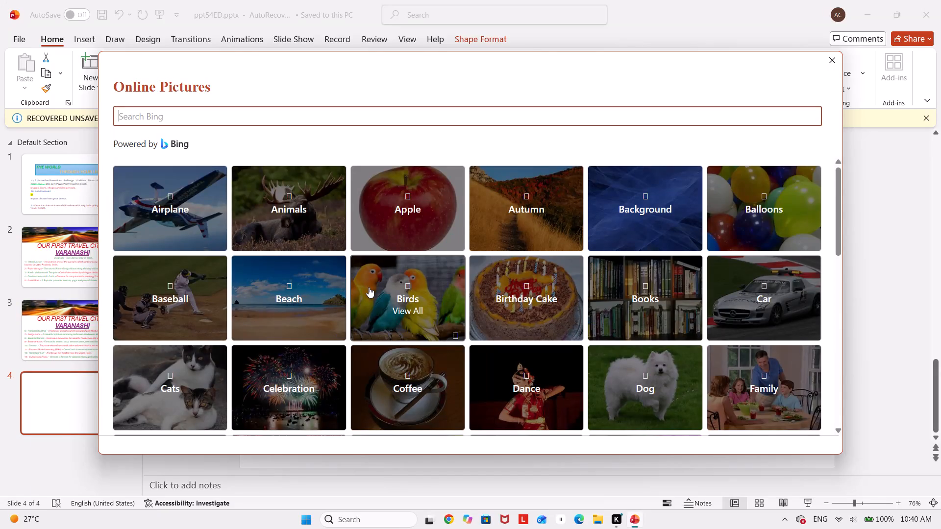
{"action": "scroll", "coordinate": [369, 287], "scroll_direction": "down", "scroll_amount": 4}
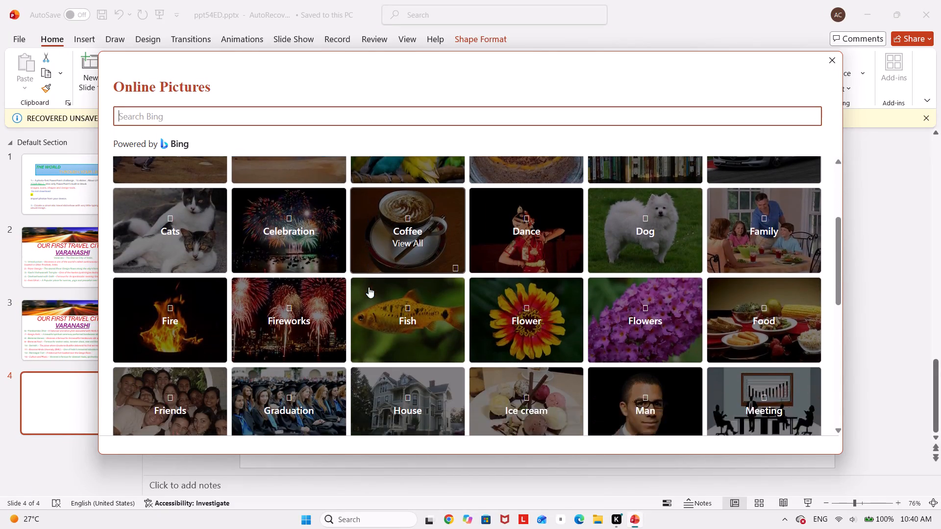
{"action": "scroll", "coordinate": [369, 287], "scroll_direction": "down", "scroll_amount": 4}
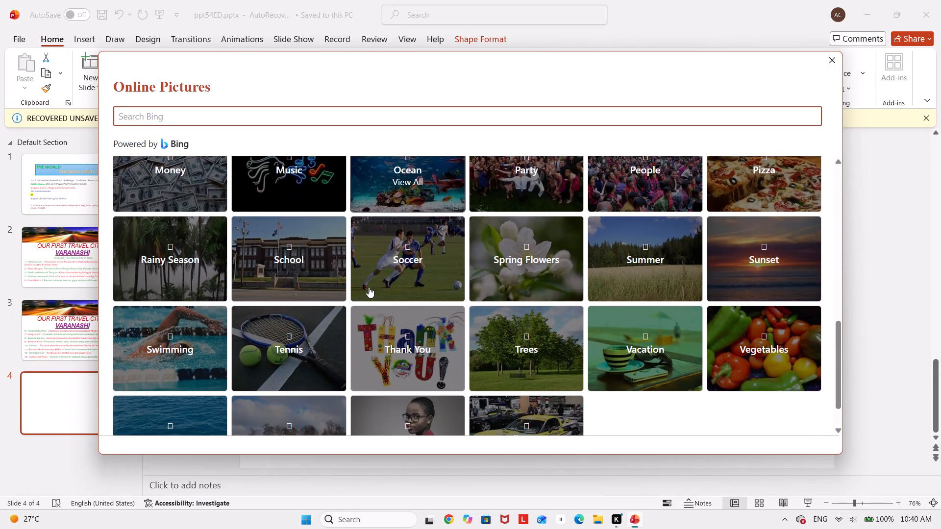
{"action": "scroll", "coordinate": [369, 287], "scroll_direction": "down", "scroll_amount": 2}
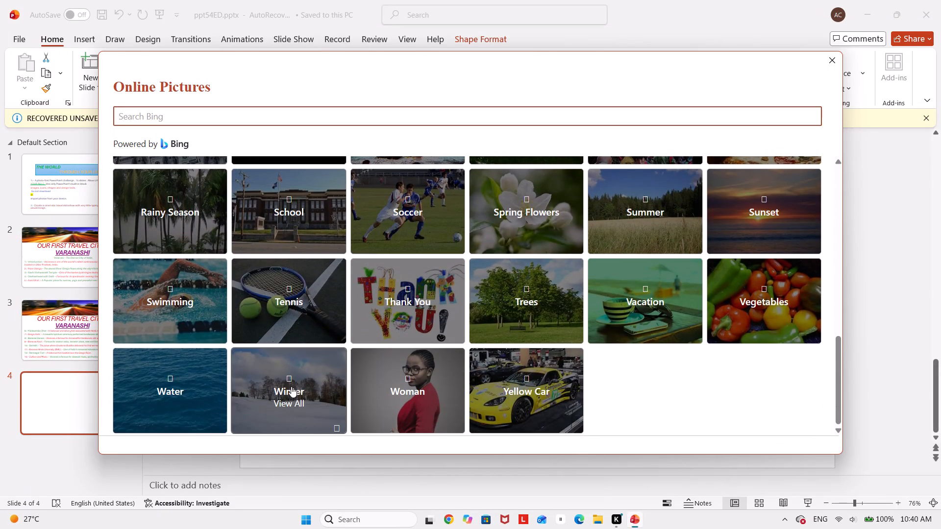
{"action": "left_click_drag", "start_coordinate": [303, 386], "coordinate": [310, 388]}
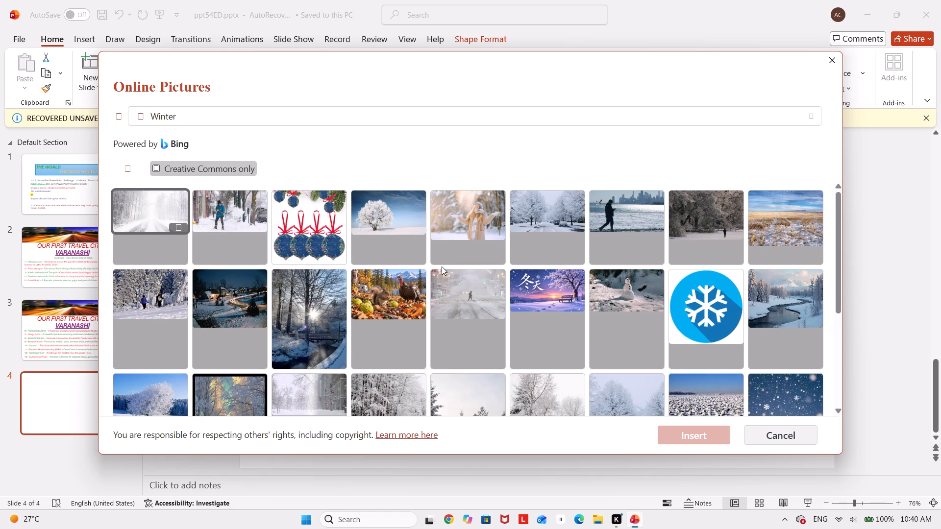
Insert the square Winter picture of a snowy road beside dense frosted trees into the slide.
{"action": "scroll", "coordinate": [420, 287], "scroll_direction": "down", "scroll_amount": 4}
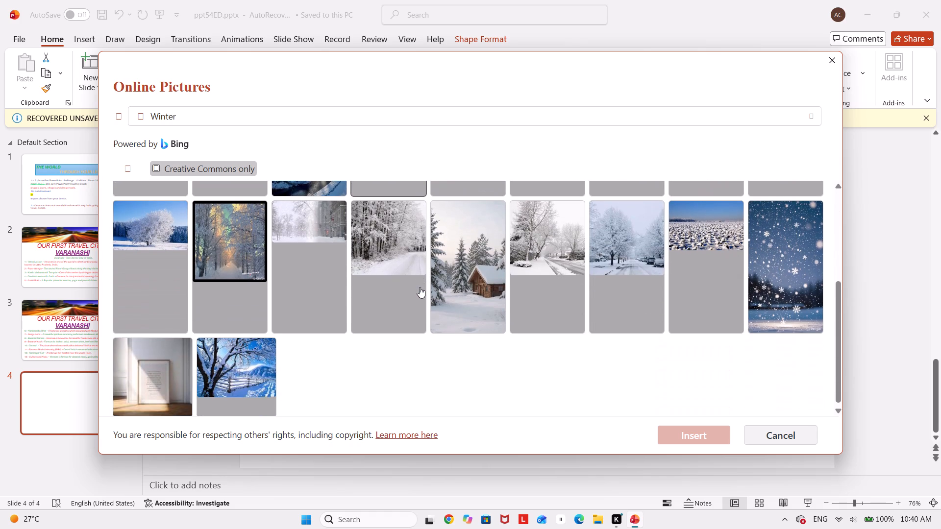
{"action": "scroll", "coordinate": [388, 306], "scroll_direction": "up", "scroll_amount": 4}
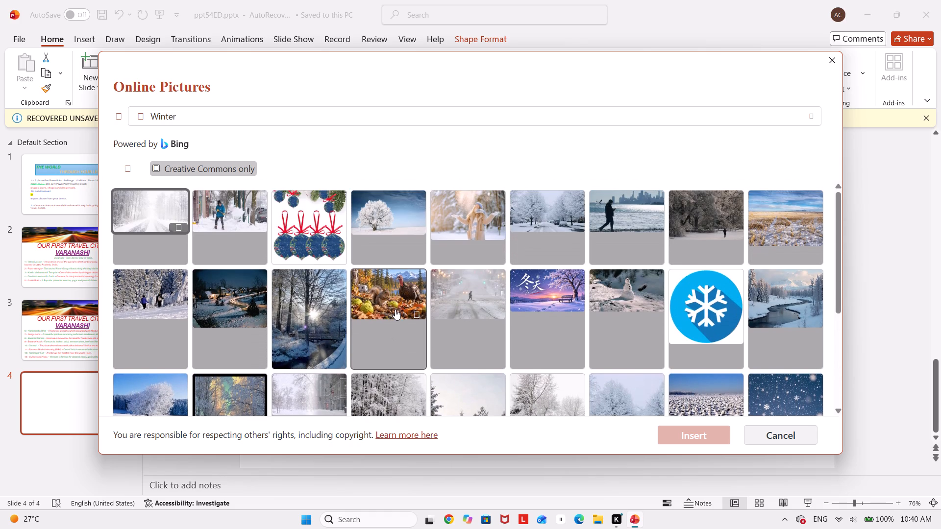
{"action": "scroll", "coordinate": [395, 309], "scroll_direction": "down", "scroll_amount": 2}
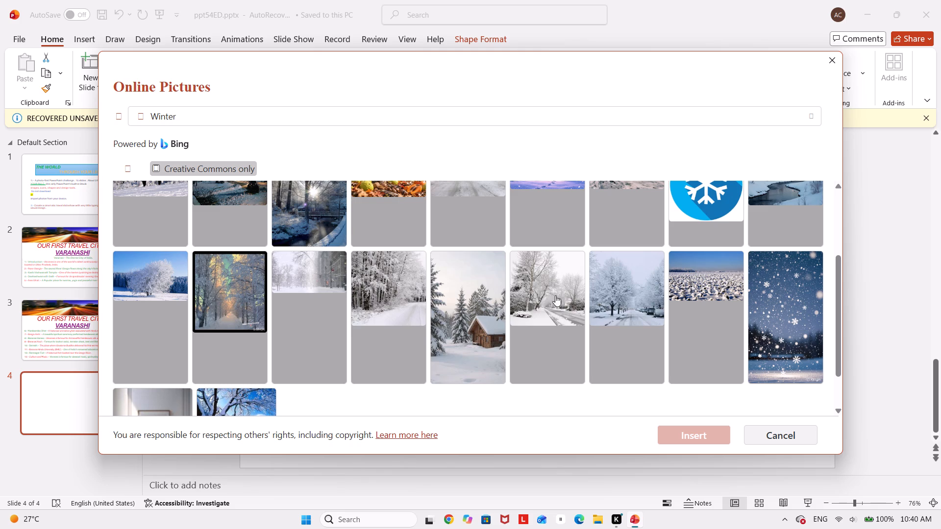
{"action": "scroll", "coordinate": [483, 311], "scroll_direction": "up", "scroll_amount": 2}
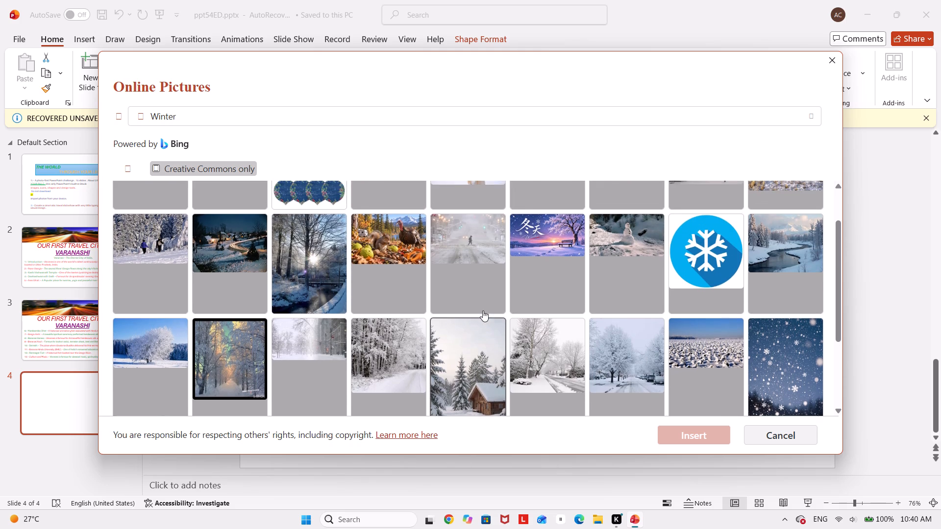
{"action": "scroll", "coordinate": [483, 311], "scroll_direction": "up", "scroll_amount": 1}
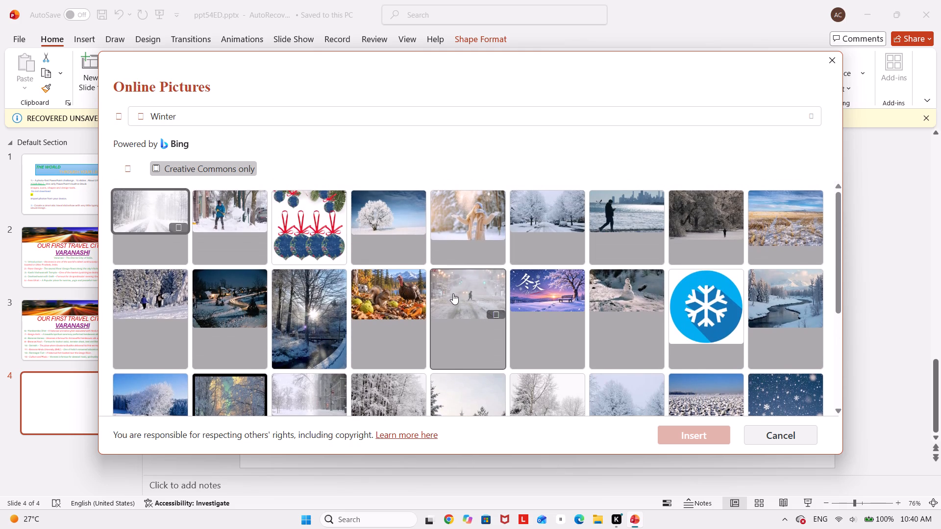
{"action": "scroll", "coordinate": [453, 293], "scroll_direction": "down", "scroll_amount": 2}
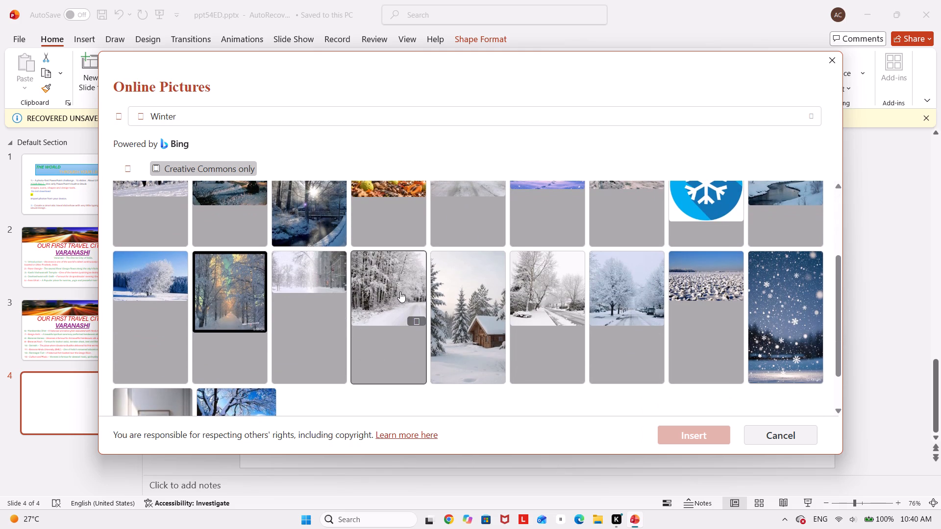
{"action": "left_click", "coordinate": [400, 291]}
{"action": "left_click", "coordinate": [681, 437]}
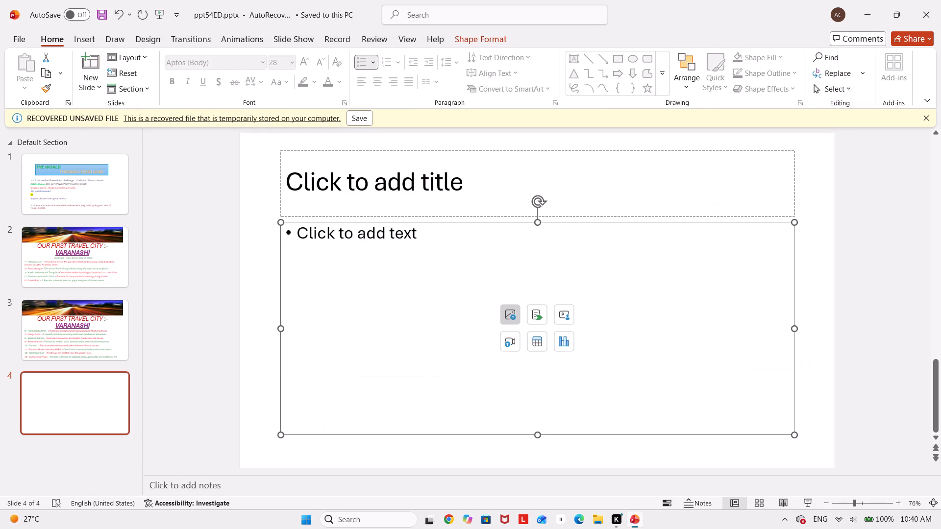
Move the snowy forest picture directly below the title placeholder, aligned with its left edge.
{"action": "left_click_drag", "start_coordinate": [536, 298], "coordinate": [367, 251]}
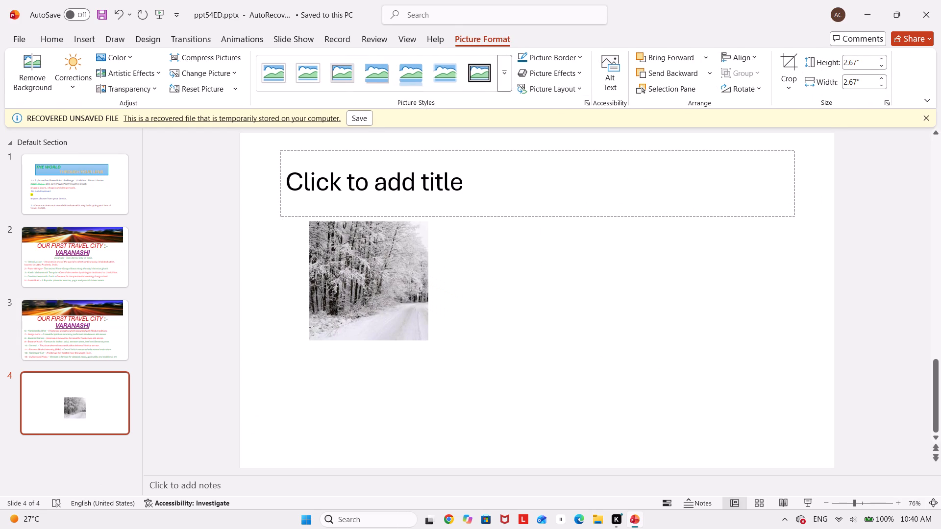
{"action": "left_click_drag", "start_coordinate": [367, 251], "coordinate": [336, 246]}
{"action": "left_click", "coordinate": [204, 145]}
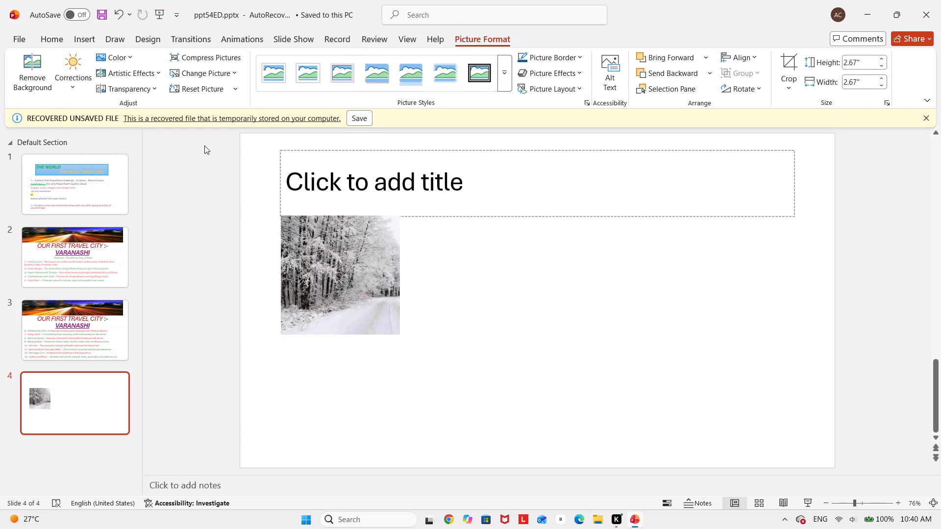
Insert a second online picture from the Winter category, the frosty trees with a dark winding road.
{"action": "left_click", "coordinate": [78, 39]}
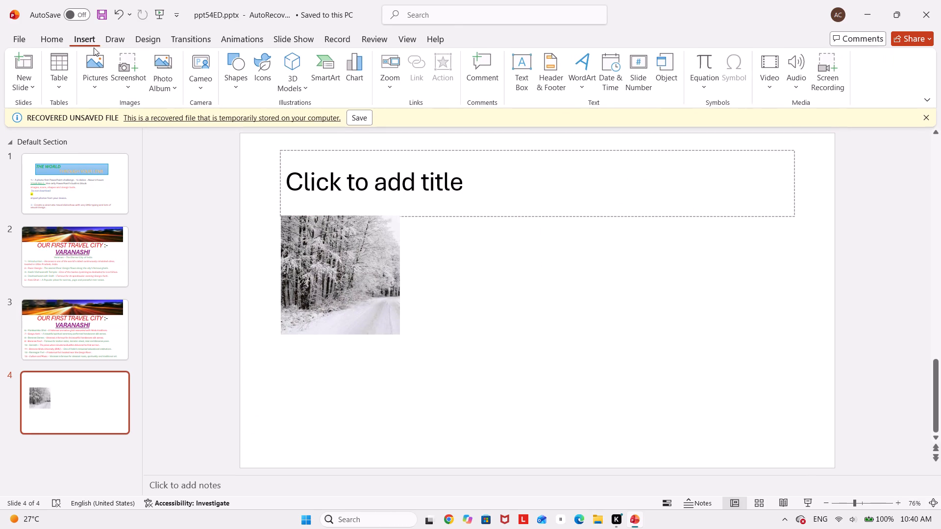
{"action": "left_click", "coordinate": [316, 285]}
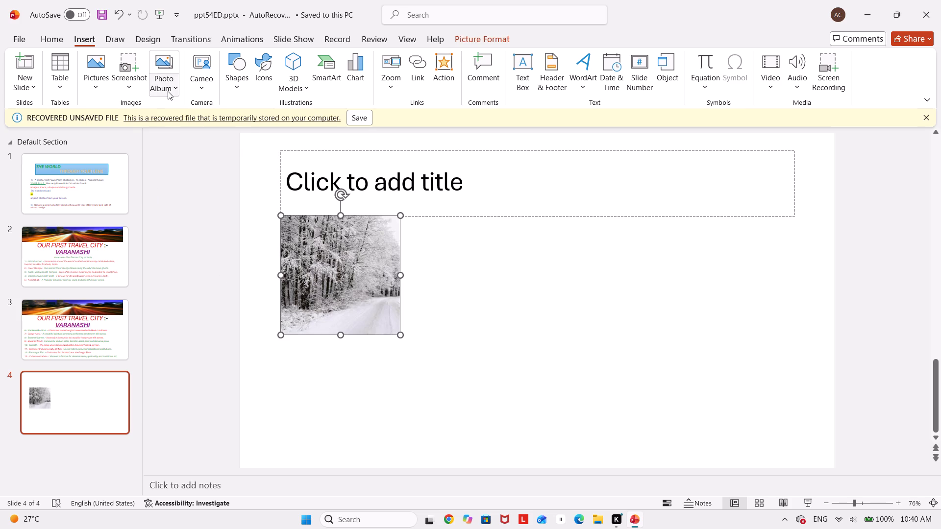
{"action": "left_click", "coordinate": [168, 91]}
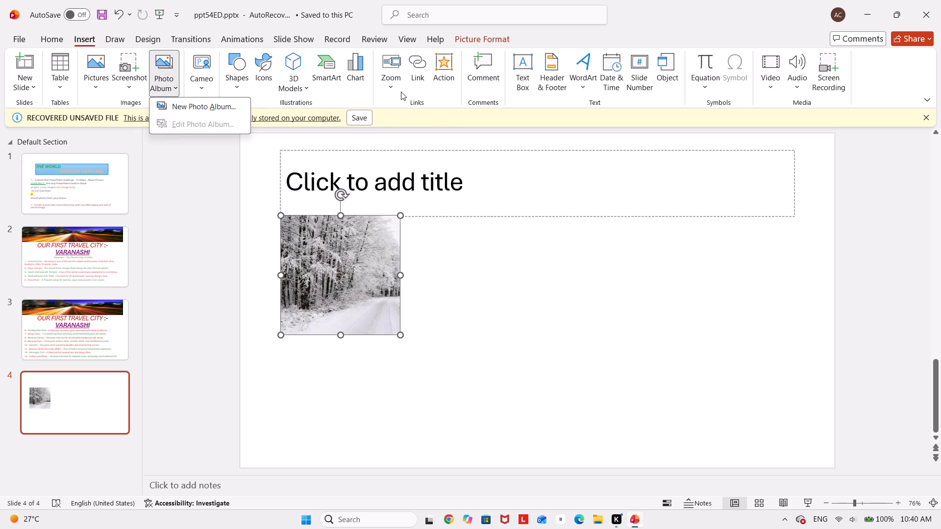
{"action": "left_click", "coordinate": [107, 75]}
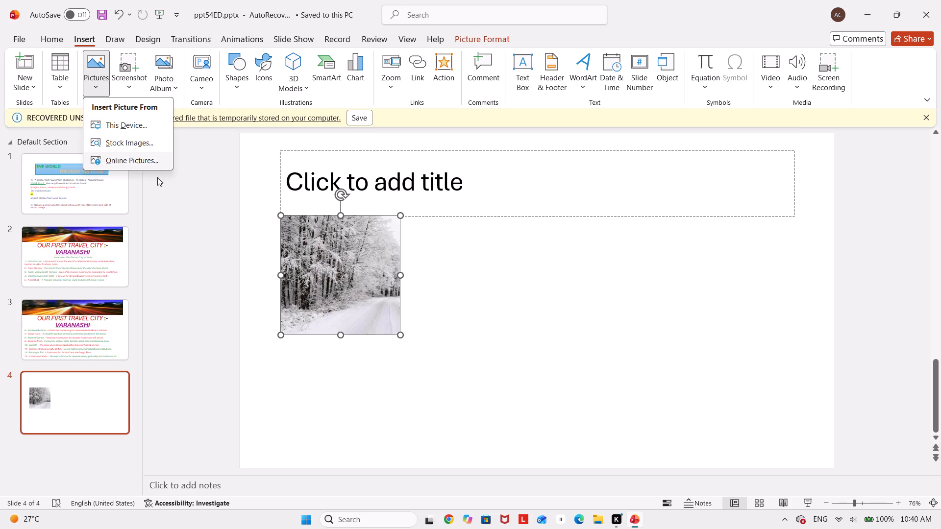
{"action": "left_click", "coordinate": [147, 164]}
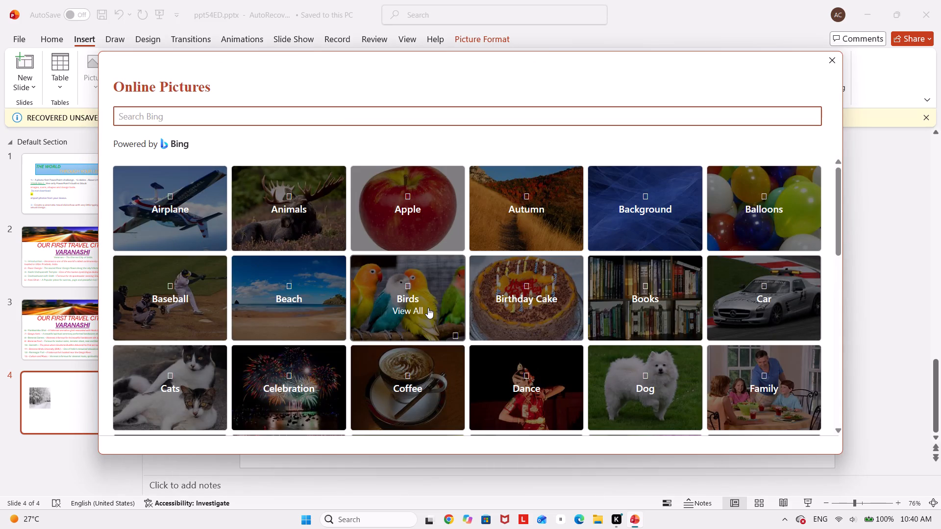
{"action": "scroll", "coordinate": [428, 308], "scroll_direction": "down", "scroll_amount": 8}
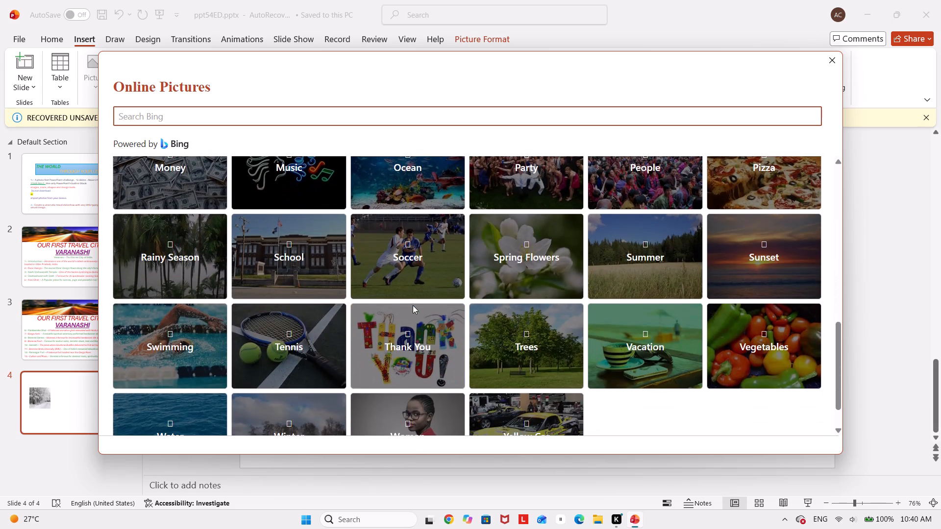
{"action": "scroll", "coordinate": [413, 305], "scroll_direction": "down", "scroll_amount": 2}
{"action": "left_click", "coordinate": [302, 398]}
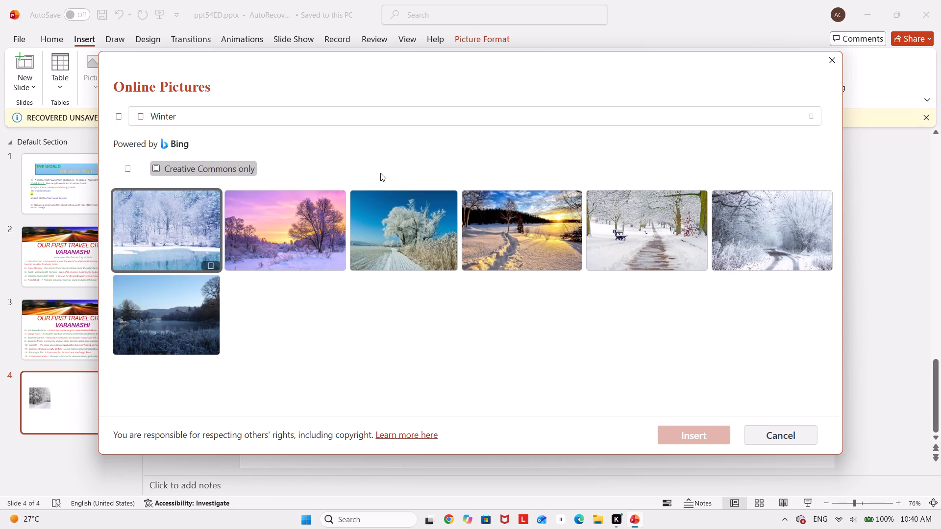
{"action": "left_click", "coordinate": [747, 228]}
{"action": "left_click_drag", "start_coordinate": [696, 434], "coordinate": [690, 437]}
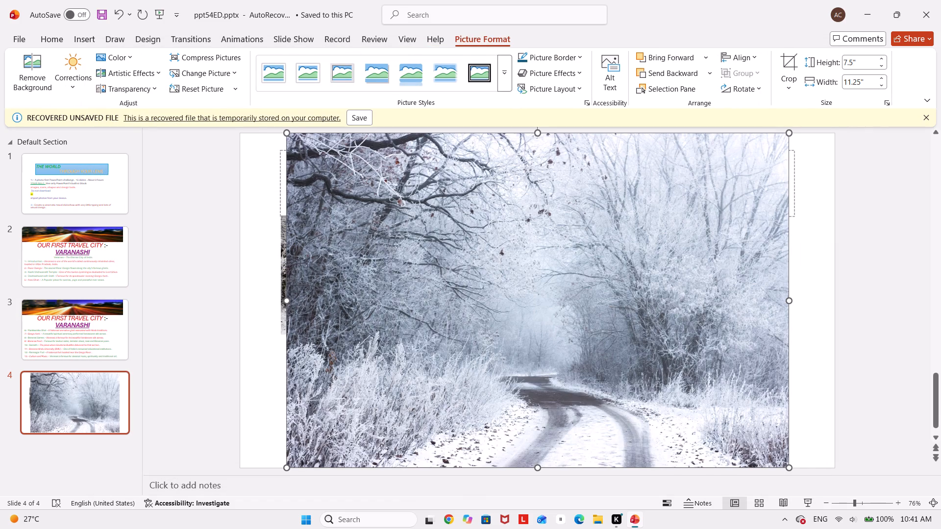
Shrink the winding road picture to about 3.07" by 4.6" and place it beside the snowy forest picture.
{"action": "left_click_drag", "start_coordinate": [790, 465], "coordinate": [721, 445]}
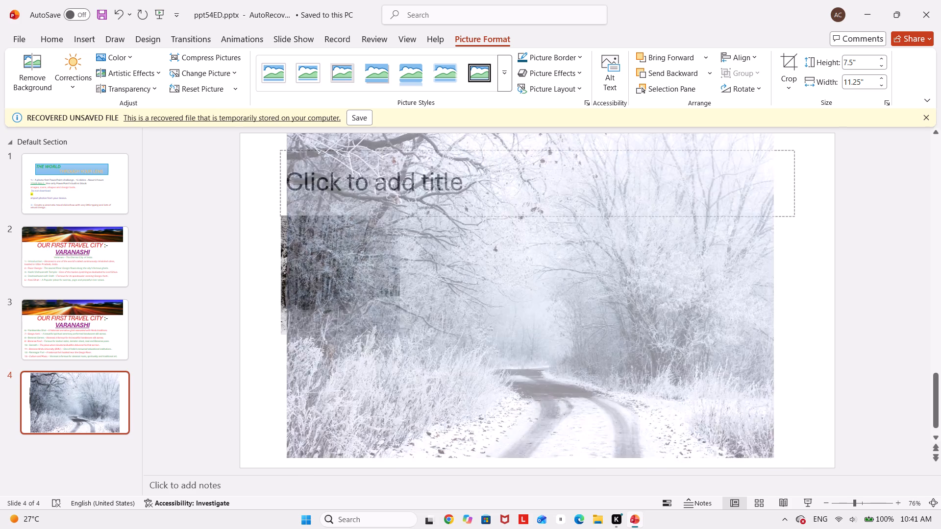
{"action": "left_click_drag", "start_coordinate": [721, 445], "coordinate": [471, 270]}
{"action": "left_click_drag", "start_coordinate": [397, 234], "coordinate": [519, 312]}
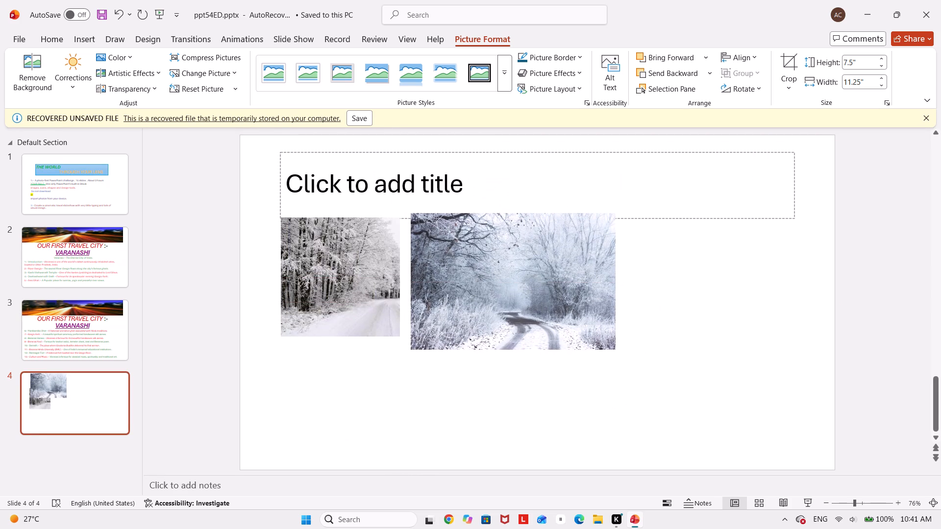
{"action": "left_click_drag", "start_coordinate": [519, 312], "coordinate": [526, 305]}
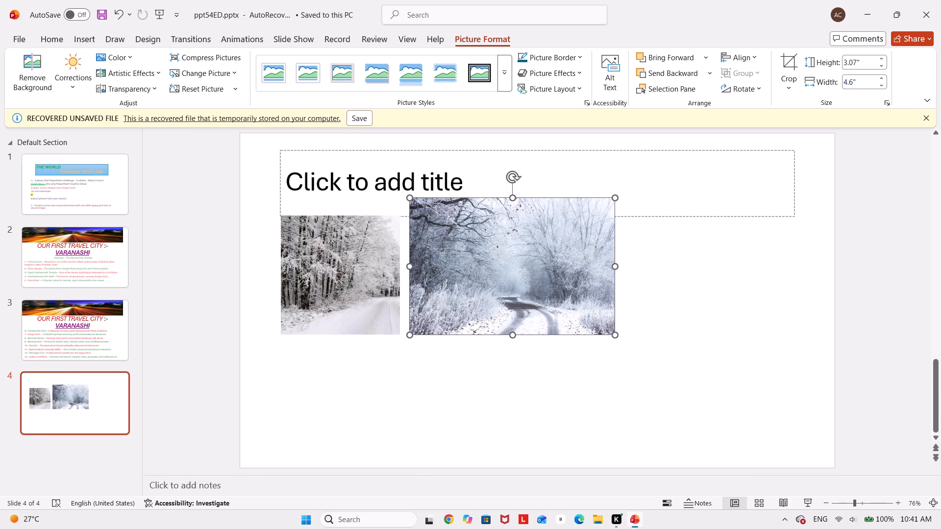
Reduce the winding road picture to about 2.54" by 3.81" and move it flush against the snowy forest picture.
{"action": "left_click_drag", "start_coordinate": [410, 197], "coordinate": [433, 259]}
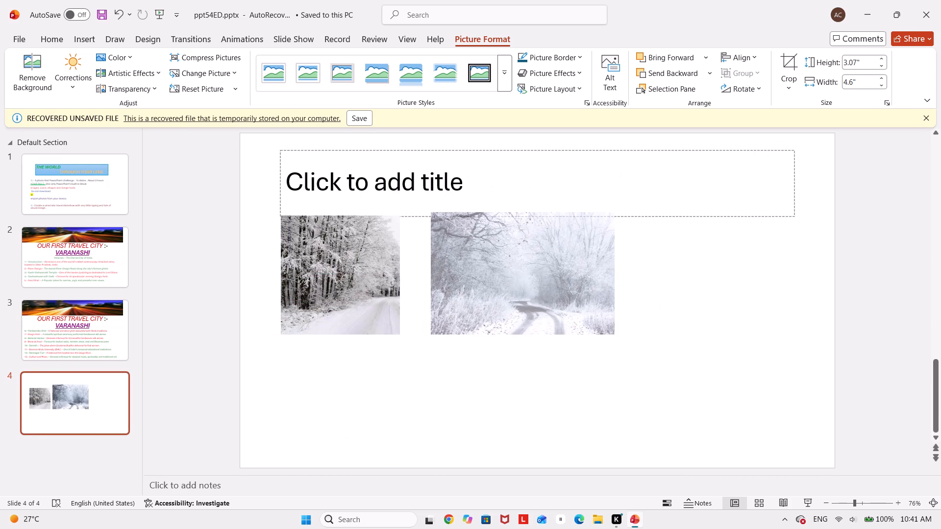
{"action": "left_click_drag", "start_coordinate": [433, 259], "coordinate": [445, 270]}
{"action": "left_click_drag", "start_coordinate": [513, 288], "coordinate": [472, 291]}
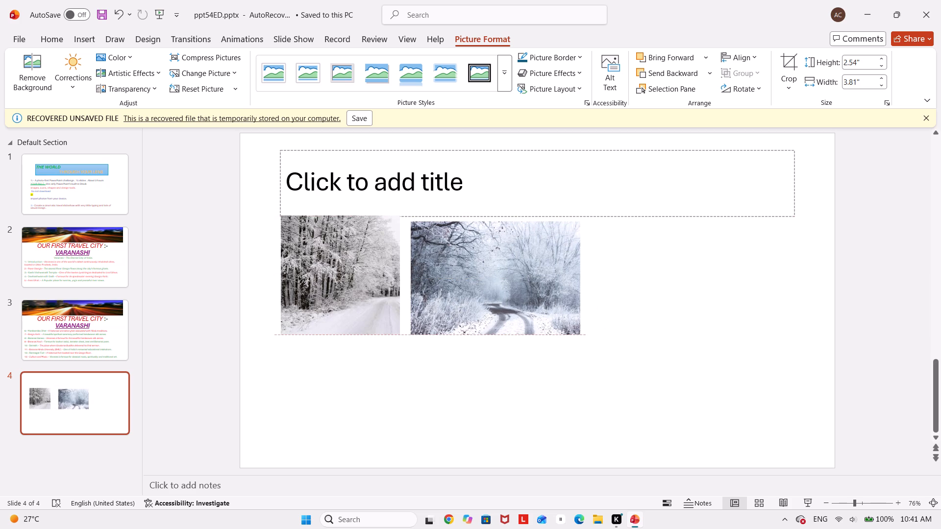
{"action": "left_click_drag", "start_coordinate": [472, 291], "coordinate": [468, 290]}
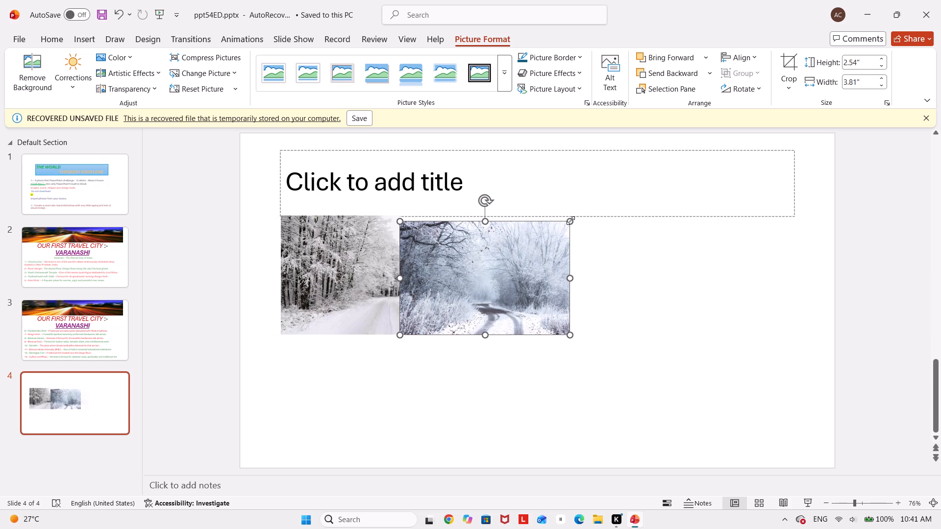
Enlarge the winding road picture to 2.67" high to match its neighbour, and narrow its width from the right side.
{"action": "left_click_drag", "start_coordinate": [570, 220], "coordinate": [564, 212]}
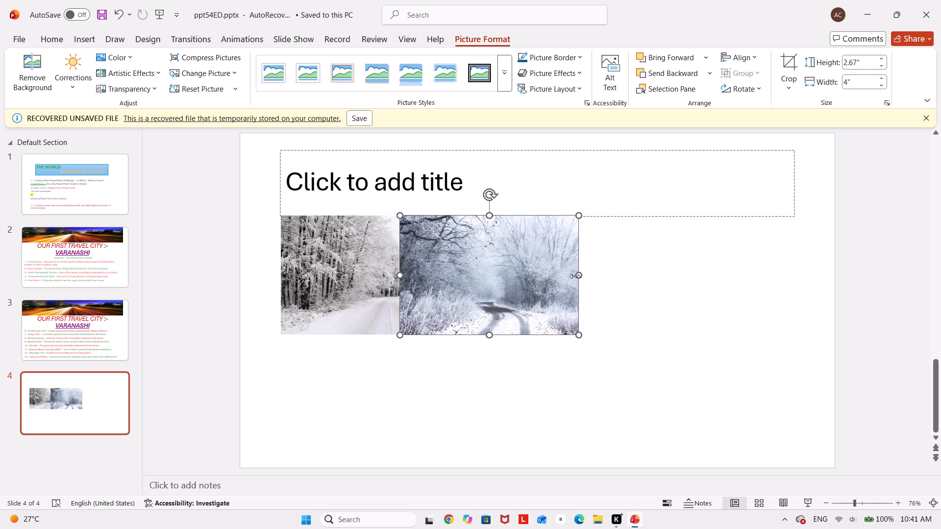
{"action": "left_click_drag", "start_coordinate": [578, 278], "coordinate": [542, 276]}
{"action": "left_click", "coordinate": [542, 276]}
{"action": "left_click", "coordinate": [468, 312]}
{"action": "left_click", "coordinate": [468, 312]}
{"action": "left_click", "coordinate": [444, 422]}
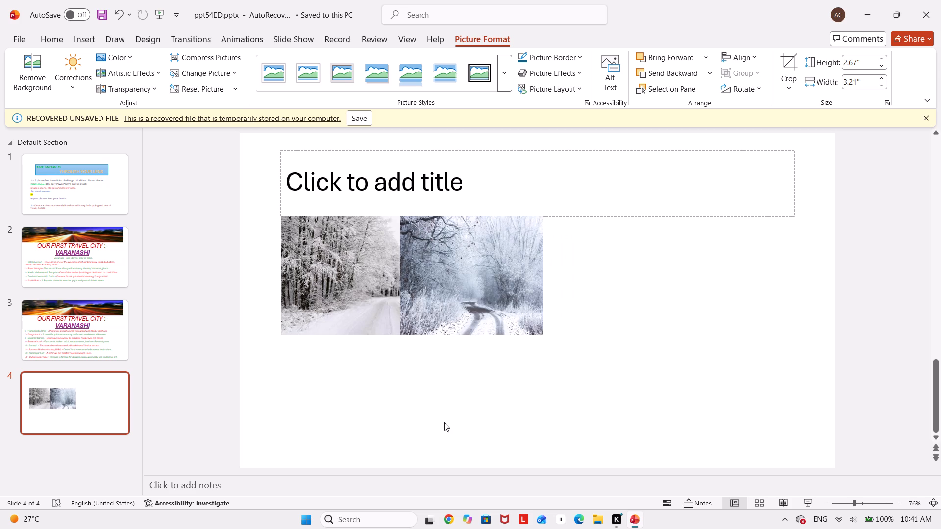
Reduce the snowy forest picture to 1.73" high and 2.58" wide.
{"action": "left_click", "coordinate": [386, 280]}
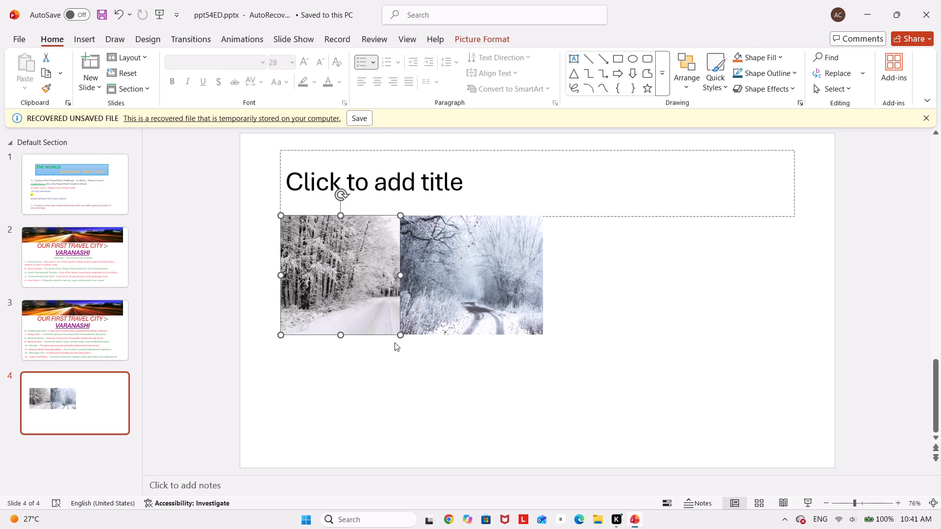
{"action": "left_click_drag", "start_coordinate": [398, 339], "coordinate": [406, 293]}
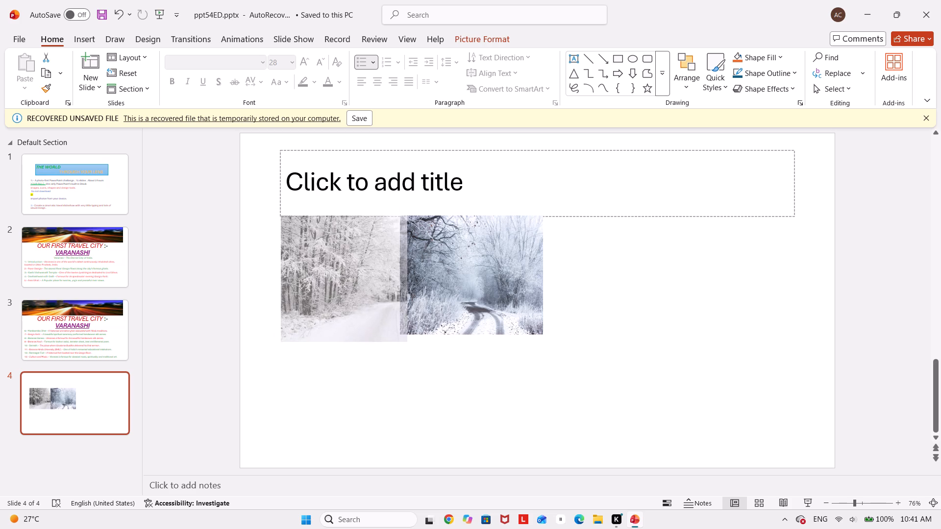
{"action": "left_click_drag", "start_coordinate": [406, 293], "coordinate": [393, 318]}
{"action": "left_click_drag", "start_coordinate": [340, 333], "coordinate": [343, 295]}
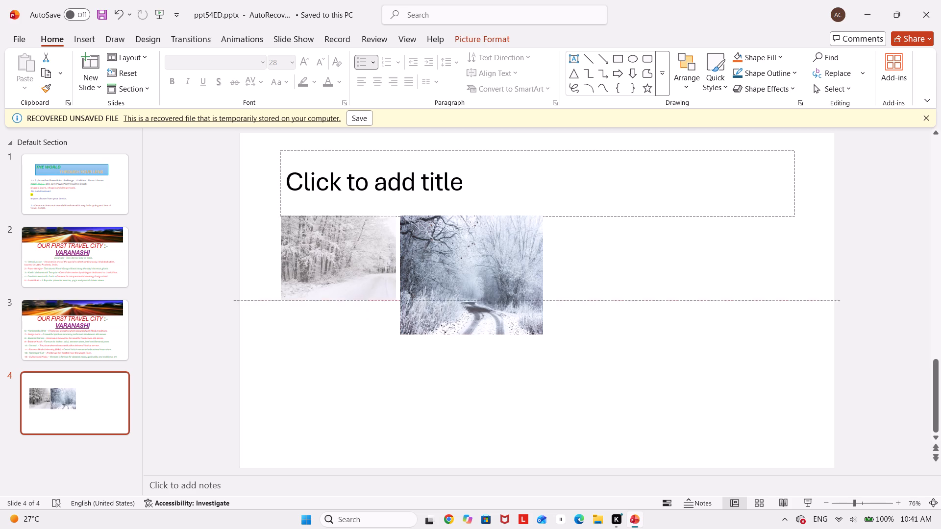
{"action": "left_click_drag", "start_coordinate": [343, 295], "coordinate": [343, 292]}
{"action": "left_click", "coordinate": [343, 292]}
Shorten the winding road picture to 1.73" high and move it flush against the snowy forest picture.
{"action": "left_click", "coordinate": [458, 278]}
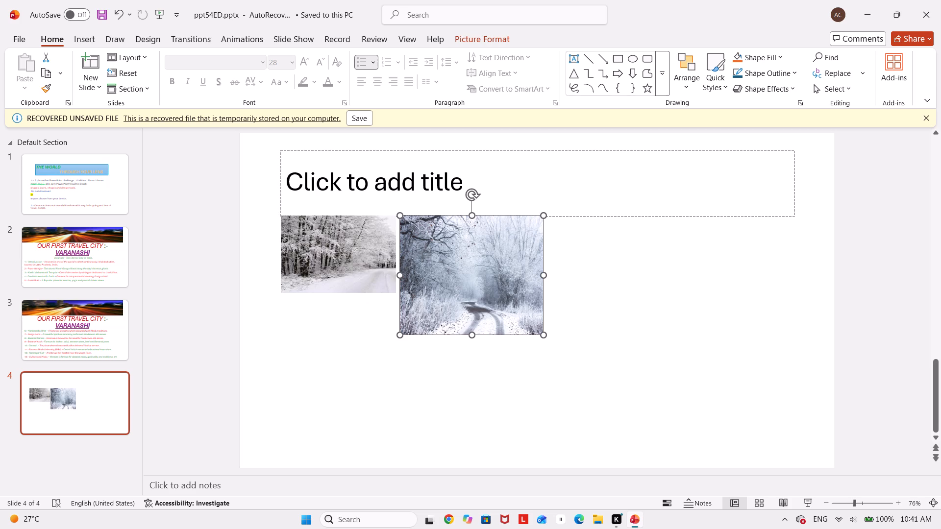
{"action": "left_click_drag", "start_coordinate": [468, 337], "coordinate": [448, 295]}
{"action": "left_click", "coordinate": [448, 295]}
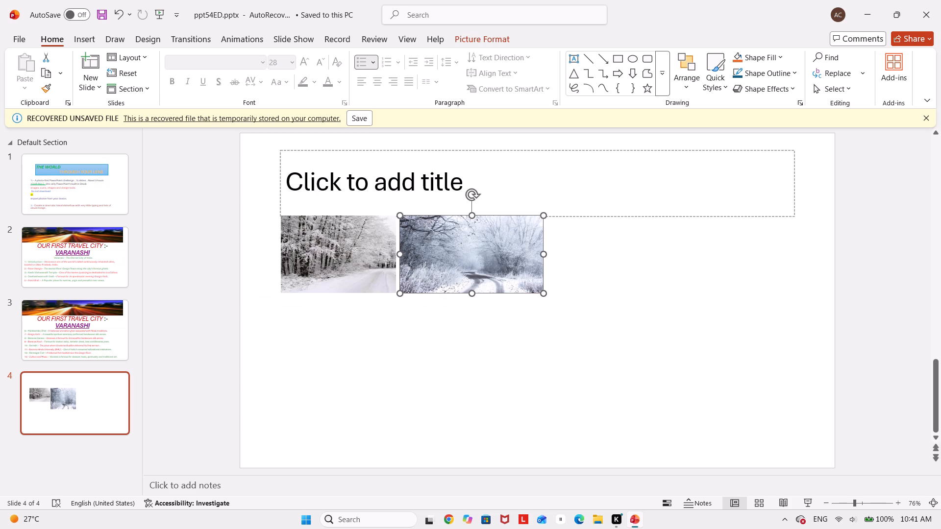
{"action": "double_click", "coordinate": [451, 267]}
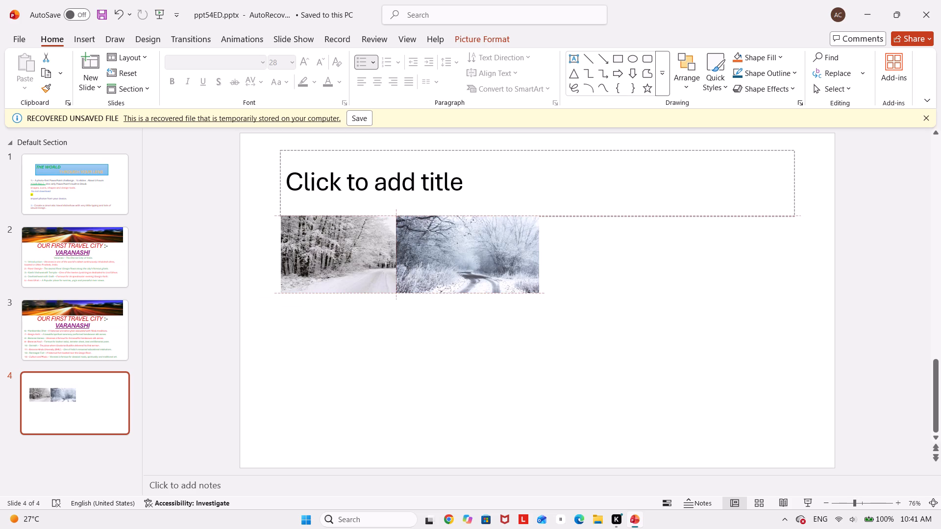
{"action": "left_click", "coordinate": [572, 256]}
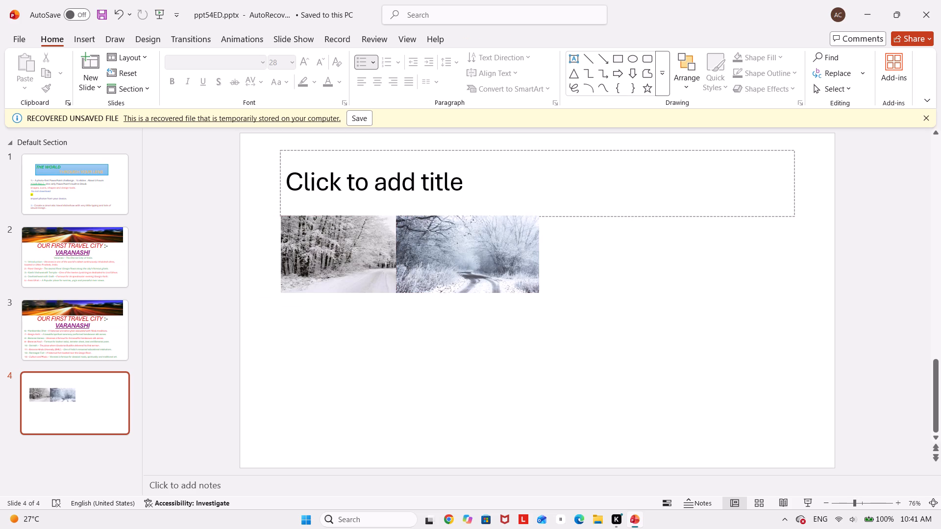
Insert a third online picture from the Winter category, the snowy sunset with a footprint trail.
{"action": "left_click", "coordinate": [92, 40]}
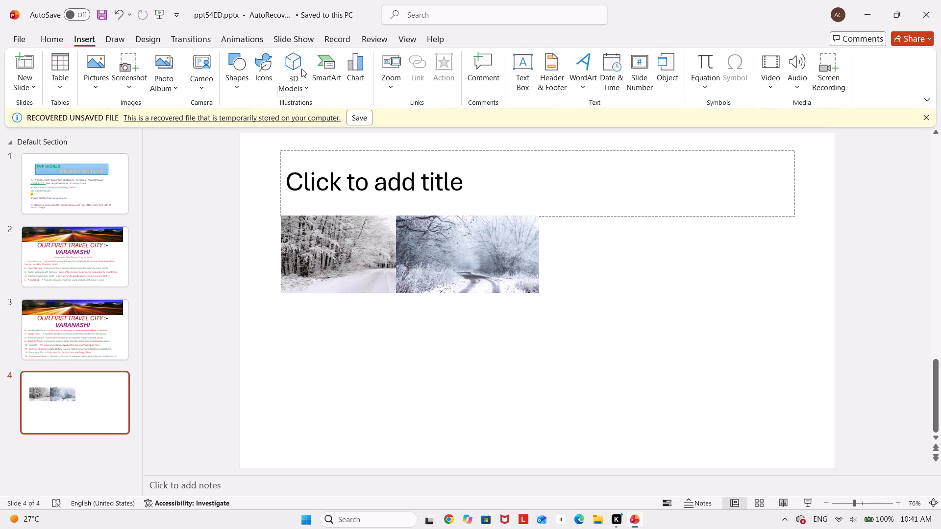
{"action": "left_click", "coordinate": [165, 76]}
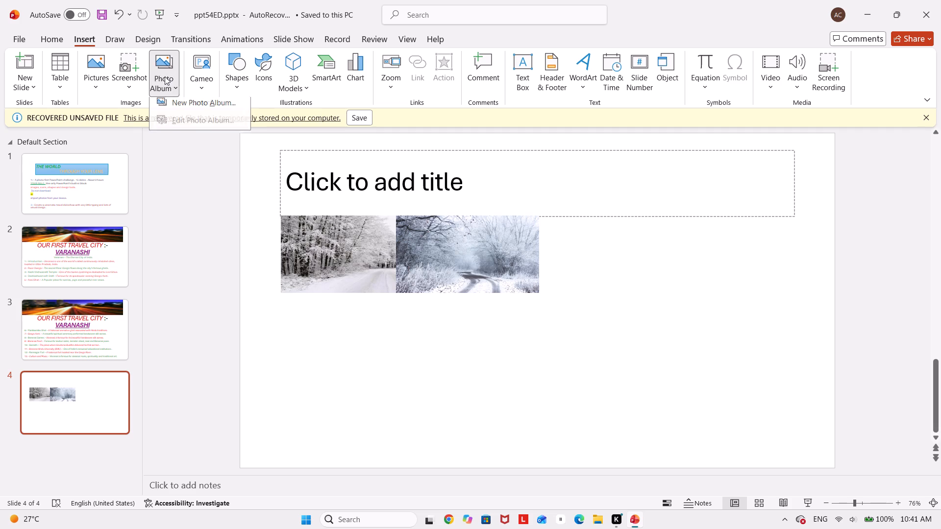
{"action": "left_click", "coordinate": [196, 187]}
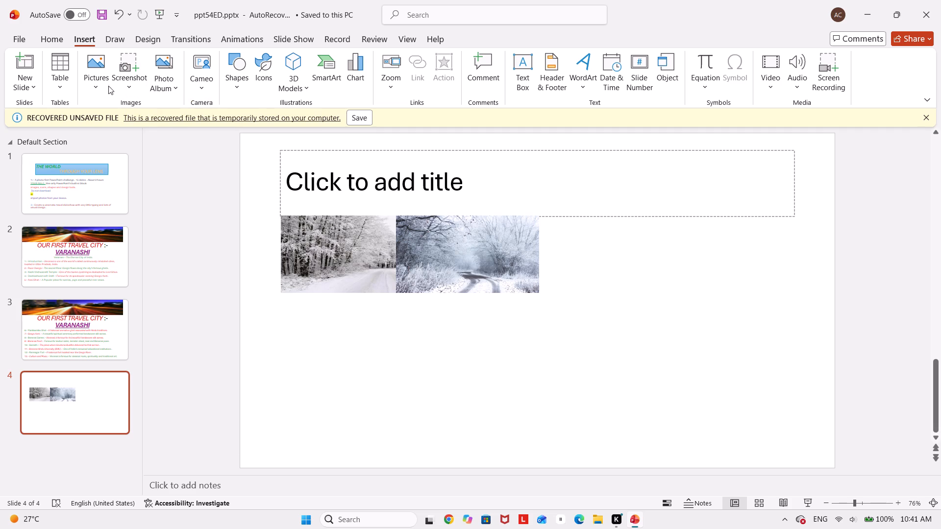
{"action": "left_click", "coordinate": [99, 84]}
{"action": "left_click", "coordinate": [150, 164]}
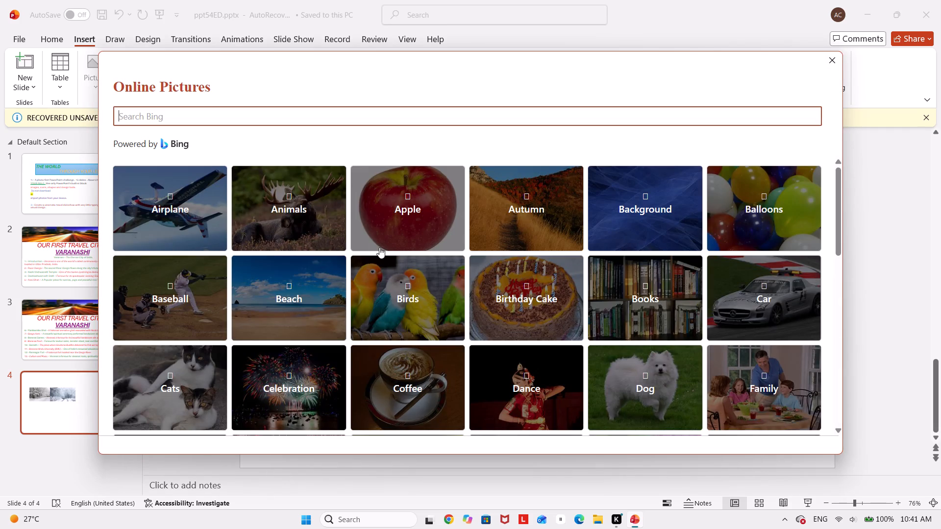
{"action": "scroll", "coordinate": [379, 247], "scroll_direction": "down", "scroll_amount": 12}
{"action": "left_click", "coordinate": [257, 377]}
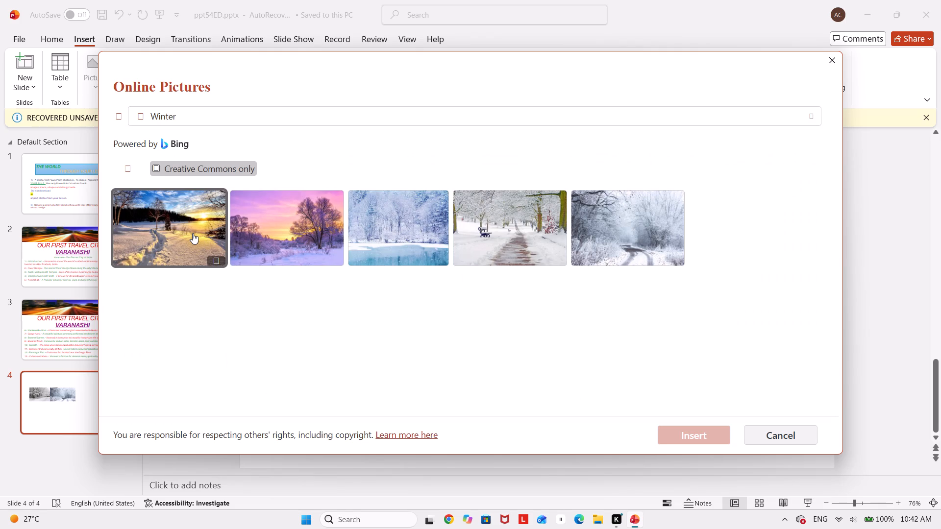
{"action": "left_click", "coordinate": [193, 233]}
{"action": "left_click", "coordinate": [684, 439]}
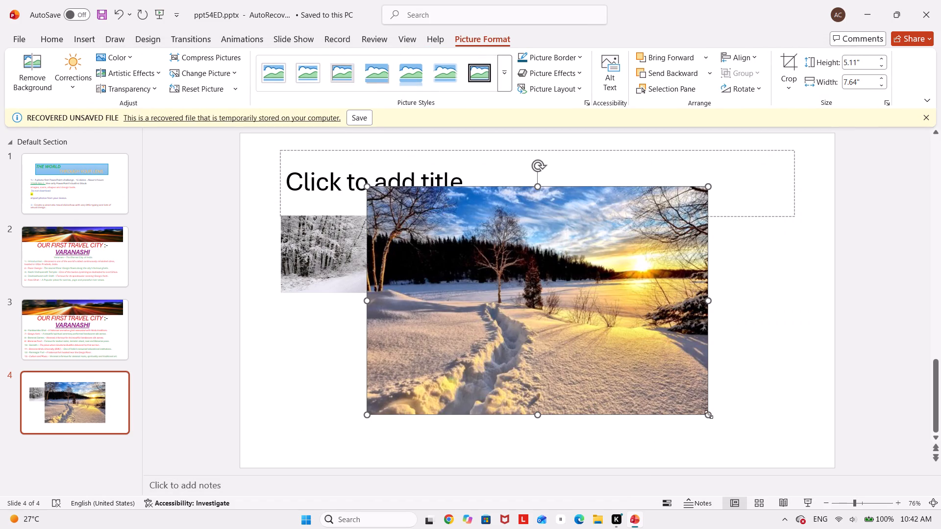
Shrink the sunset picture to about 2.1" by 3.15" and place it to the right of the winding road picture.
{"action": "left_click_drag", "start_coordinate": [709, 414], "coordinate": [538, 229]}
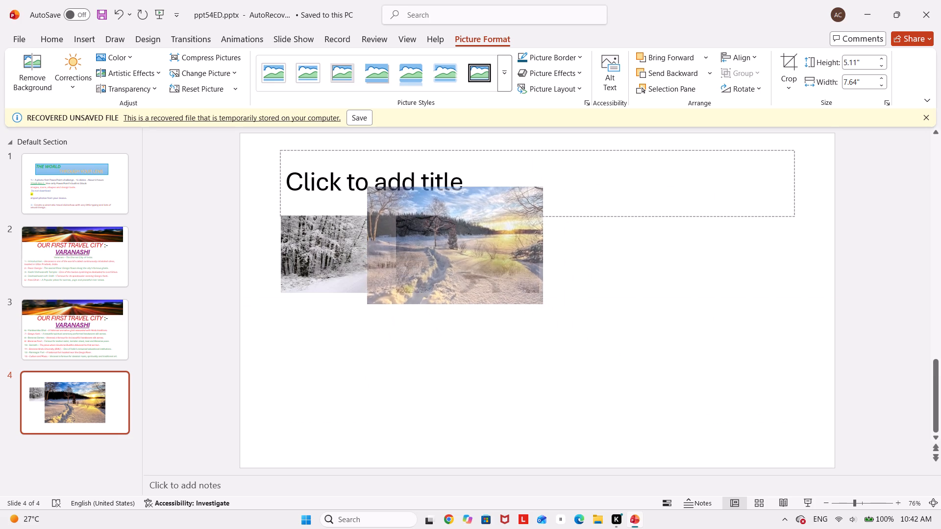
{"action": "left_click_drag", "start_coordinate": [538, 229], "coordinate": [464, 275]}
{"action": "left_click_drag", "start_coordinate": [468, 260], "coordinate": [564, 263]}
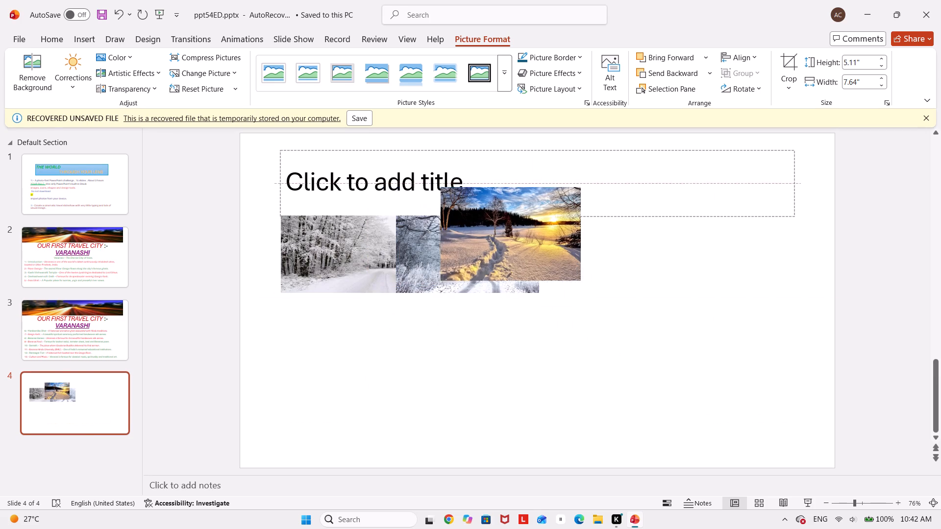
{"action": "left_click_drag", "start_coordinate": [564, 263], "coordinate": [668, 281]}
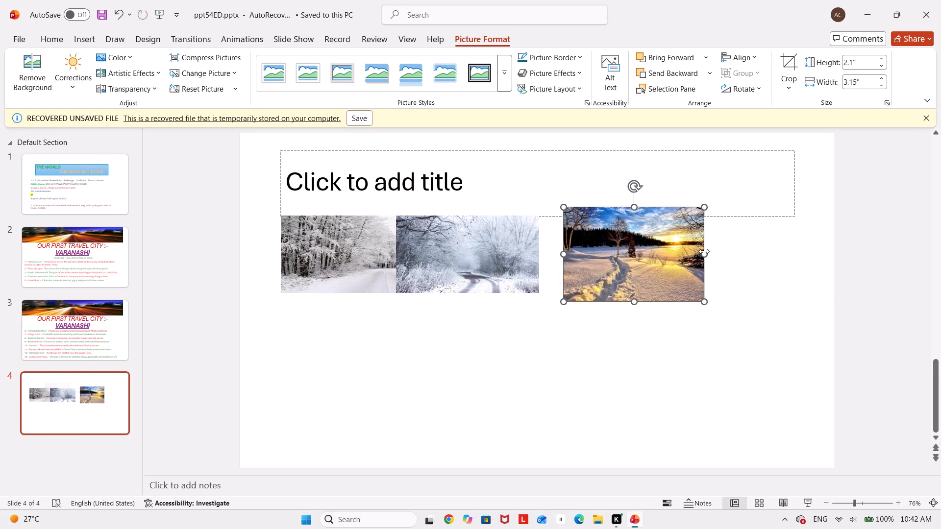
Resize the sunset picture to 1.73" by 5.71", filling the row from the winding road picture to the title's right edge.
{"action": "left_click_drag", "start_coordinate": [704, 251], "coordinate": [814, 242]}
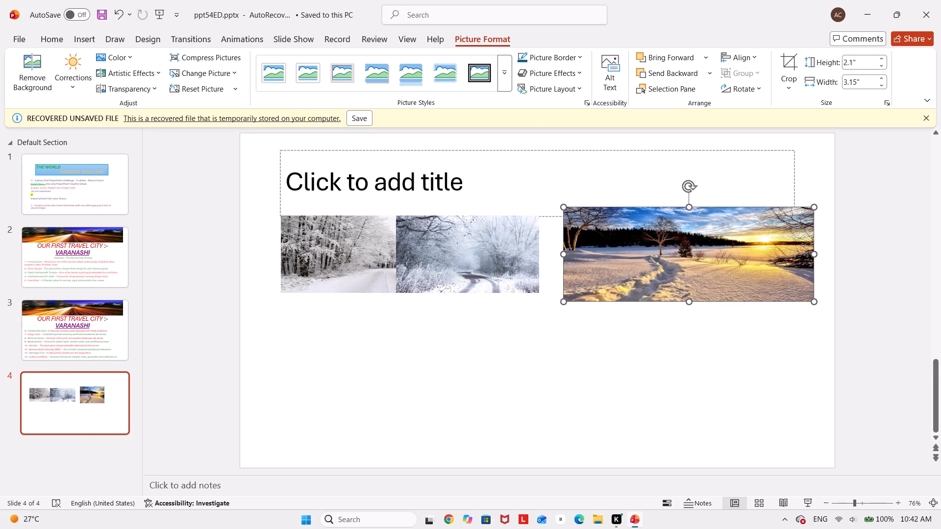
{"action": "left_click_drag", "start_coordinate": [703, 268], "coordinate": [676, 282]}
{"action": "left_click_drag", "start_coordinate": [667, 311], "coordinate": [656, 299]}
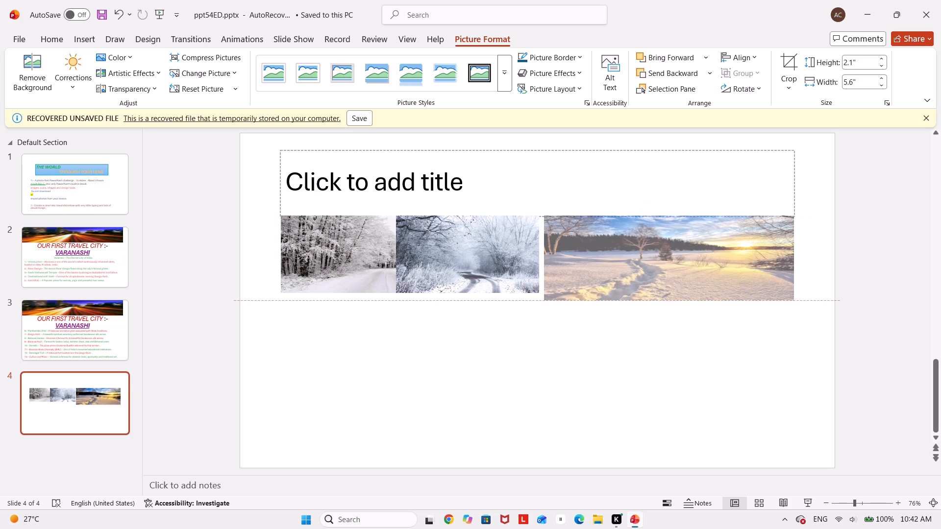
{"action": "left_click_drag", "start_coordinate": [656, 299], "coordinate": [655, 289]}
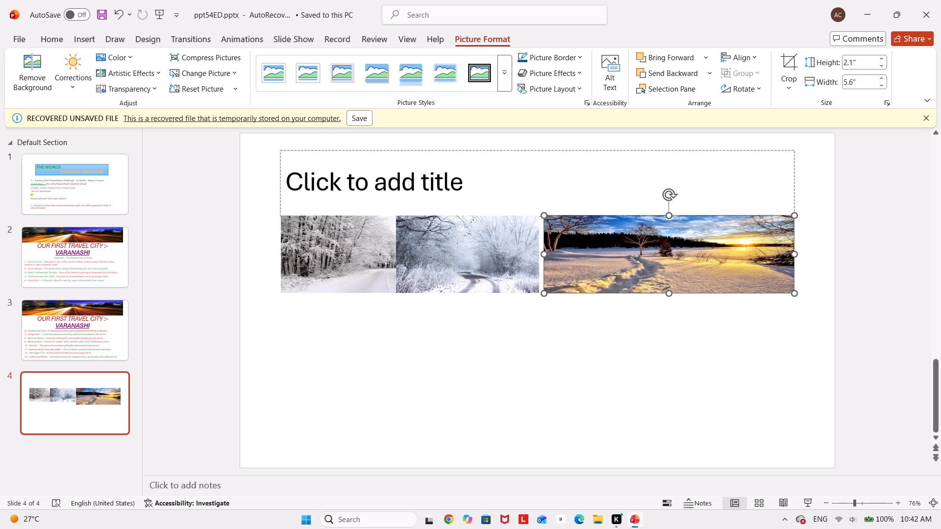
{"action": "left_click_drag", "start_coordinate": [546, 252], "coordinate": [539, 251]}
{"action": "left_click", "coordinate": [584, 256]}
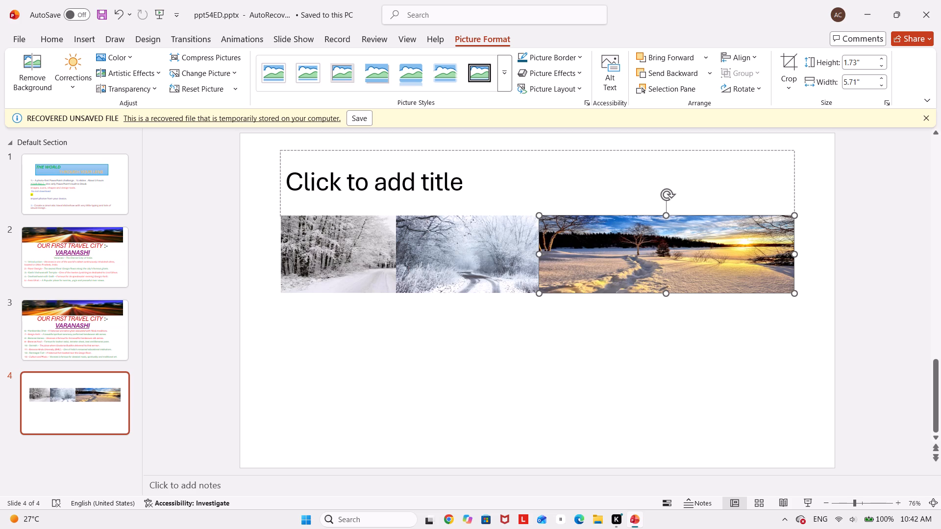
Narrow the sunset picture to 3.57" from its left edge and widen the winding road picture to meet it.
{"action": "left_click_drag", "start_coordinate": [540, 256], "coordinate": [596, 259]}
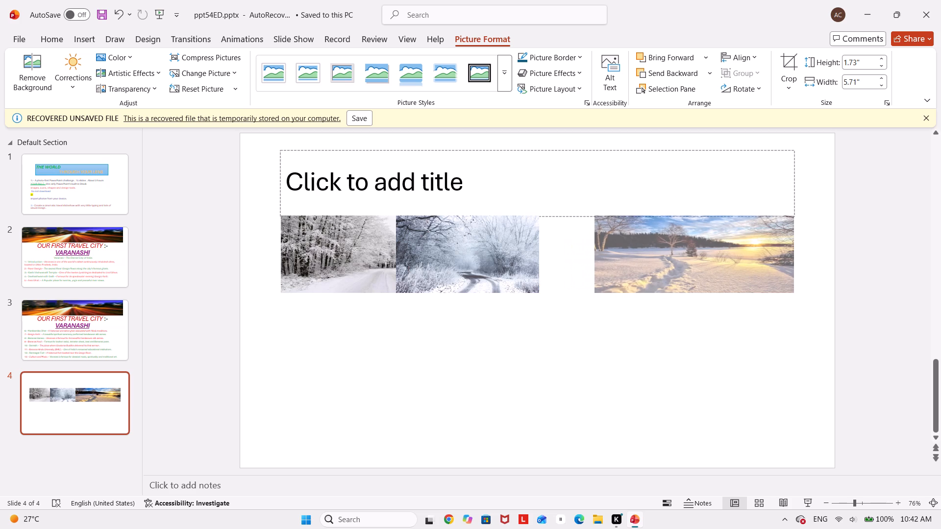
{"action": "left_click_drag", "start_coordinate": [596, 259], "coordinate": [600, 259]}
{"action": "left_click", "coordinate": [523, 263]}
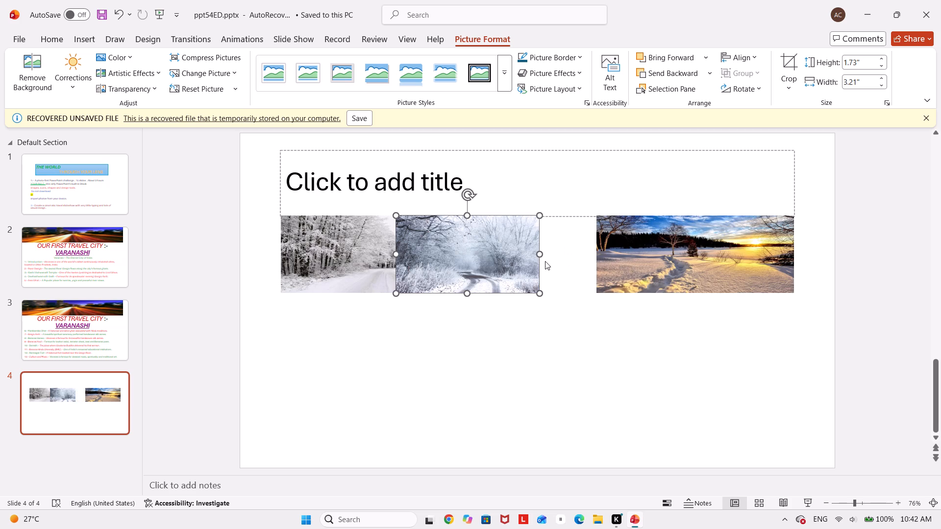
{"action": "left_click_drag", "start_coordinate": [539, 252], "coordinate": [598, 254]}
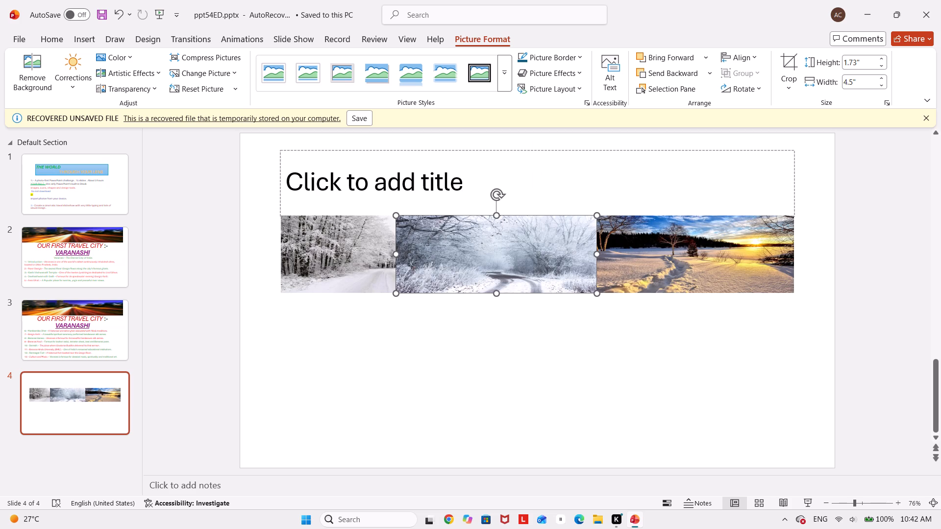
{"action": "left_click", "coordinate": [534, 263]}
{"action": "left_click_drag", "start_coordinate": [597, 255], "coordinate": [636, 257]}
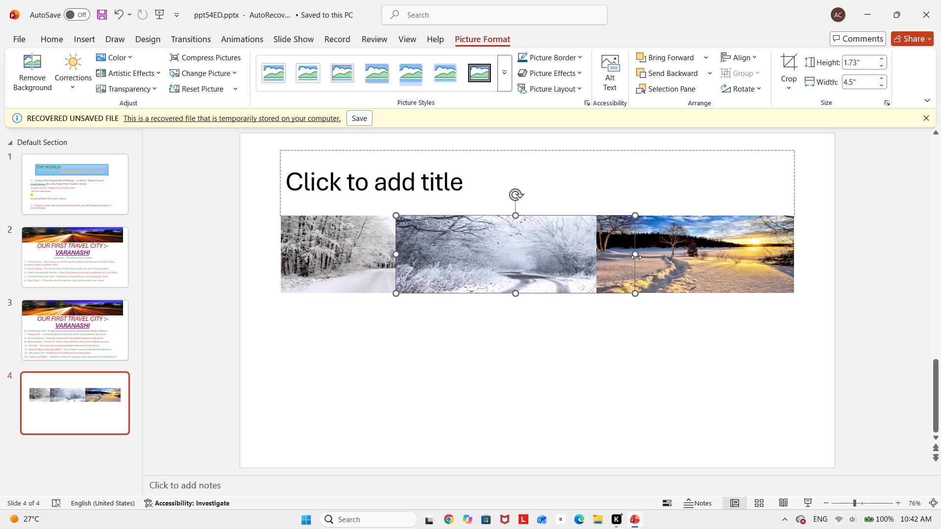
{"action": "left_click", "coordinate": [684, 256]}
{"action": "left_click_drag", "start_coordinate": [594, 253], "coordinate": [611, 256]}
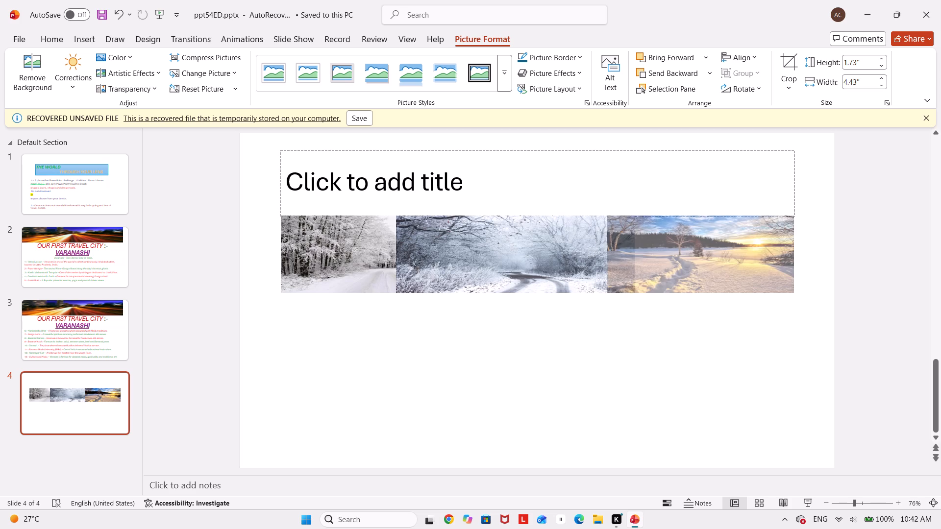
{"action": "left_click_drag", "start_coordinate": [611, 256], "coordinate": [634, 257]}
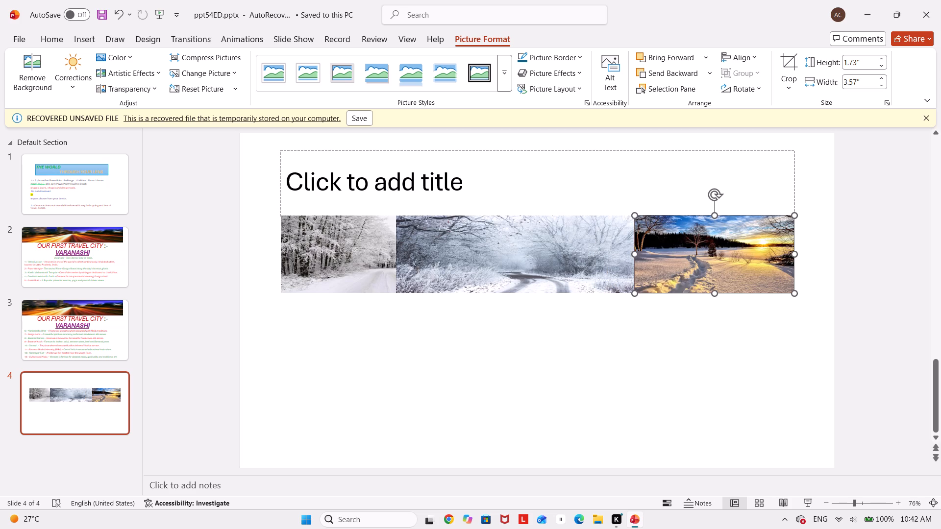
Narrow the winding road picture from its left edge, shift it slightly left, and extend the sunset picture's left edge to meet it.
{"action": "left_click", "coordinate": [413, 259]}
{"action": "left_click_drag", "start_coordinate": [398, 256], "coordinate": [439, 255]}
{"action": "left_click", "coordinate": [439, 255]}
{"action": "left_click_drag", "start_coordinate": [569, 259], "coordinate": [555, 260]}
{"action": "left_click", "coordinate": [672, 264]}
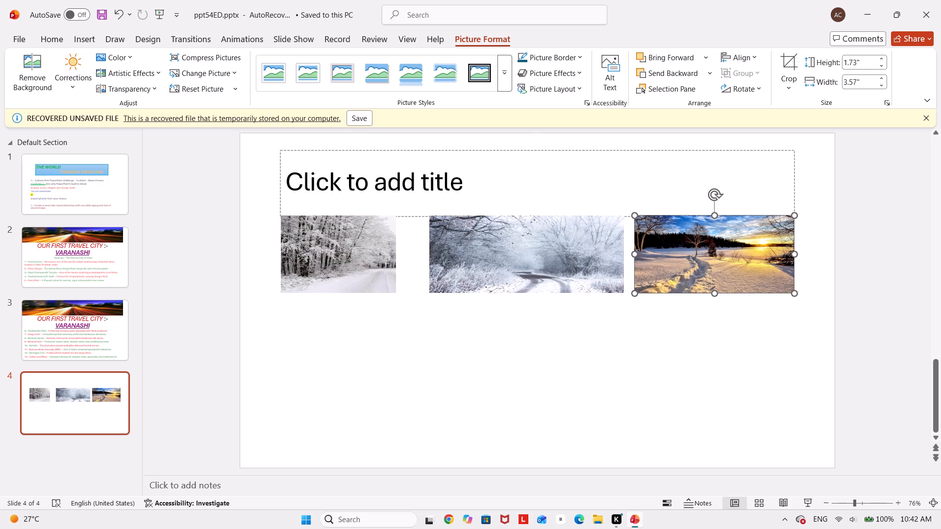
{"action": "left_click_drag", "start_coordinate": [631, 256], "coordinate": [623, 257]}
{"action": "left_click", "coordinate": [654, 261]}
Narrow the winding road picture to 4.17" from its left edge and widen the snowy forest picture to close the gap.
{"action": "left_click", "coordinate": [372, 263]}
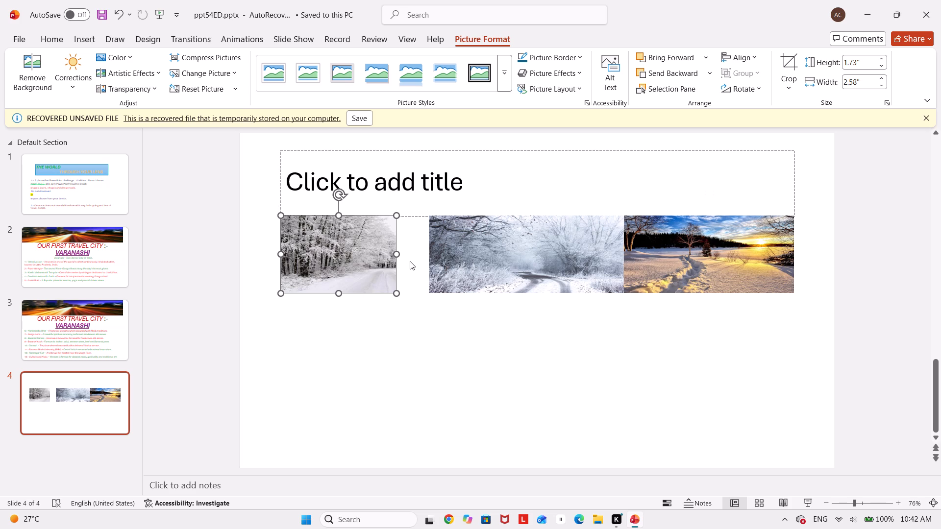
{"action": "left_click_drag", "start_coordinate": [398, 254], "coordinate": [432, 256]}
{"action": "left_click", "coordinate": [432, 256]}
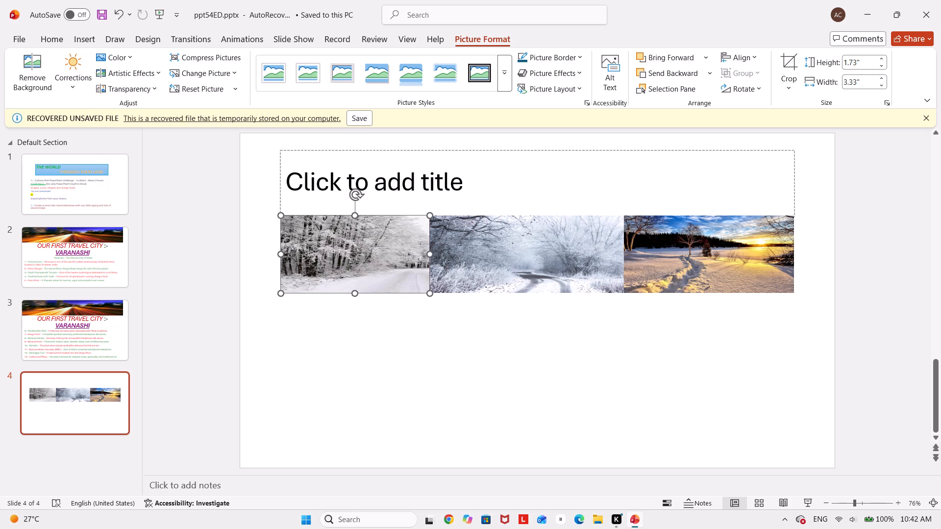
{"action": "left_click", "coordinate": [455, 268]}
{"action": "left_click_drag", "start_coordinate": [429, 255], "coordinate": [441, 256]}
{"action": "left_click", "coordinate": [477, 256]}
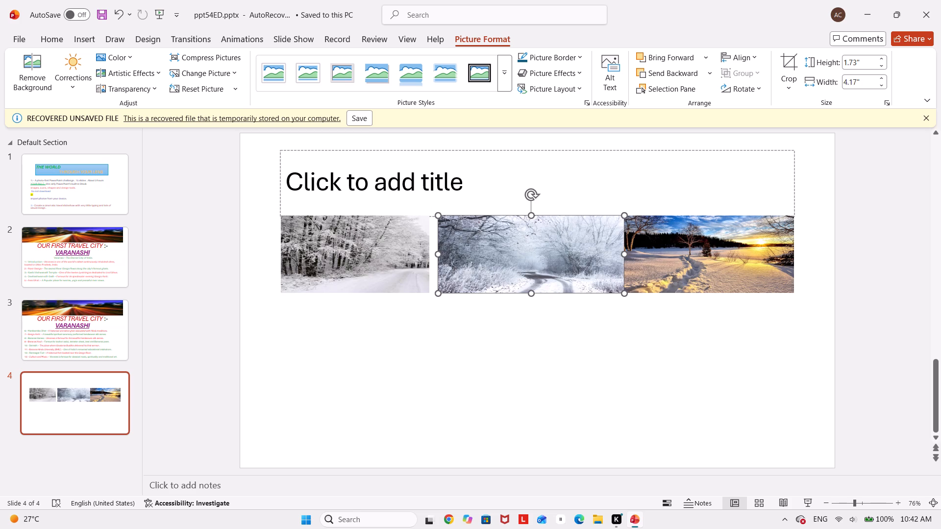
{"action": "left_click", "coordinate": [408, 257]}
{"action": "left_click_drag", "start_coordinate": [431, 254], "coordinate": [442, 255]}
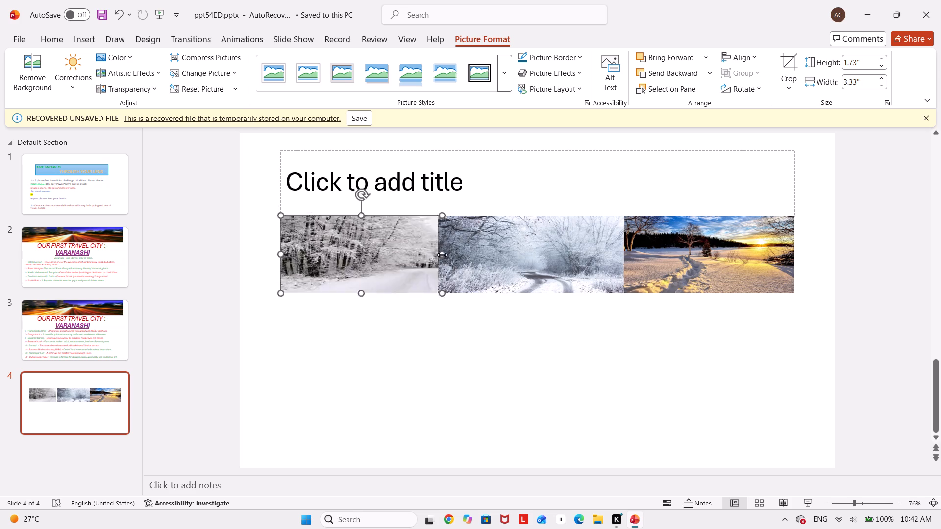
{"action": "left_click", "coordinate": [442, 255]}
Shift the winding road picture slightly right, partly behind the sunset picture, and widen the snowy forest picture to 3.8" to meet it.
{"action": "left_click", "coordinate": [477, 255]}
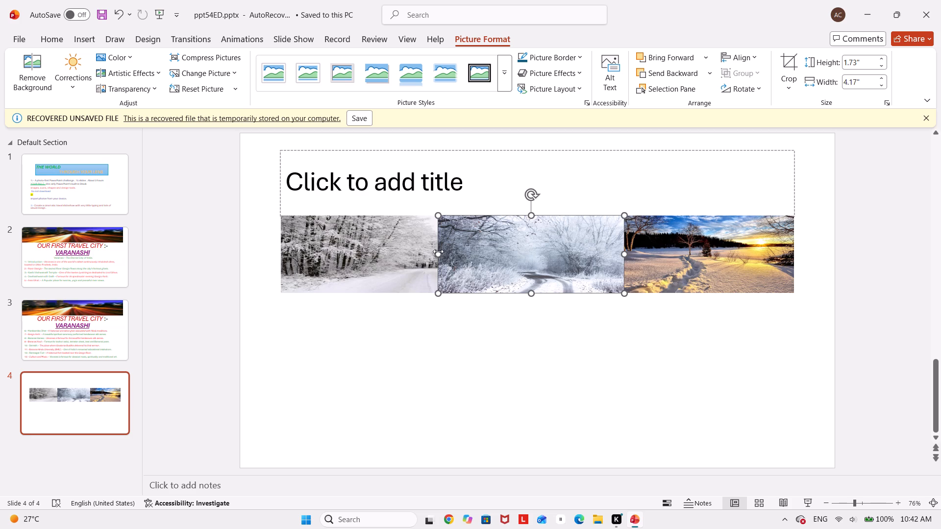
{"action": "left_click_drag", "start_coordinate": [442, 251], "coordinate": [457, 252]}
{"action": "left_click", "coordinate": [457, 252]}
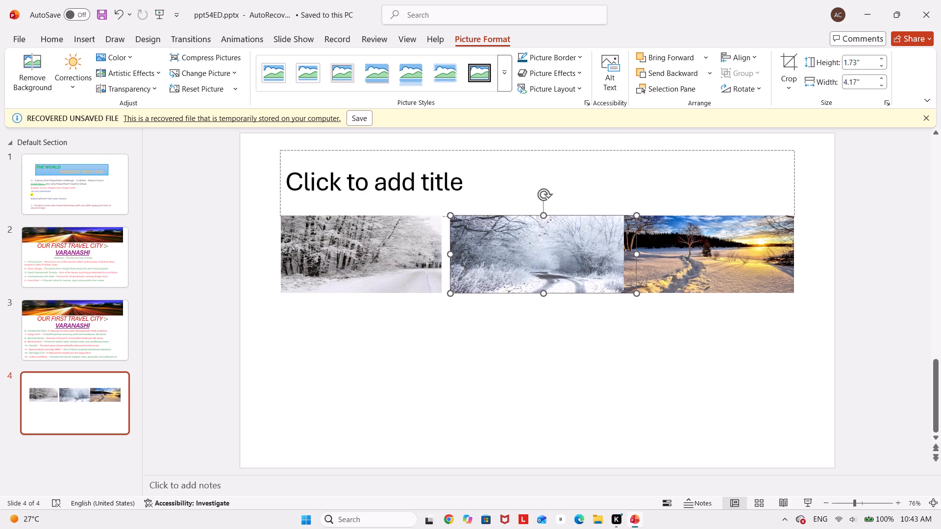
{"action": "left_click", "coordinate": [409, 259]}
{"action": "left_click_drag", "start_coordinate": [443, 253], "coordinate": [451, 253]}
{"action": "left_click", "coordinate": [451, 253]}
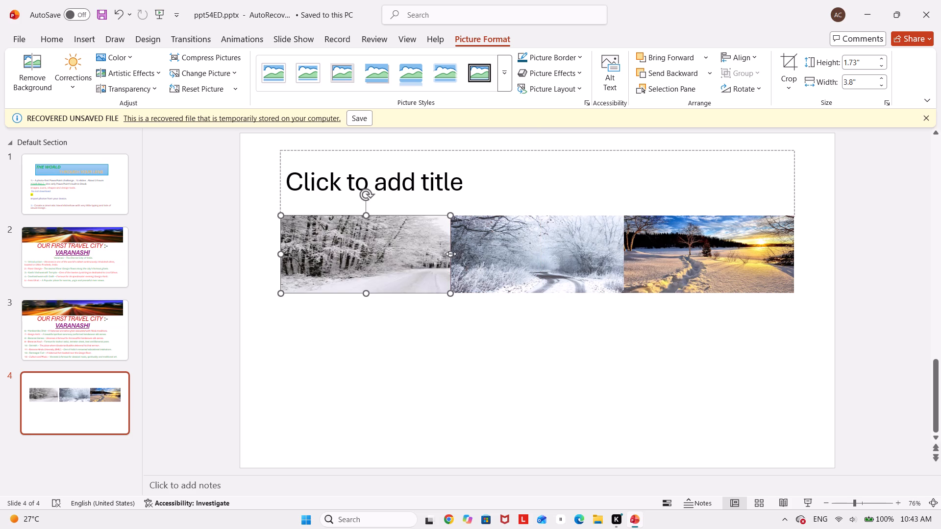
{"action": "left_click", "coordinate": [485, 254]}
Enter "MOUNT KAILASH :-" in the title placeholder of slide 4.
{"action": "left_click", "coordinate": [630, 153]}
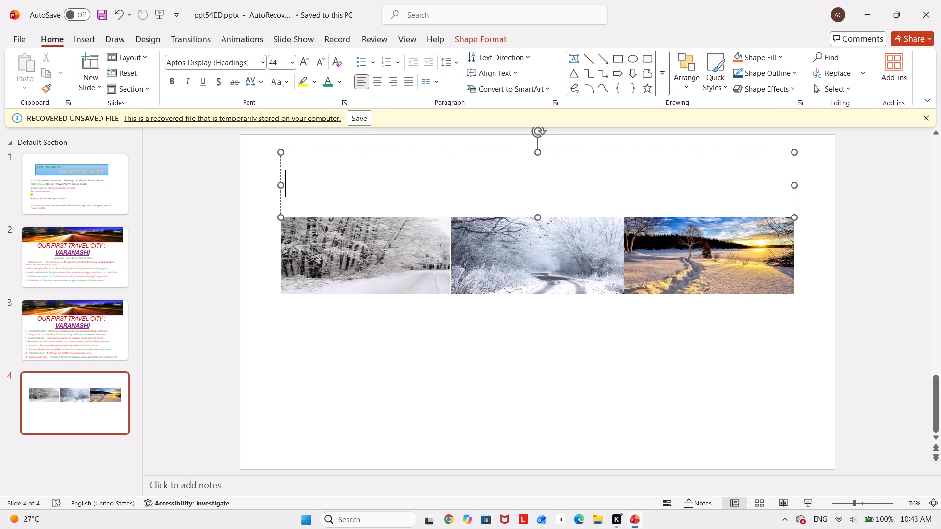
{"action": "left_click", "coordinate": [580, 166]}
{"action": "left_click", "coordinate": [377, 169]}
{"action": "key", "text": "shift+n"}
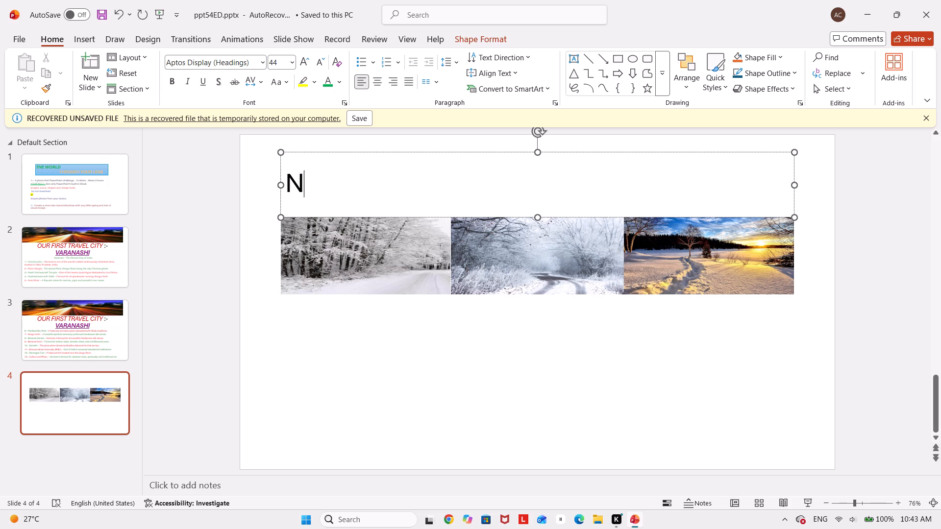
{"action": "key", "text": "shift+BackSpace"}
{"action": "type", "text": "MOUNT"}
{"action": "key", "text": "shift+space"}
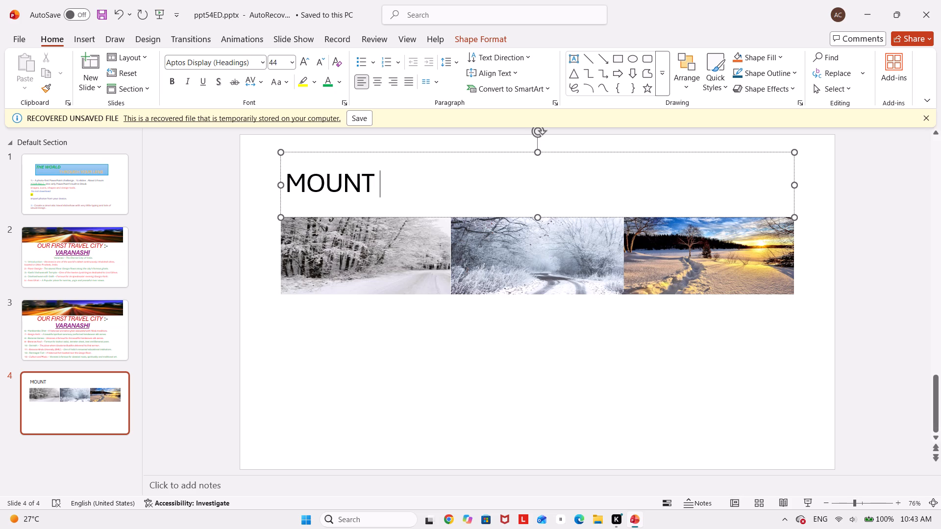
{"action": "type", "text": "KAILA"}
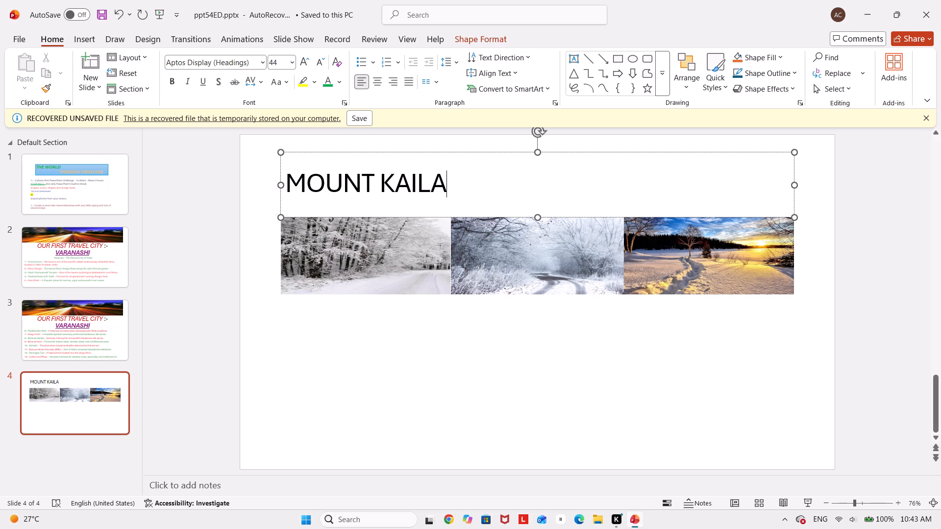
{"action": "key", "text": "shift+h"}
{"action": "key", "text": "shift+BackSpace"}
{"action": "key", "text": "shift+BackSpace"}
{"action": "type", "text": "ASH"}
{"action": "key", "text": "shift+space"}
{"action": "type", "text": ":_"}
{"action": "key", "text": "BackSpace"}
{"action": "type", "text": "-"}
Continue the title after "MOUNT KAILASH :-" with the text "The Scared Mountain of the Himalayas .".
{"action": "key", "text": "space"}
{"action": "type", "text": "The"}
{"action": "key", "text": "space"}
{"action": "type", "text": "sacred"}
{"action": "key", "text": "space"}
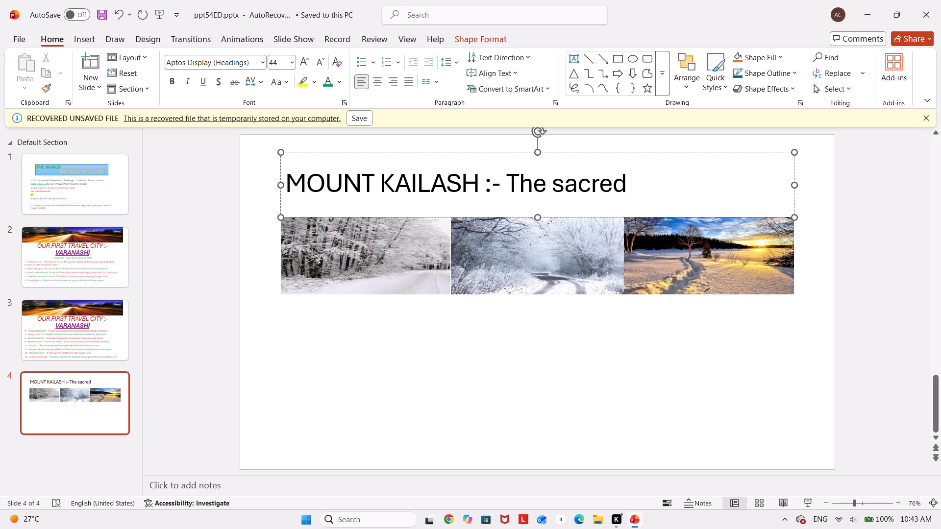
{"action": "key", "text": "BackSpace"}
{"action": "key", "text": "BackSpace"}
{"action": "key", "text": "BackSpace"}
{"action": "key", "text": "BackSpace"}
{"action": "key", "text": "BackSpace"}
{"action": "key", "text": "BackSpace"}
{"action": "key", "text": "BackSpace"}
{"action": "type", "text": "Scared"}
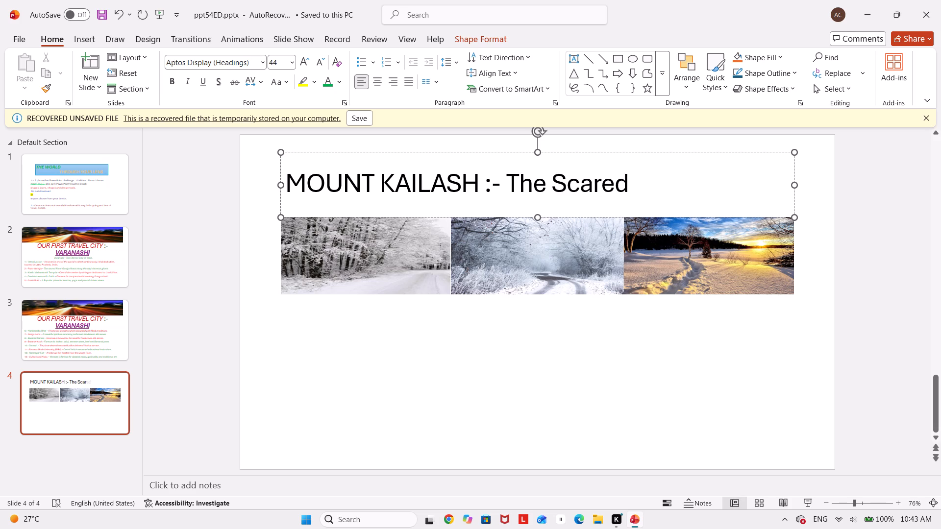
{"action": "key", "text": "space"}
{"action": "type", "text": "Mountain"}
{"action": "key", "text": "space"}
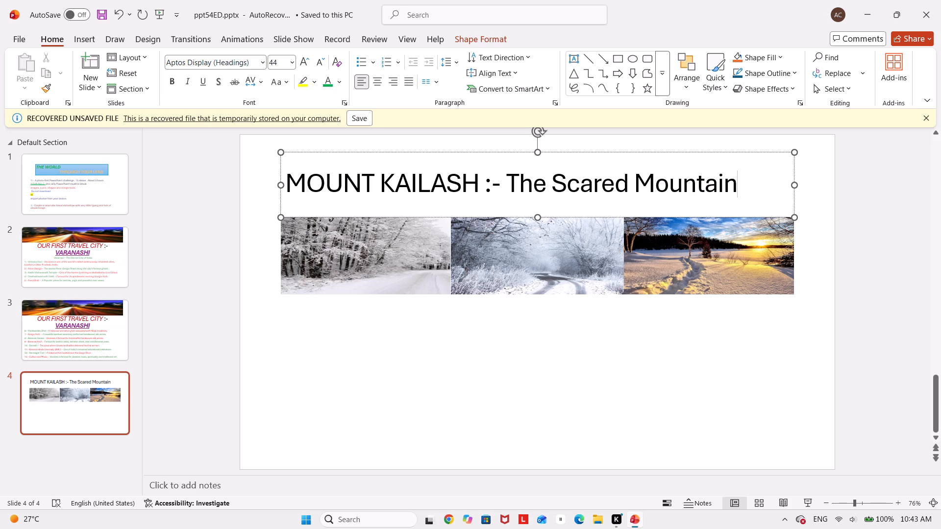
{"action": "type", "text": "of the"}
{"action": "key", "text": "space"}
{"action": "type", "text": "Hima"}
{"action": "type", "text": "lay"}
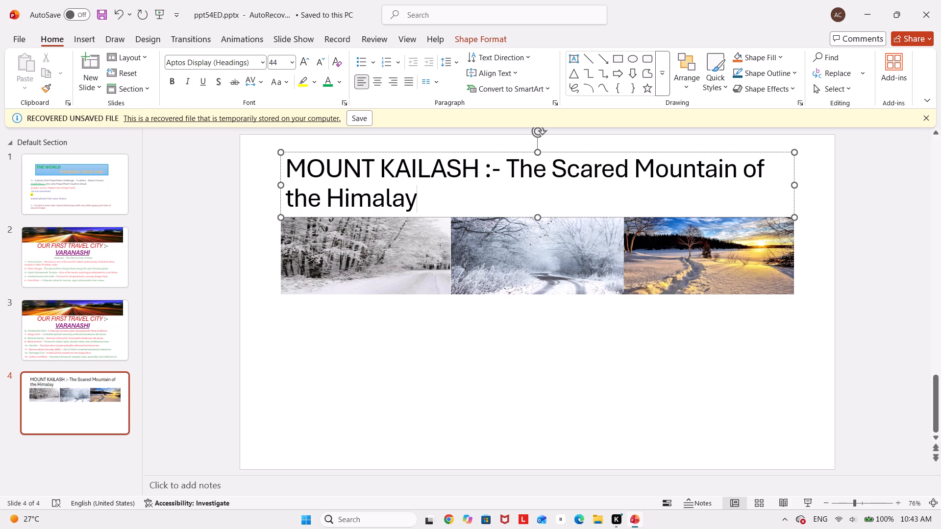
{"action": "type", "text": "as"}
{"action": "key", "text": "space"}
{"action": "type", "text": "."}
Set the font size of "The Scared Mountain of the Himalayas ." in the title to 36.
{"action": "left_click_drag", "start_coordinate": [481, 196], "coordinate": [427, 187]}
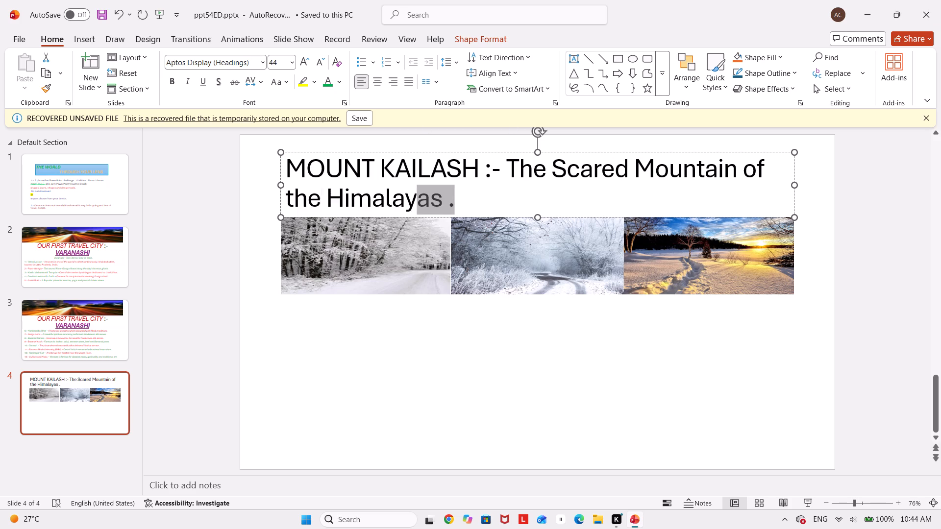
{"action": "left_click_drag", "start_coordinate": [427, 187], "coordinate": [512, 155]}
{"action": "left_click", "coordinate": [603, 118]}
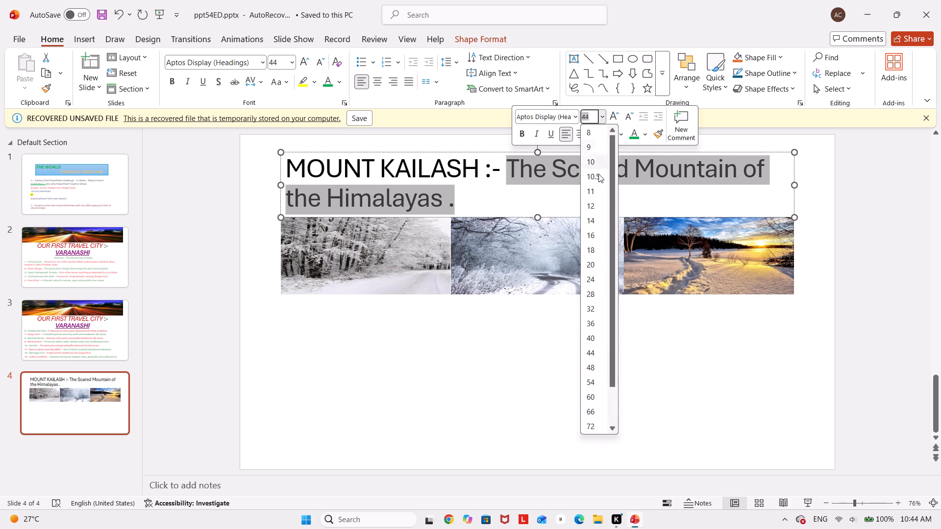
{"action": "left_click", "coordinate": [601, 316]}
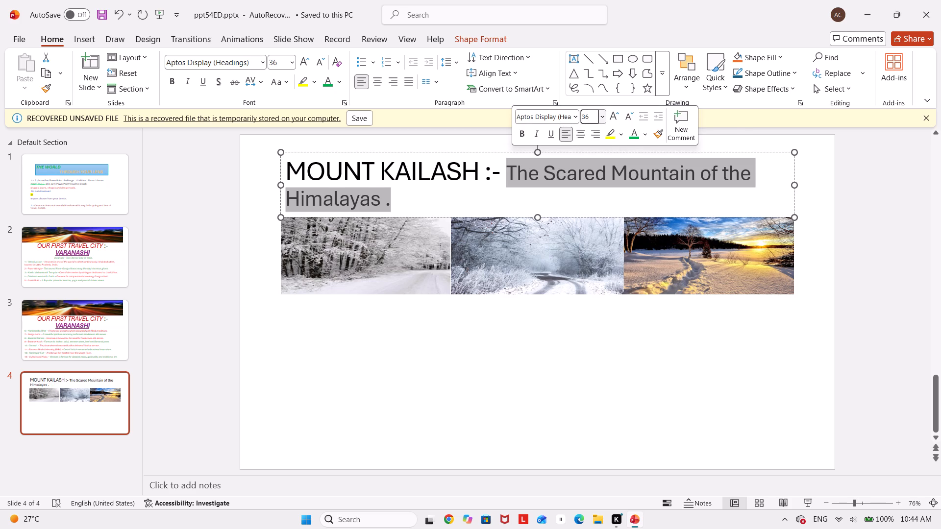
{"action": "left_click", "coordinate": [487, 202]}
Color the "MOUNT KAILASH :-" part of the title dark orange from the theme colors.
{"action": "left_click_drag", "start_coordinate": [499, 169], "coordinate": [384, 162]}
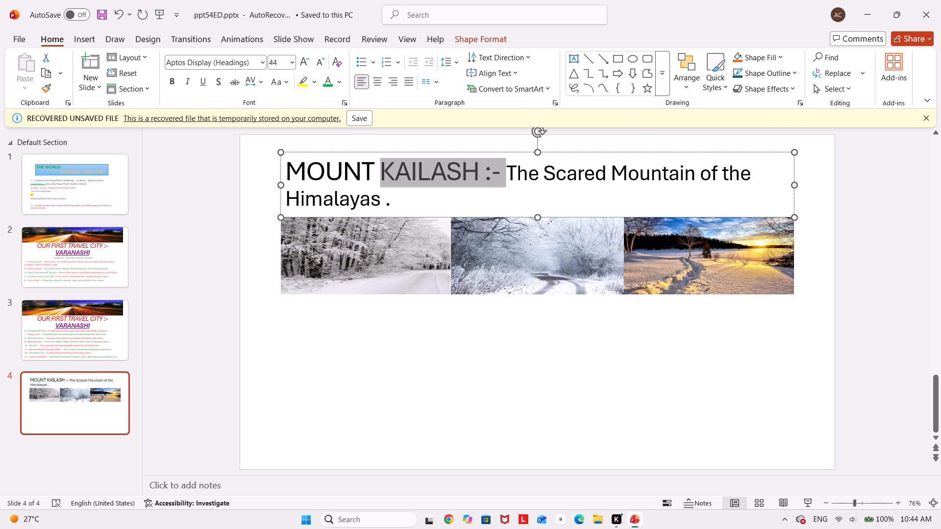
{"action": "left_click_drag", "start_coordinate": [384, 162], "coordinate": [347, 162]}
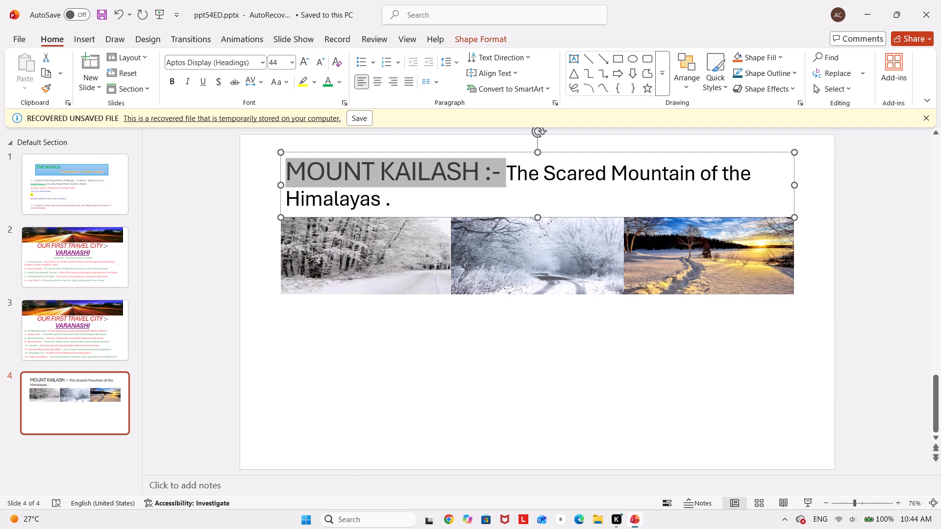
{"action": "right_click", "coordinate": [347, 162]}
{"action": "left_click_drag", "start_coordinate": [347, 162], "coordinate": [469, 146]}
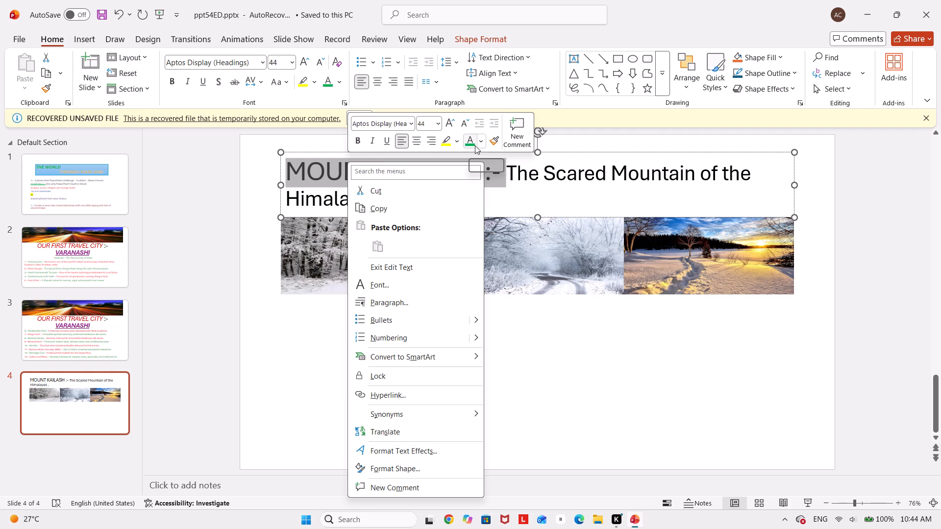
{"action": "left_click", "coordinate": [479, 144]}
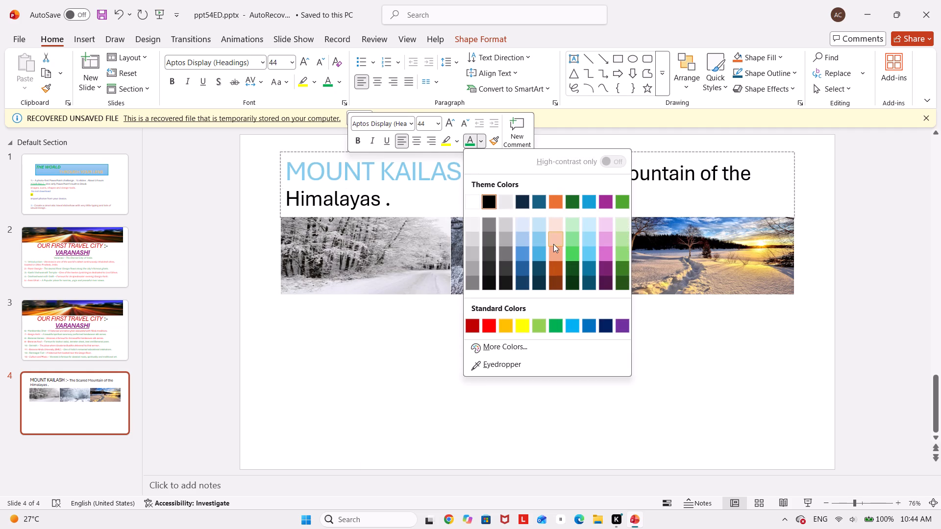
{"action": "left_click", "coordinate": [563, 266]}
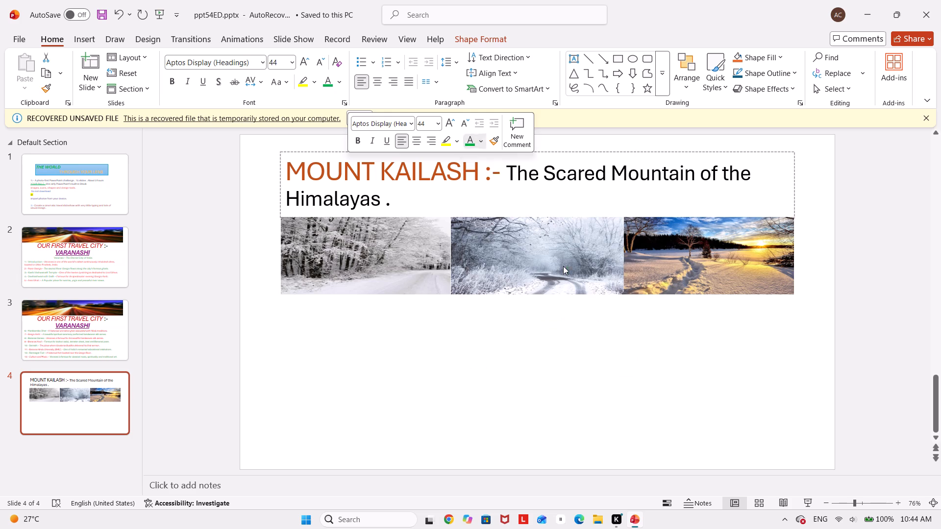
{"action": "left_click", "coordinate": [531, 200]}
Color "The Scared Mountain of the Himalayas ." in the title light blue from the standard colors.
{"action": "left_click_drag", "start_coordinate": [466, 205], "coordinate": [297, 195]}
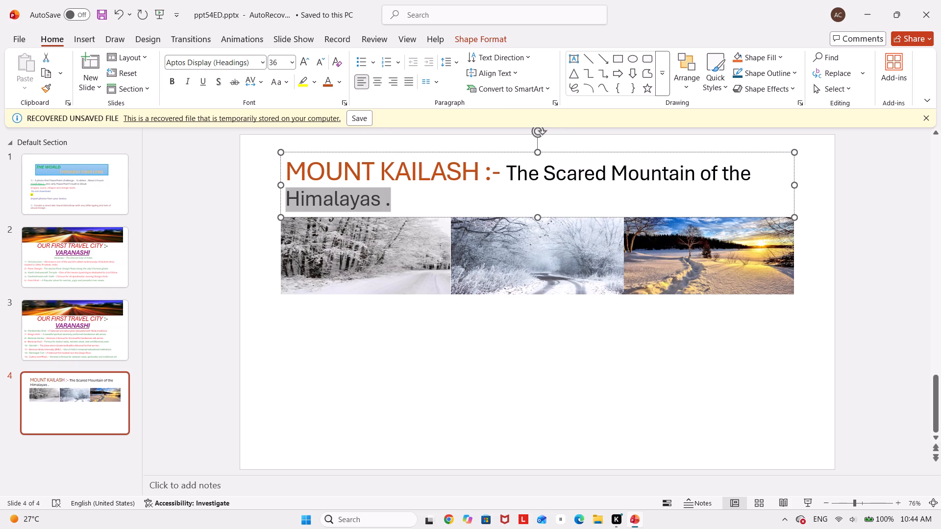
{"action": "left_click_drag", "start_coordinate": [297, 195], "coordinate": [294, 188]}
{"action": "left_click_drag", "start_coordinate": [294, 188], "coordinate": [502, 169]}
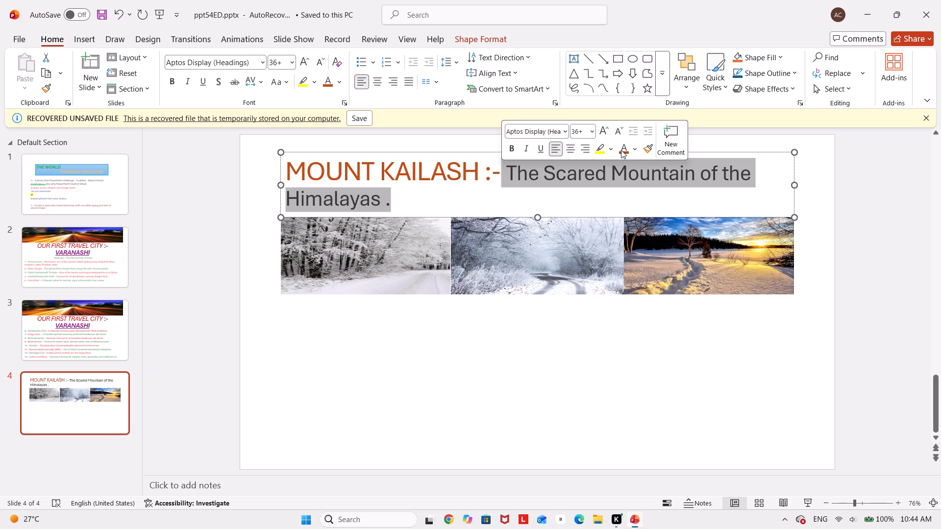
{"action": "left_click", "coordinate": [636, 150]}
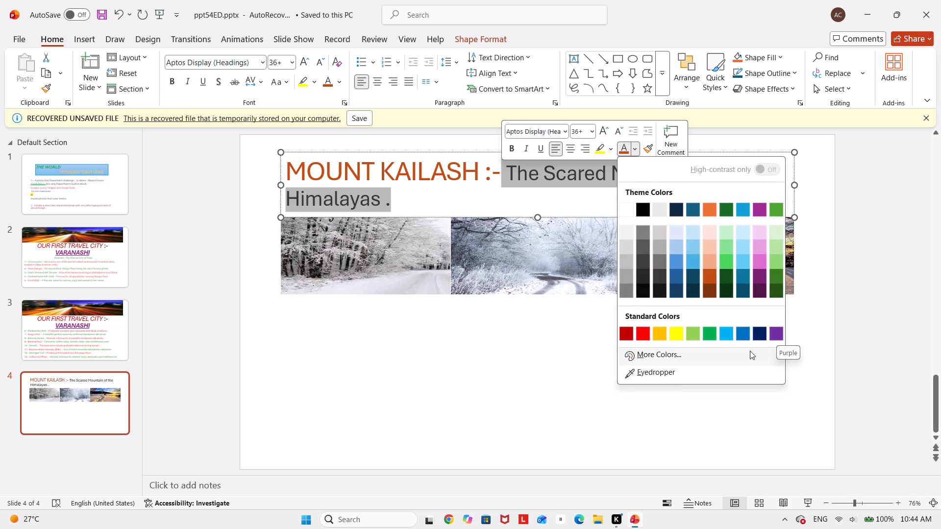
{"action": "left_click", "coordinate": [732, 333]}
{"action": "left_click", "coordinate": [674, 322]}
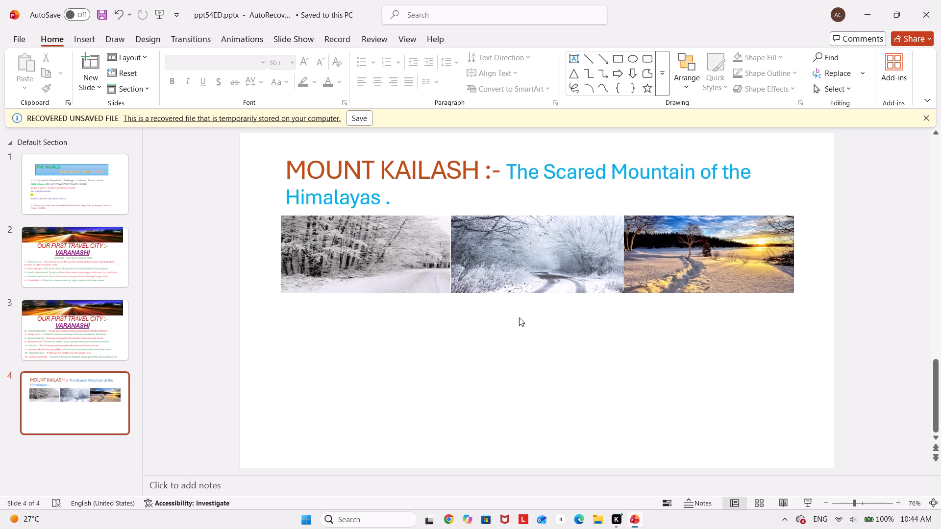
Make "MOUNT KAILASH :-" in the title italic and bold, and enlarge it to size 49.
{"action": "left_click", "coordinate": [429, 186]}
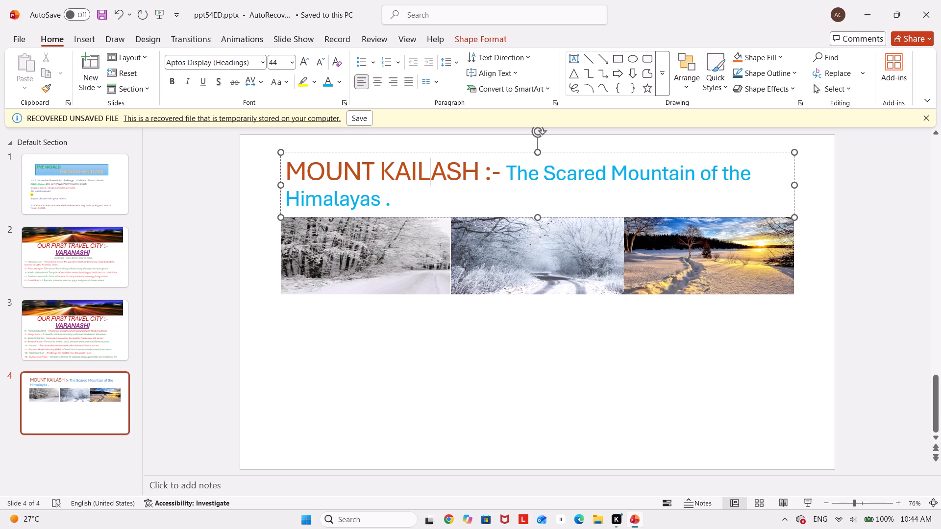
{"action": "left_click", "coordinate": [514, 185]}
{"action": "left_click", "coordinate": [502, 168]}
{"action": "left_click_drag", "start_coordinate": [504, 177], "coordinate": [295, 179]}
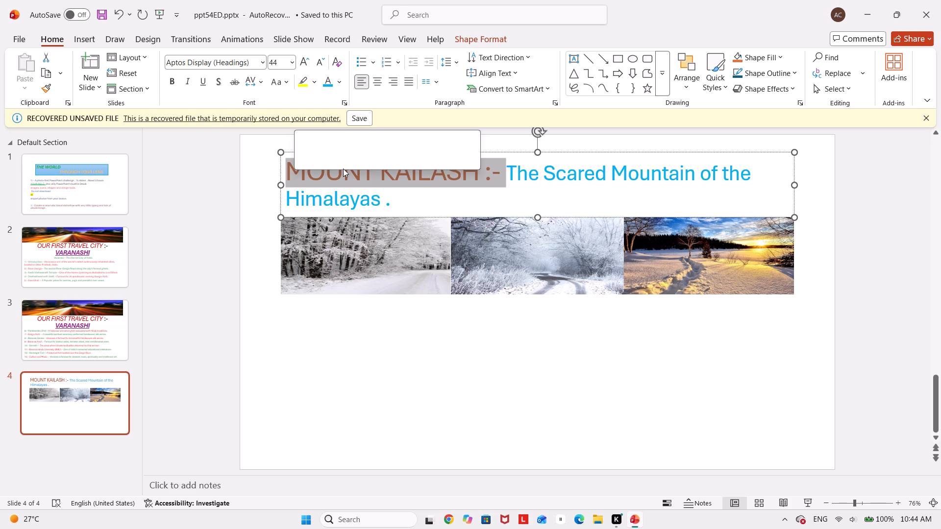
{"action": "left_click", "coordinate": [325, 158]}
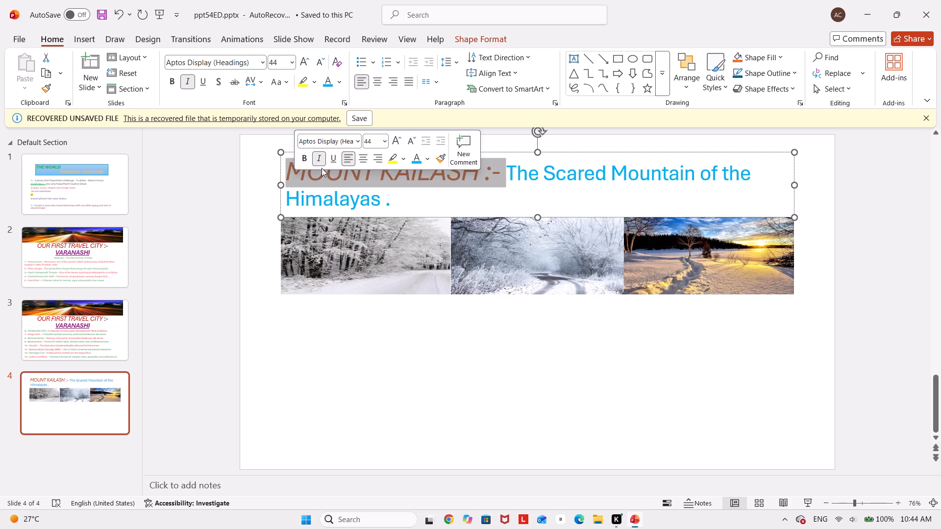
{"action": "left_click", "coordinate": [304, 157]}
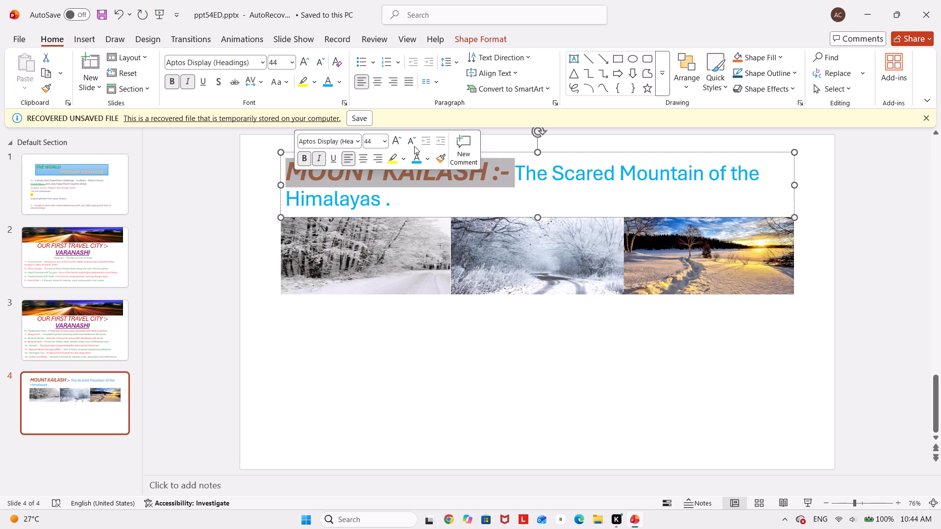
{"action": "left_click", "coordinate": [396, 141]}
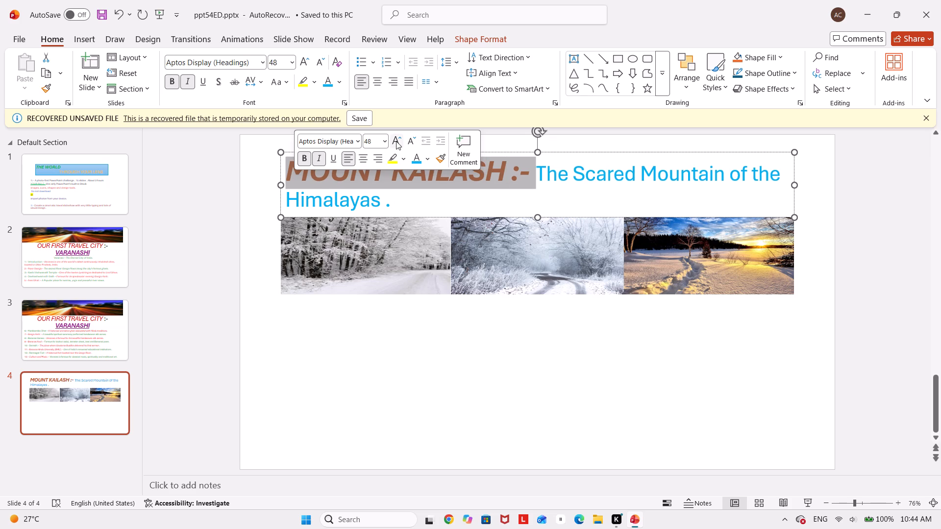
{"action": "left_click", "coordinate": [396, 141]}
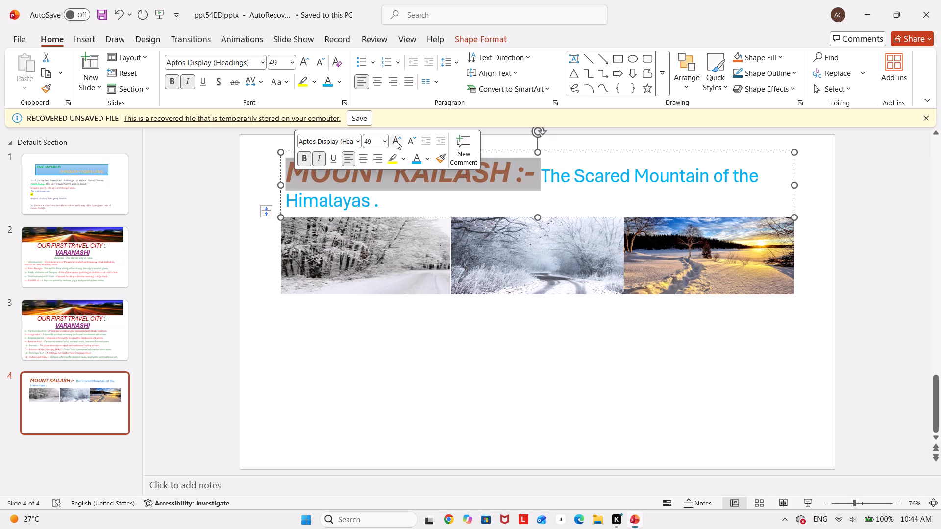
Enlarge "MOUNT KAILASH :-" in the title to font size 54.
{"action": "left_click", "coordinate": [415, 141]}
{"action": "left_click", "coordinate": [415, 141]}
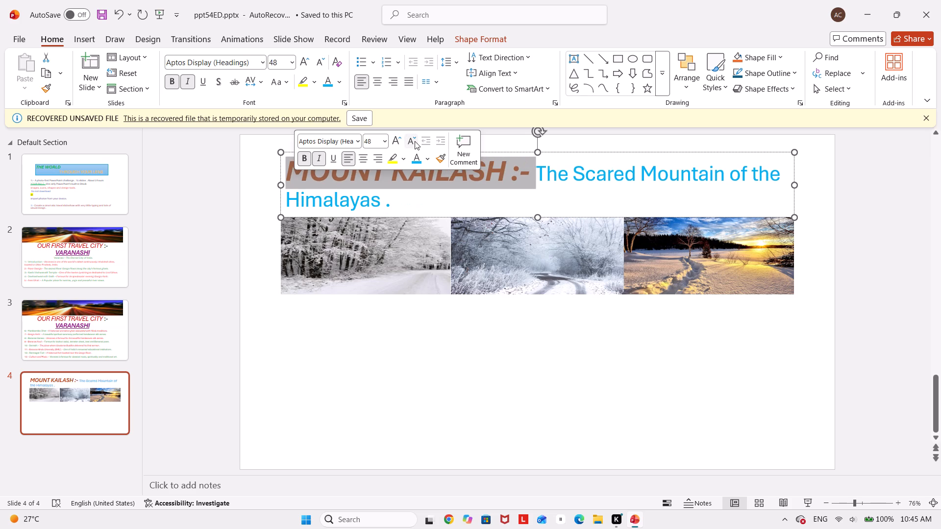
{"action": "left_click", "coordinate": [400, 141]}
{"action": "left_click", "coordinate": [400, 141]}
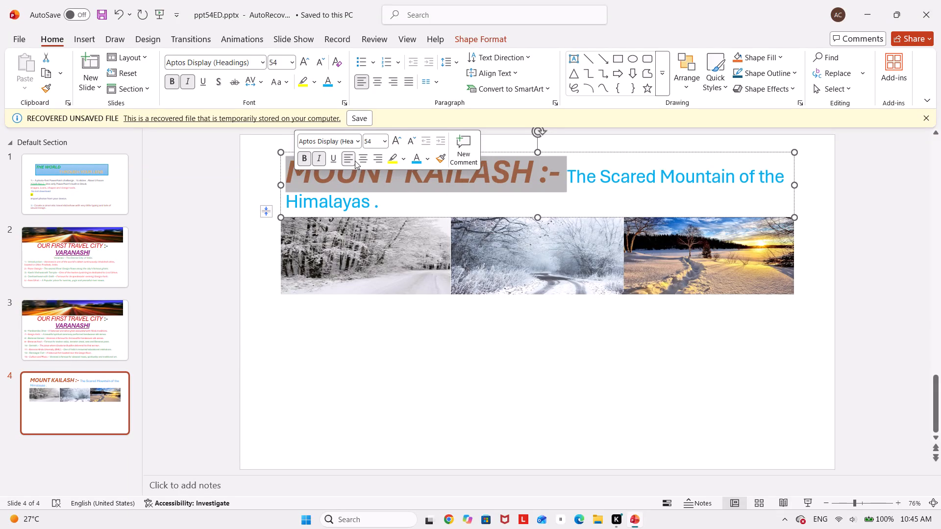
Change the font of "MOUNT KAILASH :-" in the title to Bahnschrift.
{"action": "left_click", "coordinate": [359, 134]}
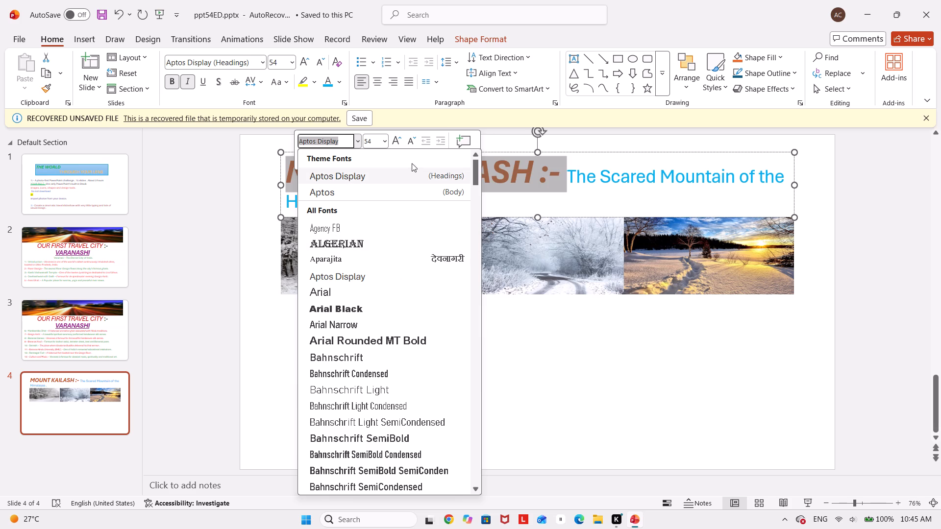
{"action": "left_click", "coordinate": [458, 133]}
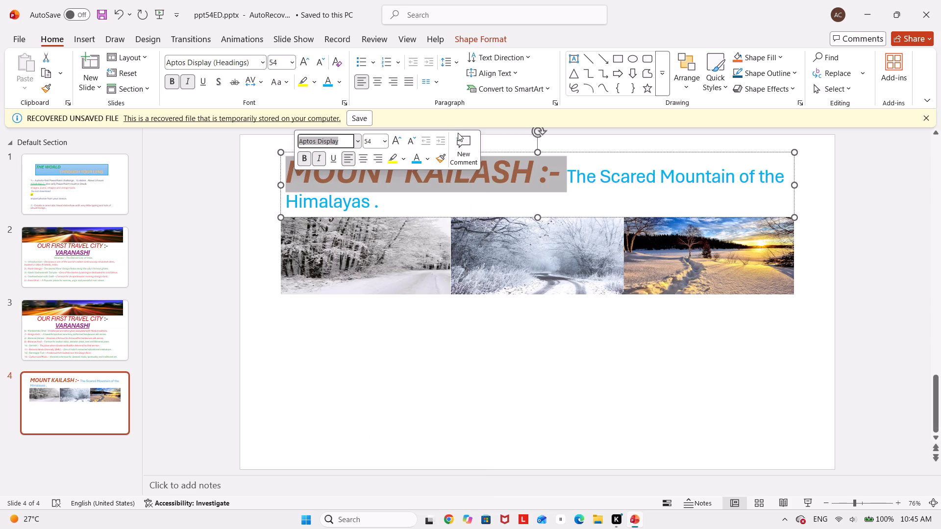
{"action": "left_click", "coordinate": [356, 135]}
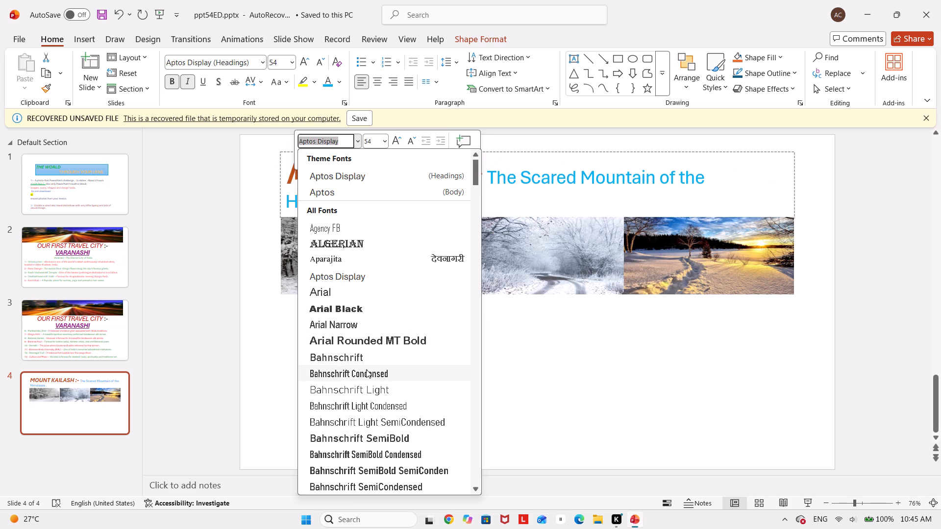
{"action": "left_click", "coordinate": [375, 361]}
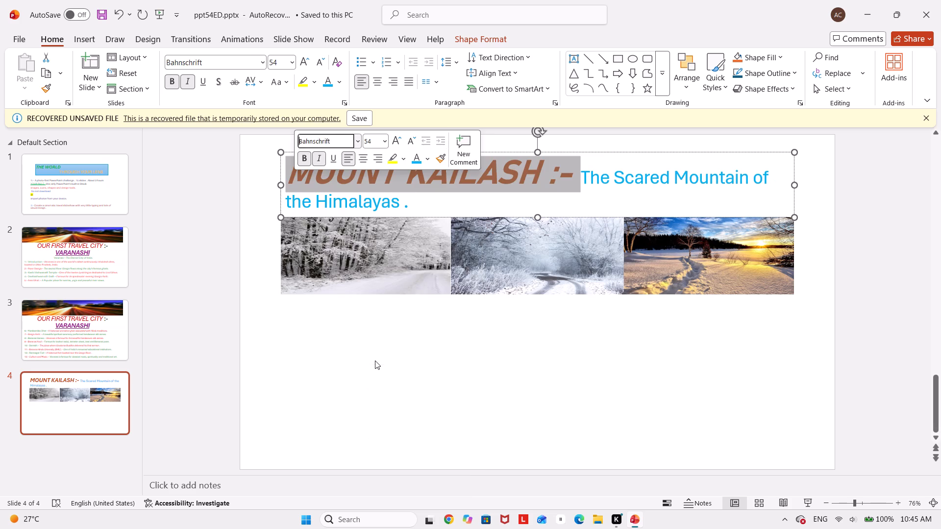
{"action": "left_click", "coordinate": [451, 358]}
{"action": "left_click", "coordinate": [394, 330]}
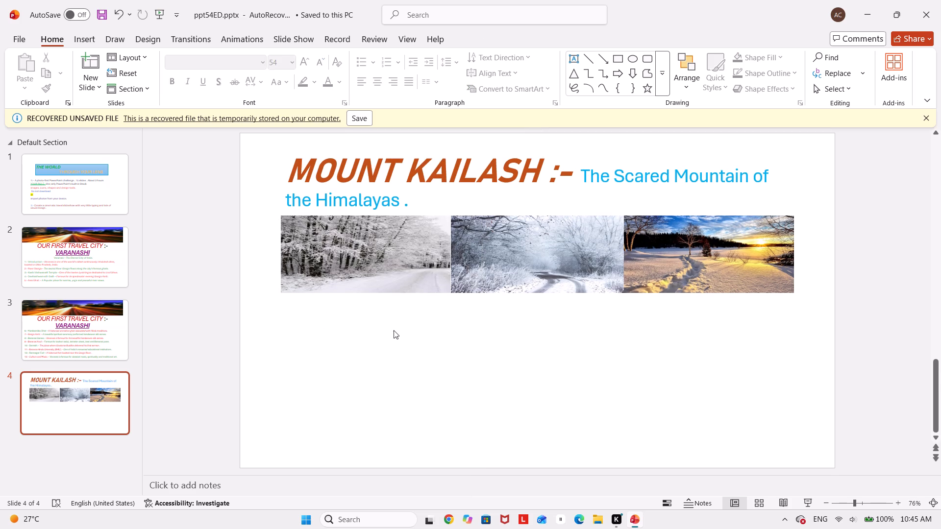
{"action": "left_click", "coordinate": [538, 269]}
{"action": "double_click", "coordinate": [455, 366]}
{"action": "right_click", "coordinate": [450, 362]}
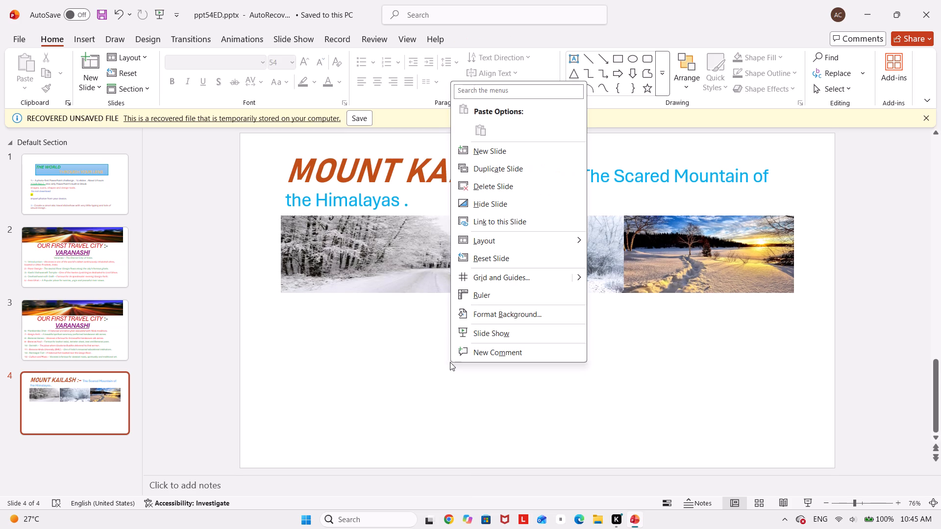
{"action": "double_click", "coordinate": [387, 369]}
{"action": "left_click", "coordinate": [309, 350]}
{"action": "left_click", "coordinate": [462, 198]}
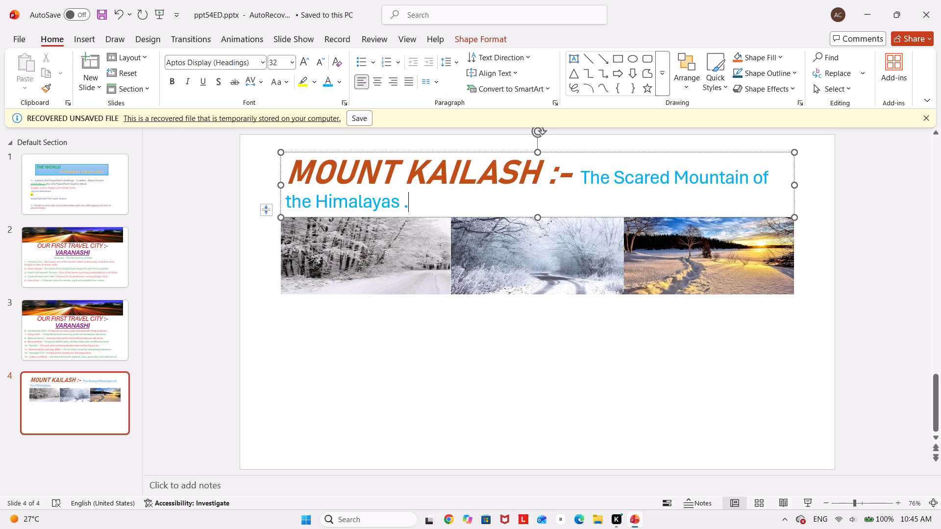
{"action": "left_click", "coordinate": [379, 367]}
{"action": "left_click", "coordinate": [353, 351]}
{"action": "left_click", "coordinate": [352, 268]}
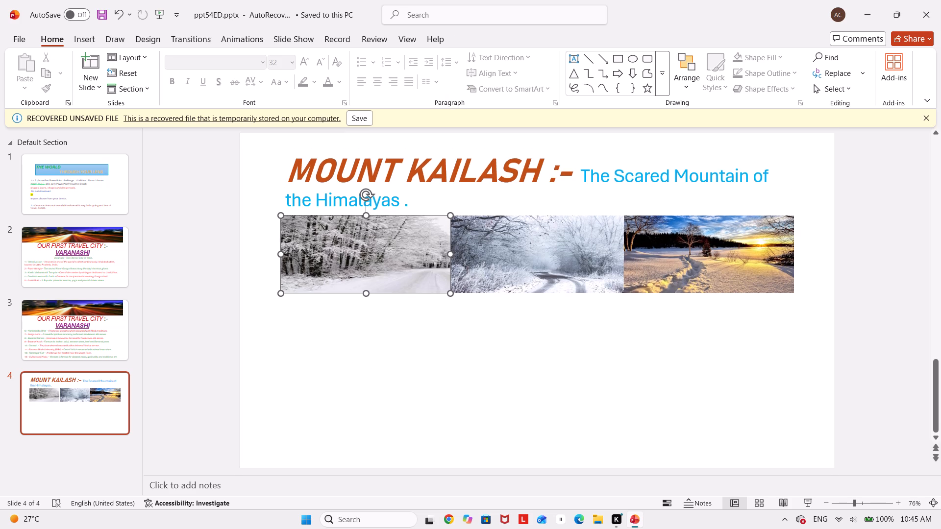
Stretch and reposition the empty text box under the three pictures so it spans the row's full width and fills the lower slide area.
{"action": "double_click", "coordinate": [346, 330]}
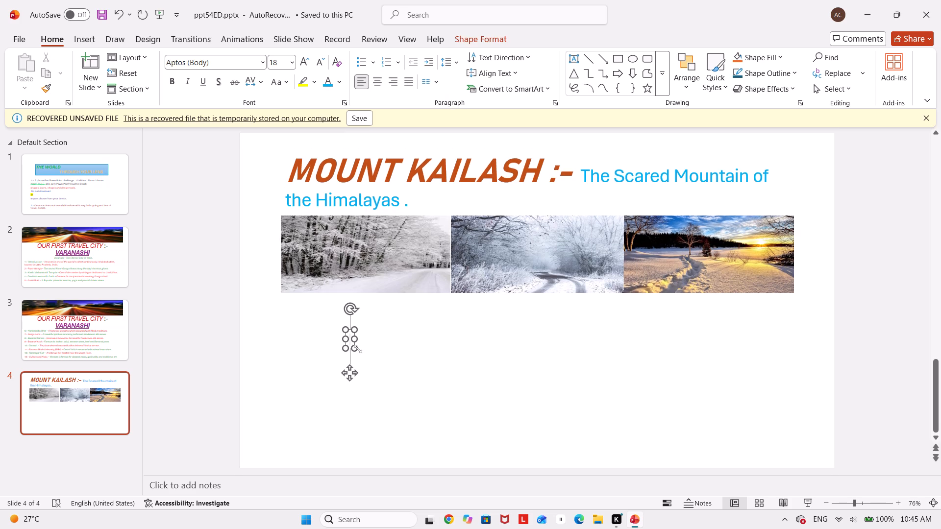
{"action": "left_click_drag", "start_coordinate": [358, 349], "coordinate": [801, 434]}
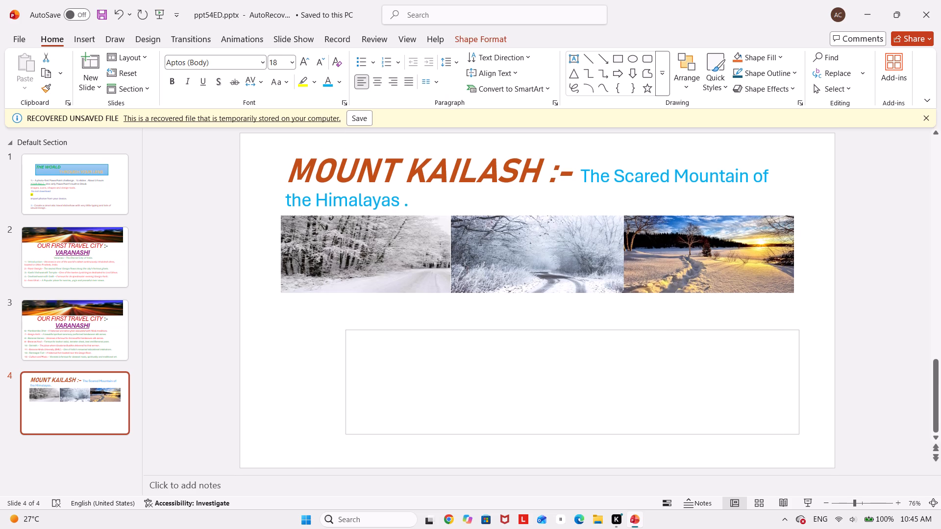
{"action": "left_click_drag", "start_coordinate": [801, 434], "coordinate": [798, 446]}
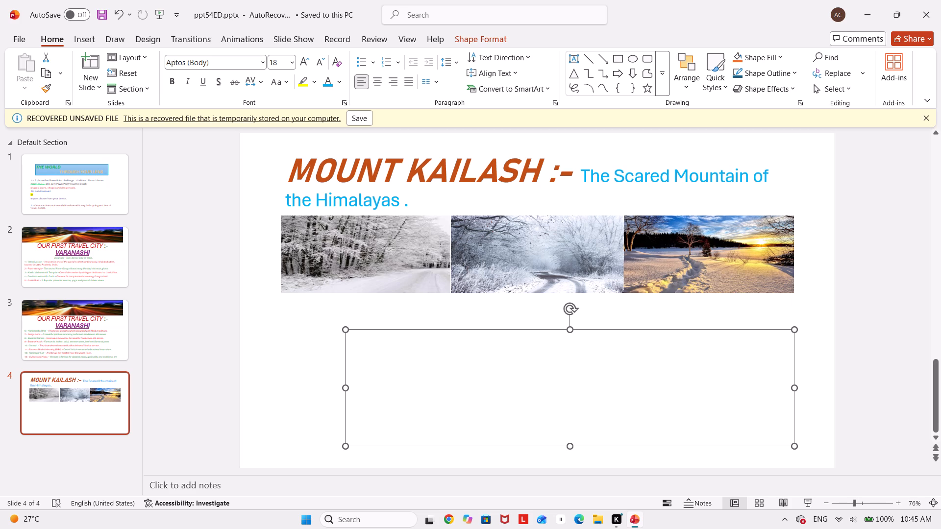
{"action": "left_click_drag", "start_coordinate": [350, 330], "coordinate": [310, 317]}
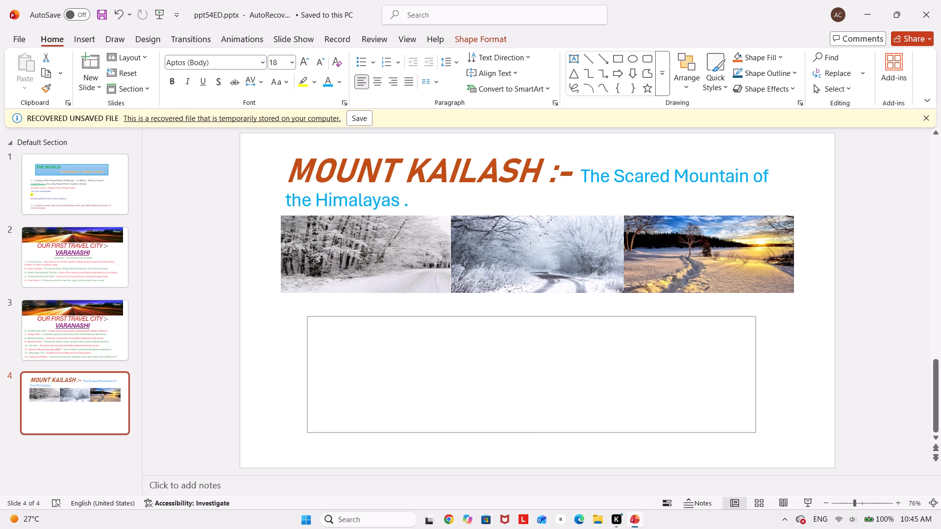
{"action": "left_click_drag", "start_coordinate": [310, 317], "coordinate": [291, 301]}
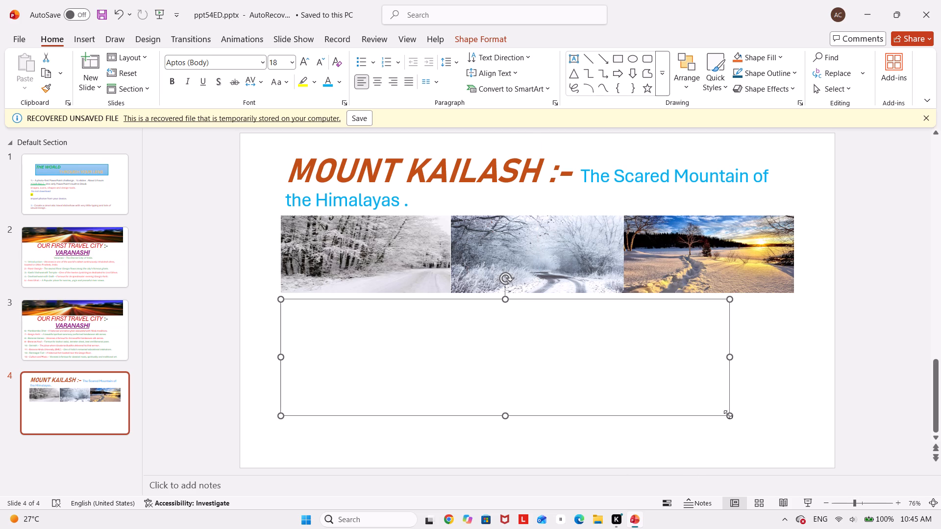
{"action": "left_click_drag", "start_coordinate": [728, 414], "coordinate": [794, 454]}
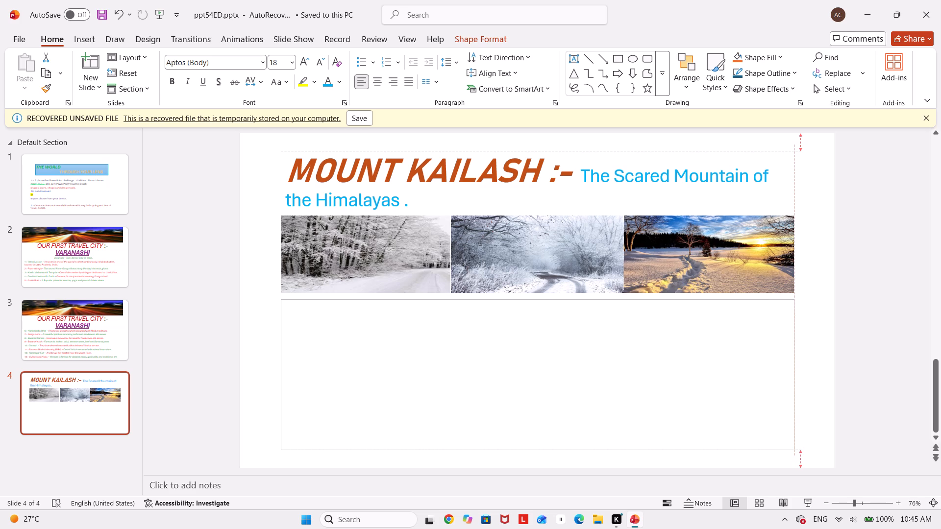
{"action": "left_click_drag", "start_coordinate": [794, 454], "coordinate": [795, 454]}
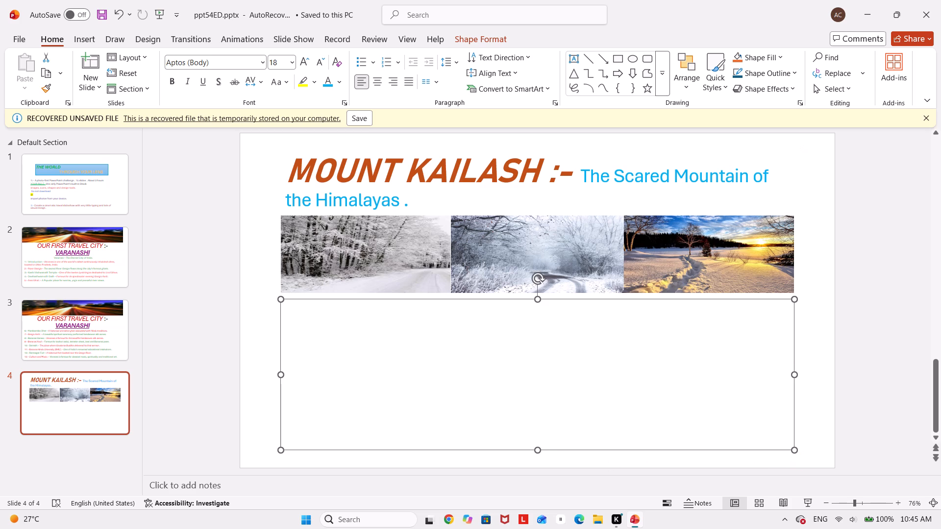
{"action": "left_click", "coordinate": [534, 444]}
{"action": "left_click_drag", "start_coordinate": [538, 448], "coordinate": [526, 459]}
{"action": "left_click_drag", "start_coordinate": [281, 300], "coordinate": [280, 295]}
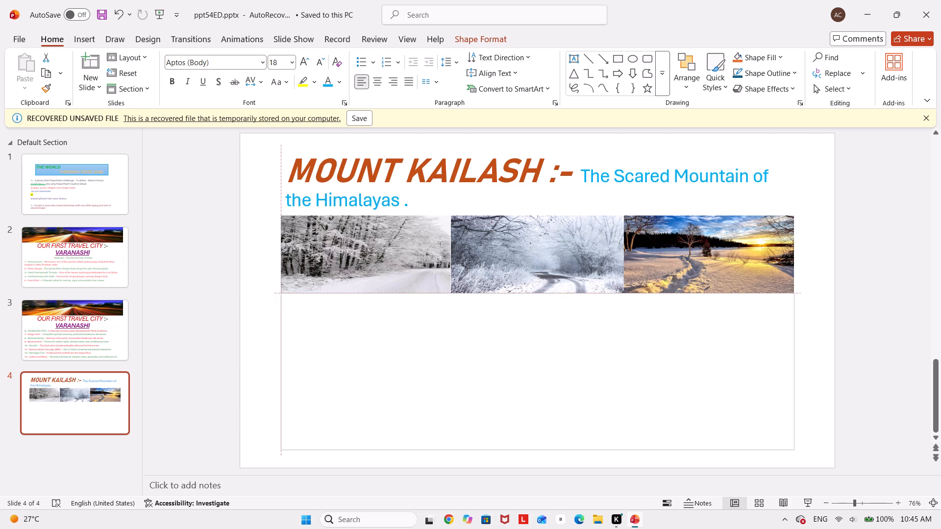
{"action": "left_click_drag", "start_coordinate": [280, 295], "coordinate": [279, 295]}
Nudge the empty text box slightly up and to the right beneath the picture row.
{"action": "left_click", "coordinate": [431, 350]}
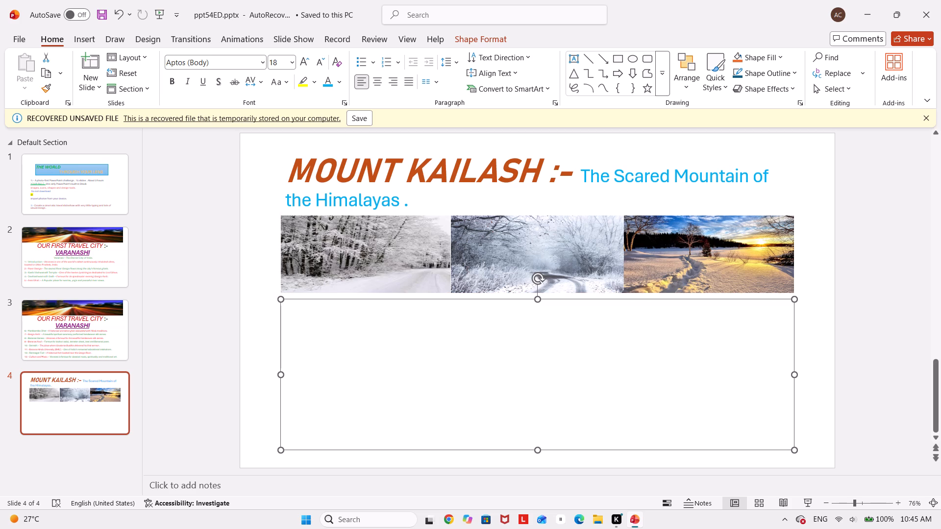
{"action": "double_click", "coordinate": [360, 323]}
{"action": "left_click", "coordinate": [347, 322]}
{"action": "right_click", "coordinate": [346, 322]}
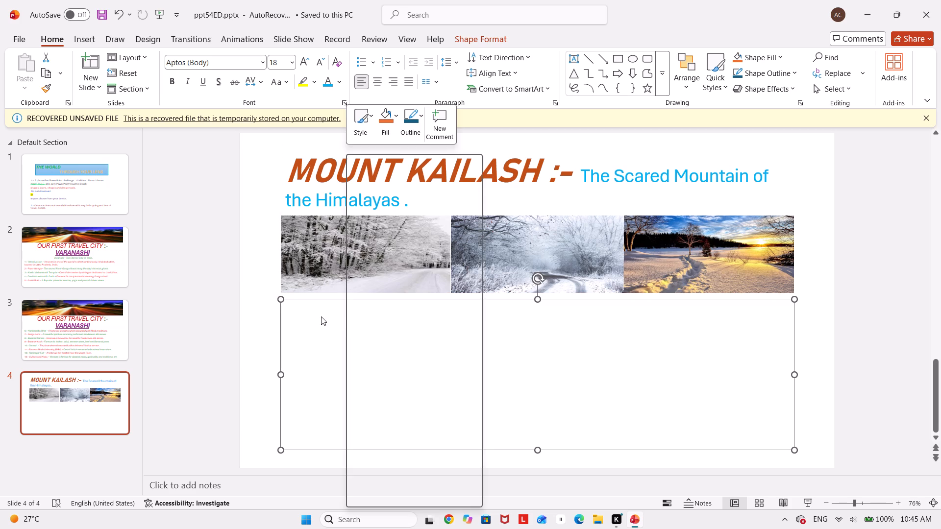
{"action": "left_click_drag", "start_coordinate": [321, 316], "coordinate": [320, 333]}
{"action": "left_click_drag", "start_coordinate": [422, 389], "coordinate": [433, 379]}
{"action": "left_click", "coordinate": [469, 331]}
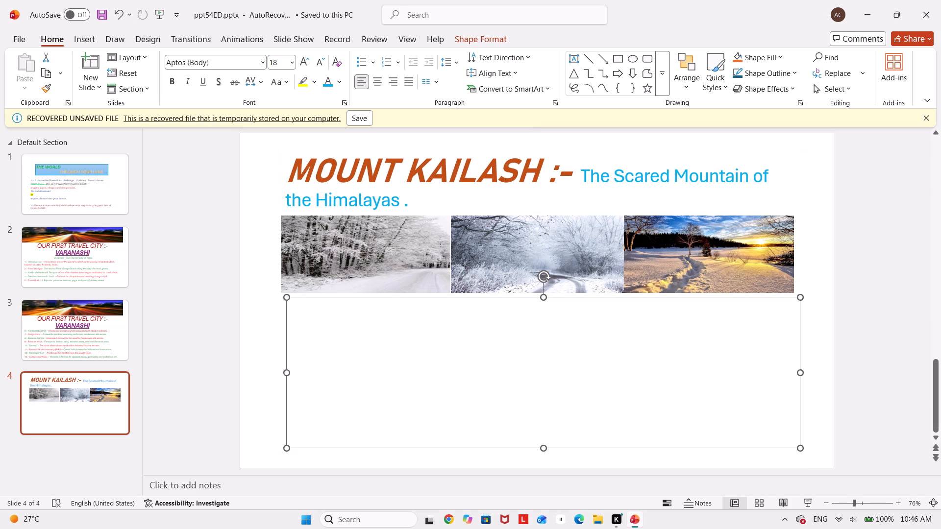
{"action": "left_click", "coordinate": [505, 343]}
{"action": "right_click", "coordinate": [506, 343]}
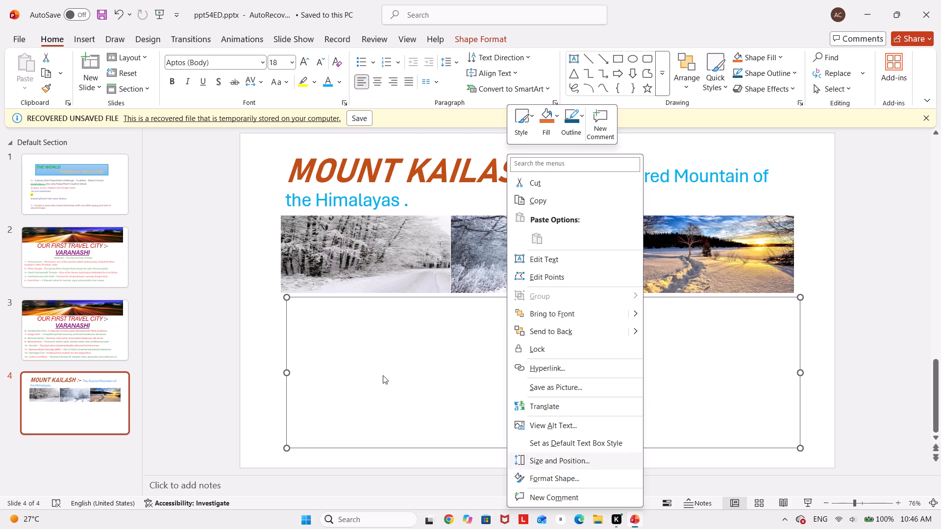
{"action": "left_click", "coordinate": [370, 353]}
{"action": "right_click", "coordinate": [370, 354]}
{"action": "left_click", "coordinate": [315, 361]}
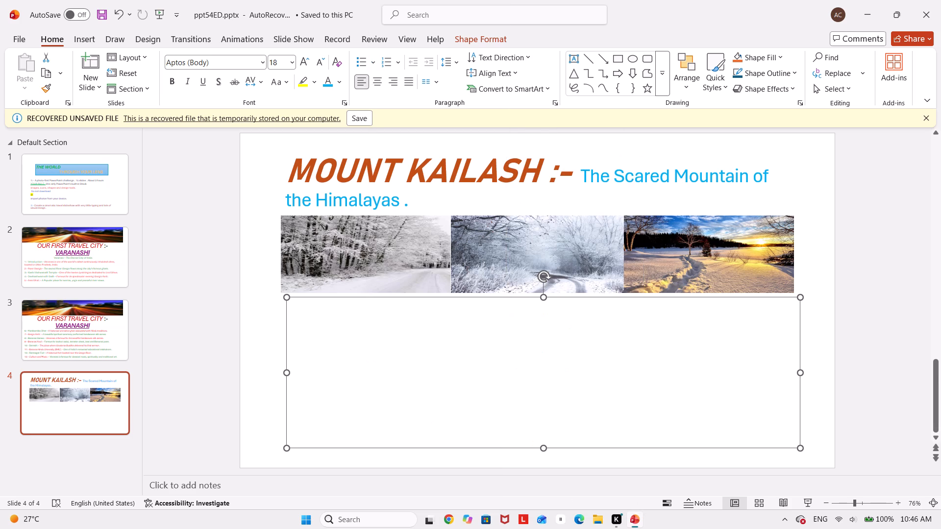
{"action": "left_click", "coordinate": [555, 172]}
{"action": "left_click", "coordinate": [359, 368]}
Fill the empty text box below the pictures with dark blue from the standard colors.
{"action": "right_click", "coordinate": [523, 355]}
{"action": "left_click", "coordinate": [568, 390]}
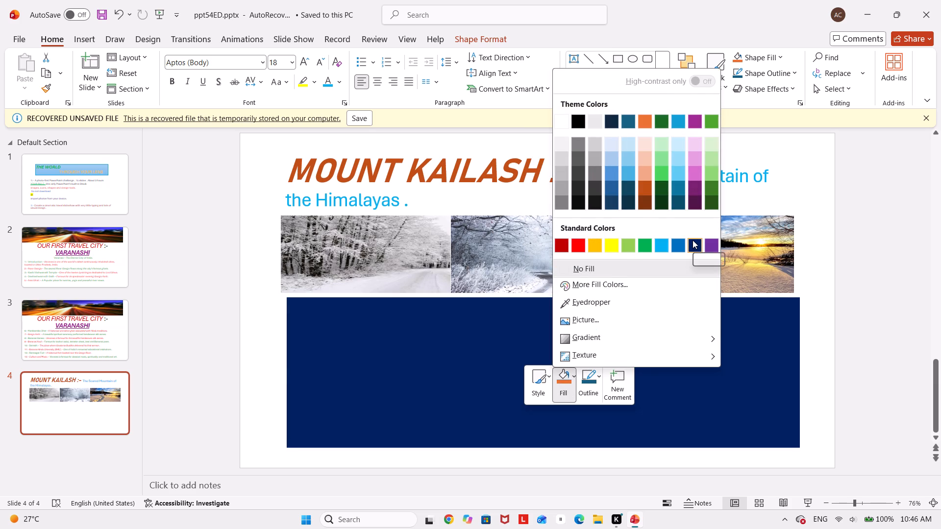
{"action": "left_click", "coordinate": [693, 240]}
Apply the light blue Subtle Effect theme style to the text box below the pictures.
{"action": "left_click", "coordinate": [539, 381]}
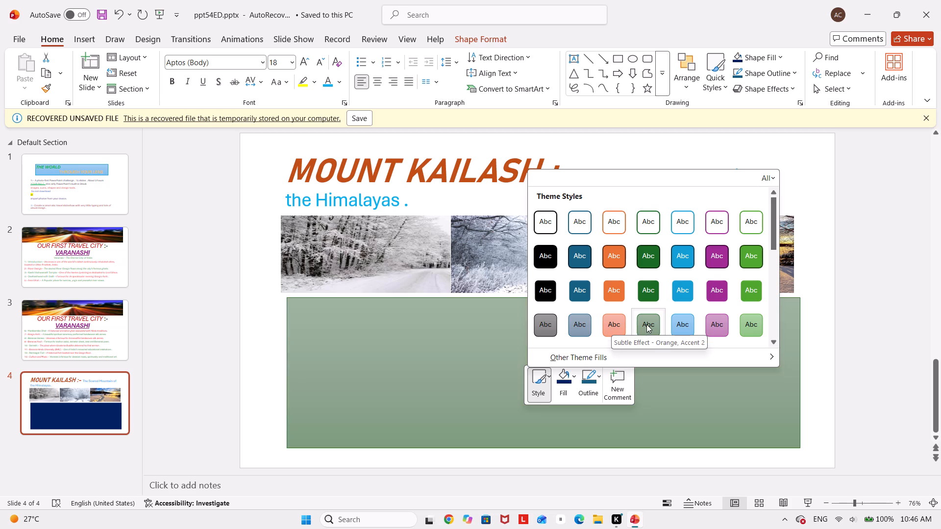
{"action": "left_click", "coordinate": [679, 325]}
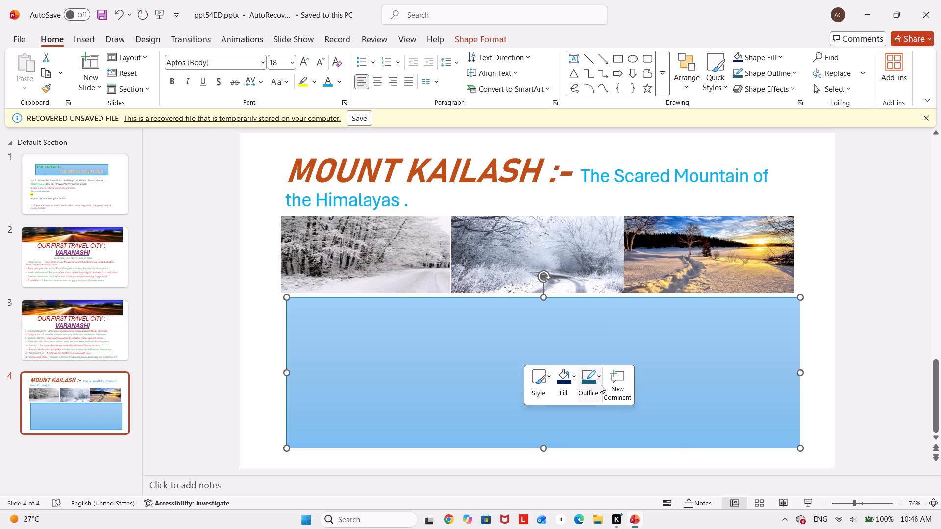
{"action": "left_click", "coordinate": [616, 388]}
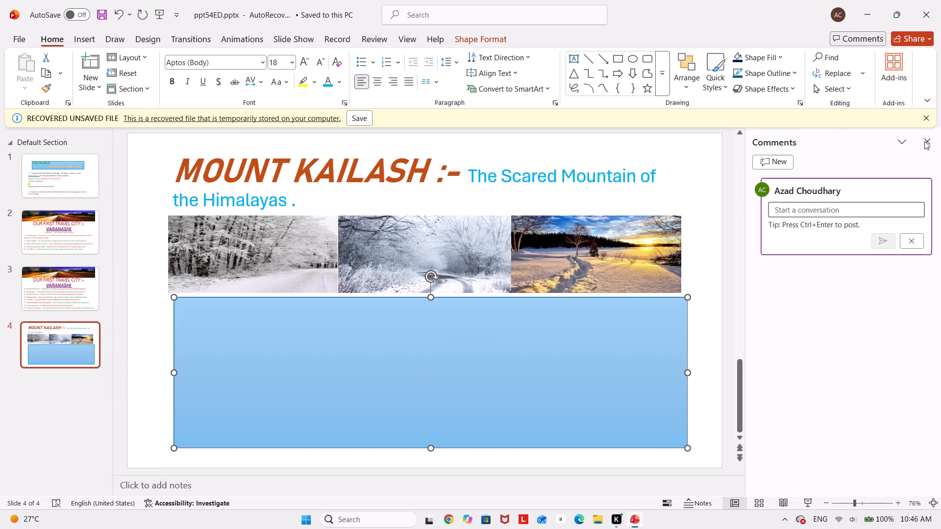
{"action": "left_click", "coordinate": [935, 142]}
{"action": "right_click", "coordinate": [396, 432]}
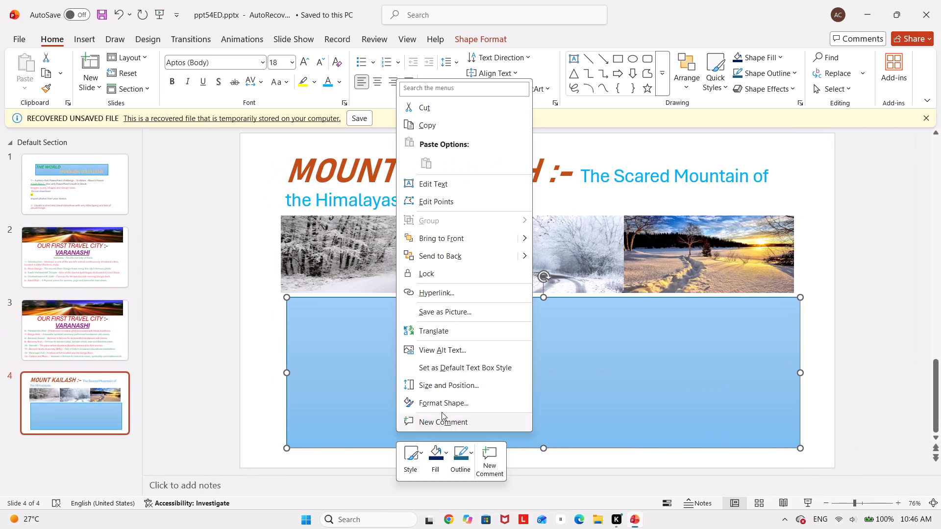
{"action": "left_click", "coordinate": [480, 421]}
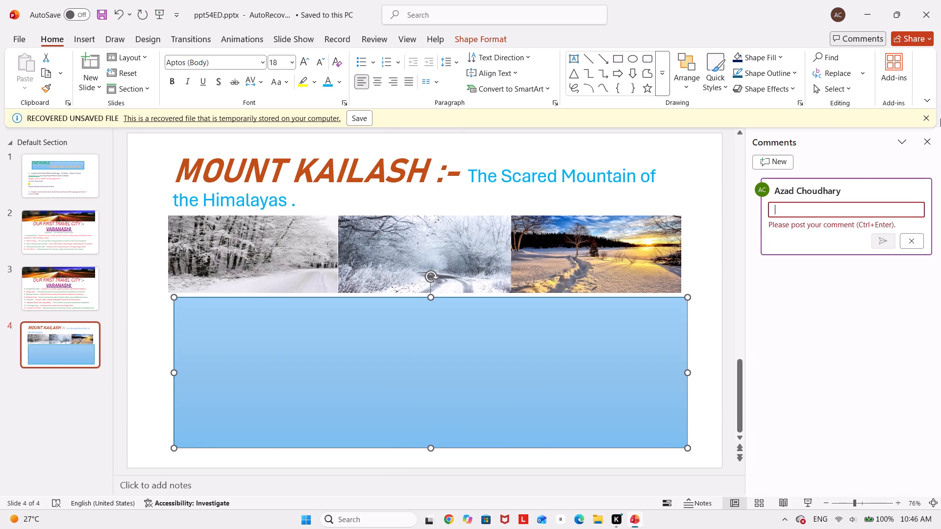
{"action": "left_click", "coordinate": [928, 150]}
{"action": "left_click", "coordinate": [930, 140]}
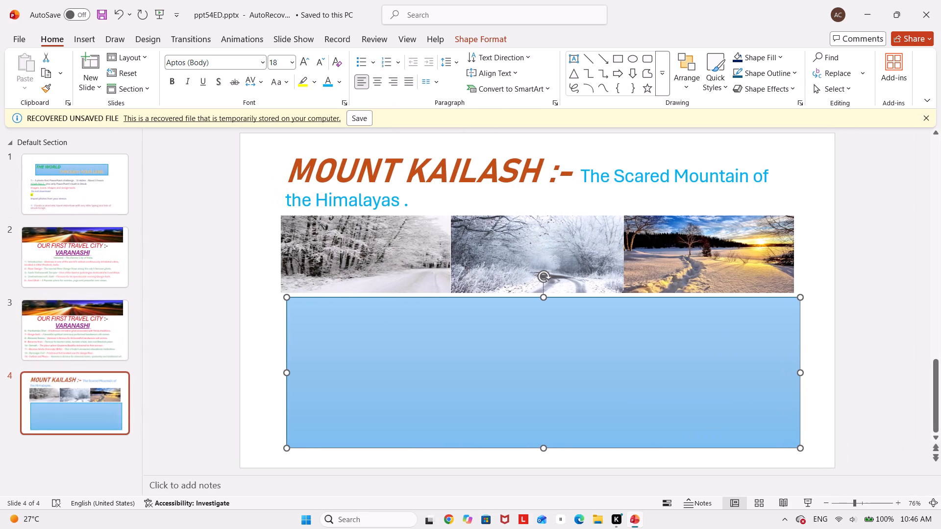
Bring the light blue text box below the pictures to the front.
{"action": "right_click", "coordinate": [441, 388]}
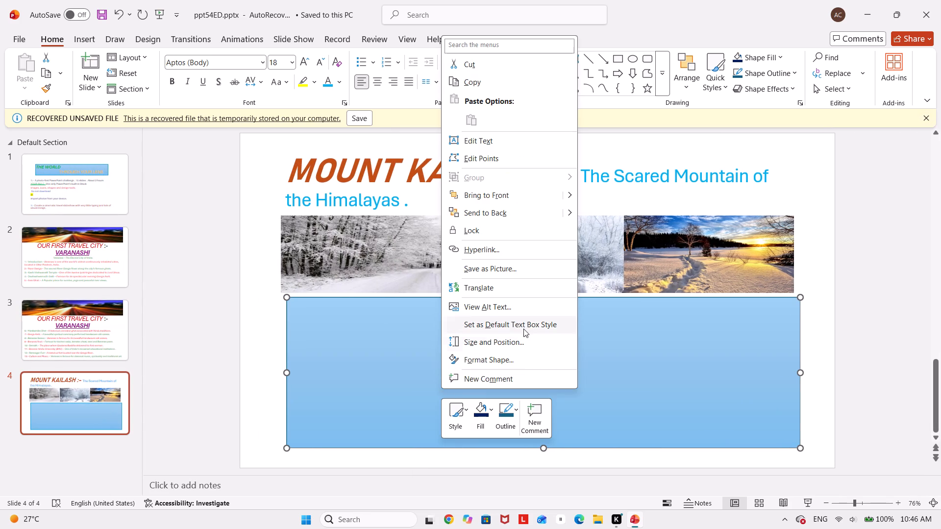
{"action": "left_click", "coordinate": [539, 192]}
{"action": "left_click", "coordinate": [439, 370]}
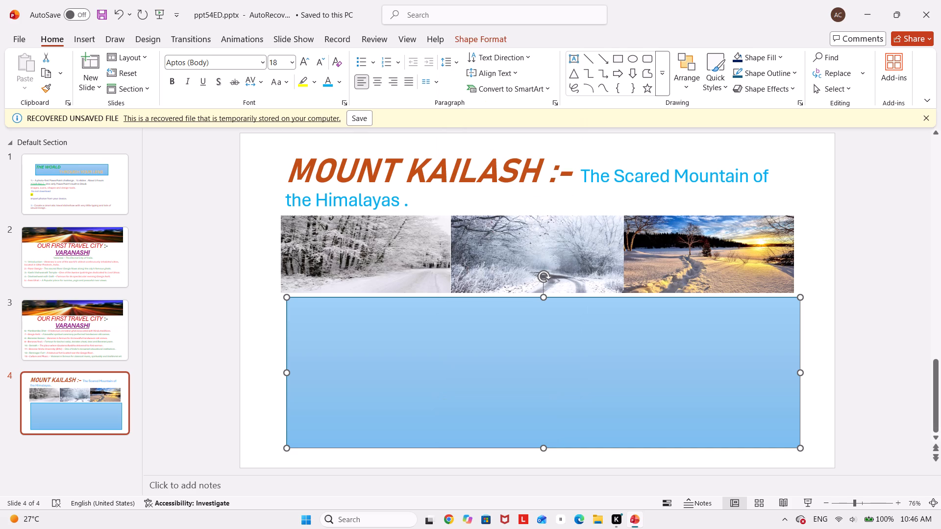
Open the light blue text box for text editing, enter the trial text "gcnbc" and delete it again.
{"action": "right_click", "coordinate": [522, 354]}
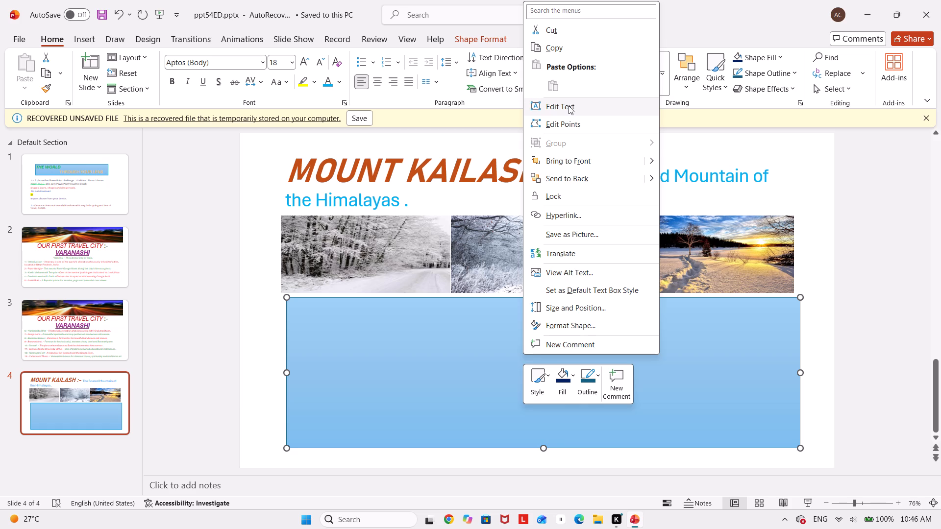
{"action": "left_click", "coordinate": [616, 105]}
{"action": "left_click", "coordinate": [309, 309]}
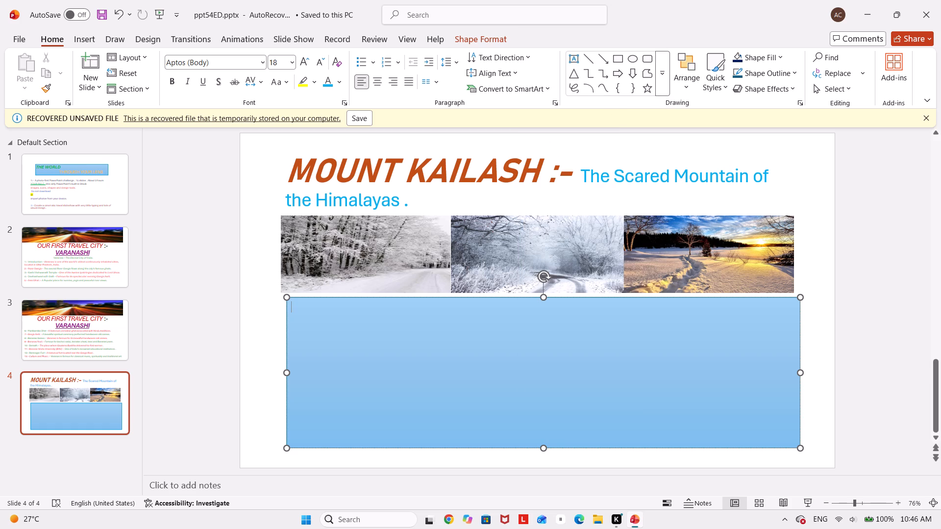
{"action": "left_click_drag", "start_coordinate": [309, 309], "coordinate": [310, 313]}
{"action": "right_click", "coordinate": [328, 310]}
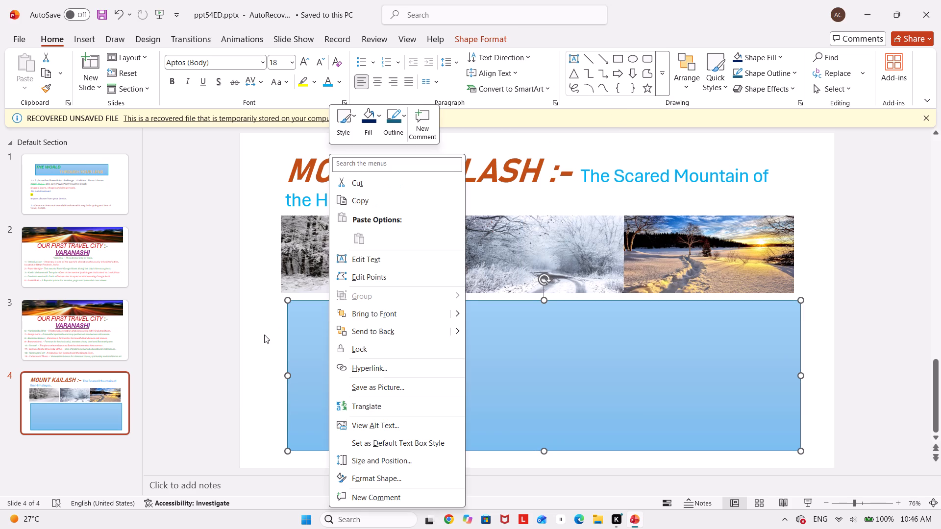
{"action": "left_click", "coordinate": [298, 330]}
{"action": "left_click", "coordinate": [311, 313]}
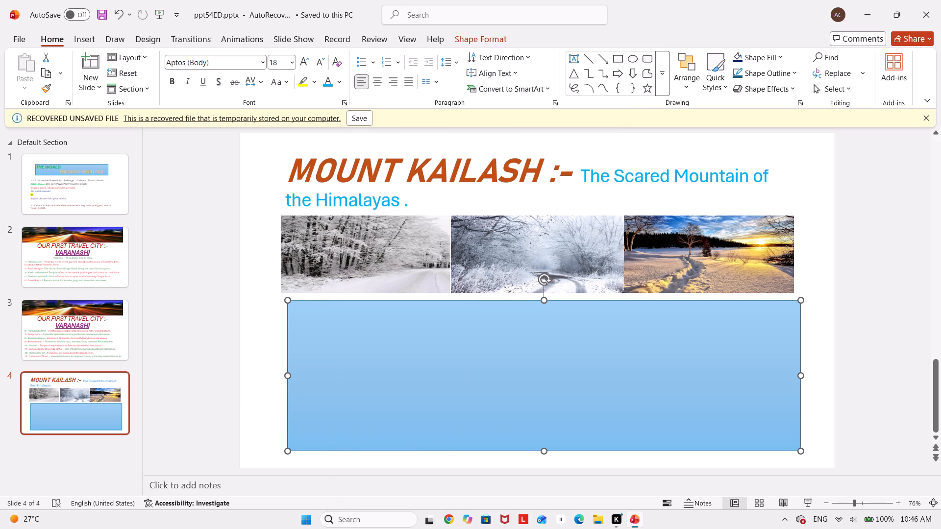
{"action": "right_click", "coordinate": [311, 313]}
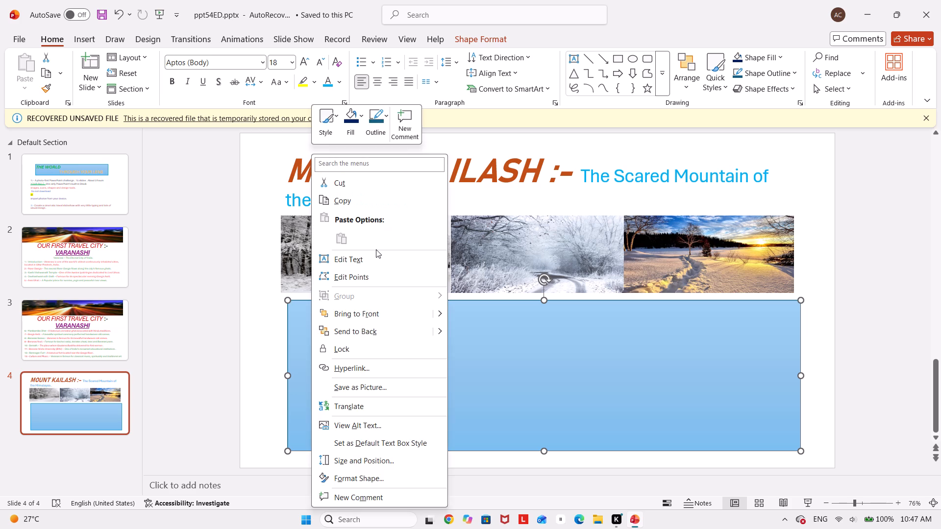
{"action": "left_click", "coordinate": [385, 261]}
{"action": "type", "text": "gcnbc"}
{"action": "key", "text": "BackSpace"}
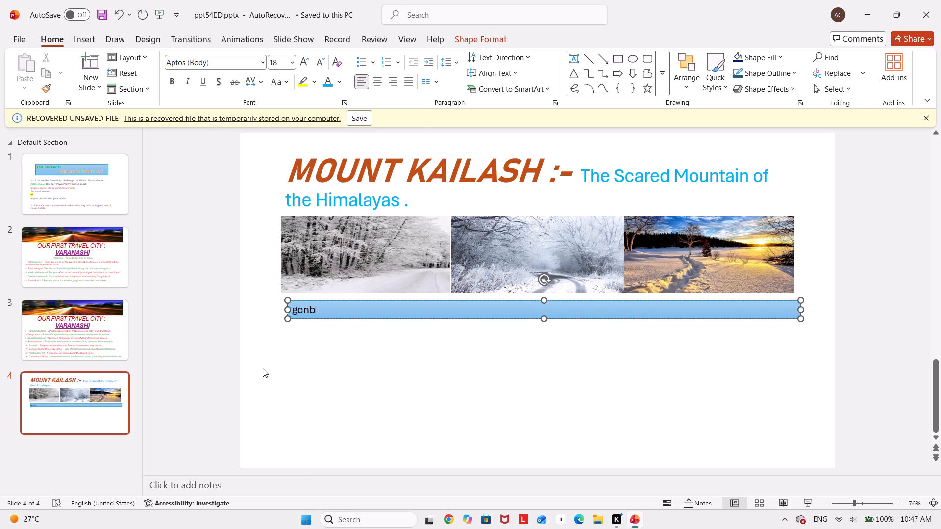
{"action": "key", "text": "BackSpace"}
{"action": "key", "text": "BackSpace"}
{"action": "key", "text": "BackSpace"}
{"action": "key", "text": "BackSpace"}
Cut the light blue text box from below the picture row.
{"action": "right_click", "coordinate": [396, 311]}
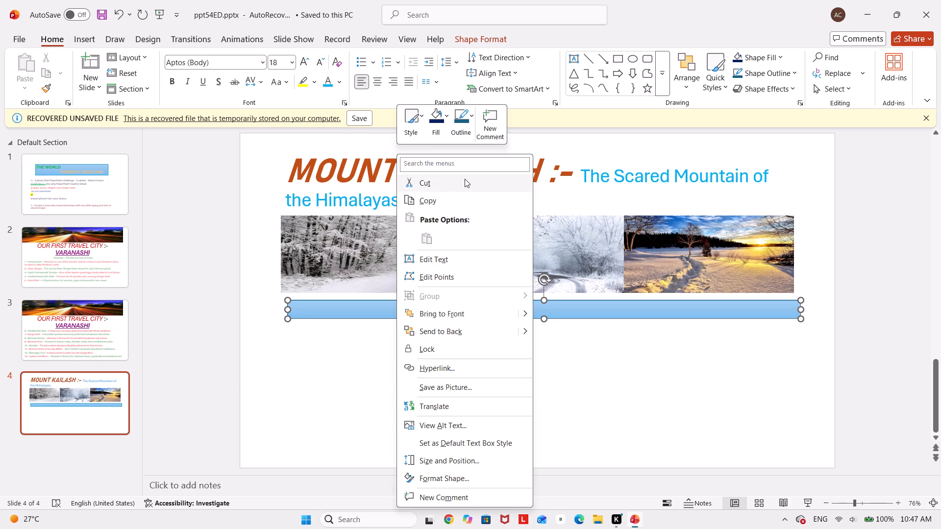
{"action": "left_click", "coordinate": [418, 187]}
{"action": "left_click", "coordinate": [350, 380]}
Reset slide 4 to its default placeholder formatting.
{"action": "right_click", "coordinate": [99, 418]}
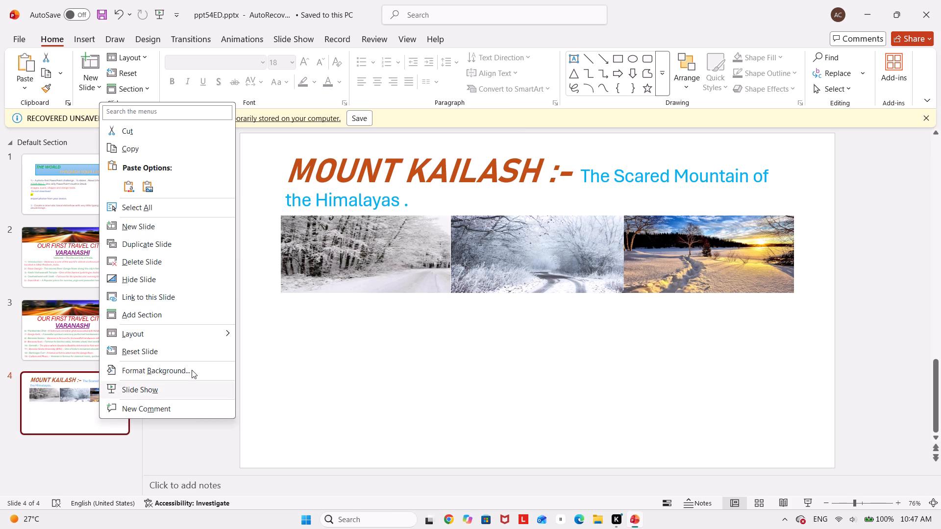
{"action": "left_click", "coordinate": [205, 354]}
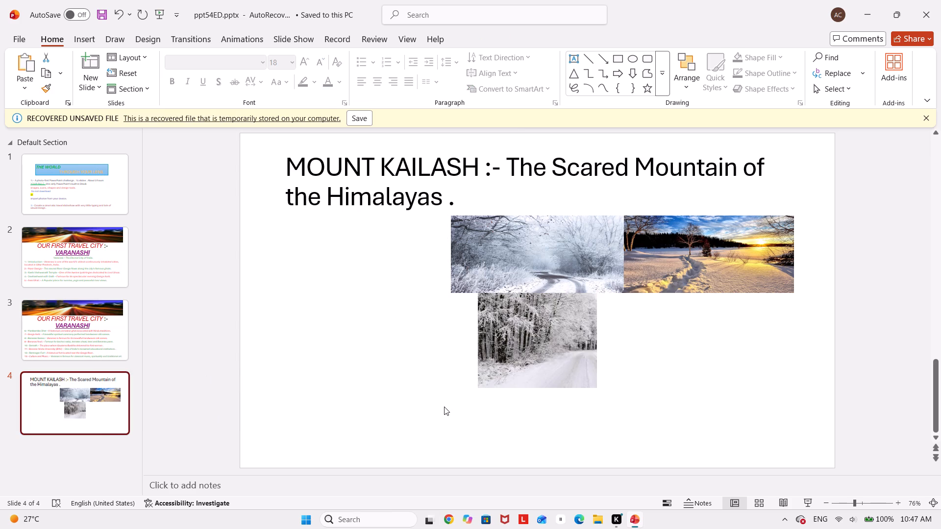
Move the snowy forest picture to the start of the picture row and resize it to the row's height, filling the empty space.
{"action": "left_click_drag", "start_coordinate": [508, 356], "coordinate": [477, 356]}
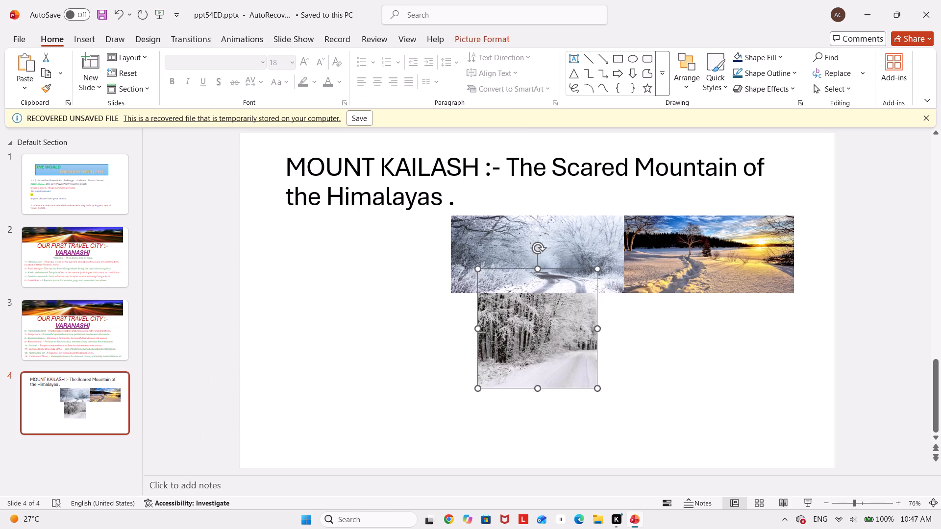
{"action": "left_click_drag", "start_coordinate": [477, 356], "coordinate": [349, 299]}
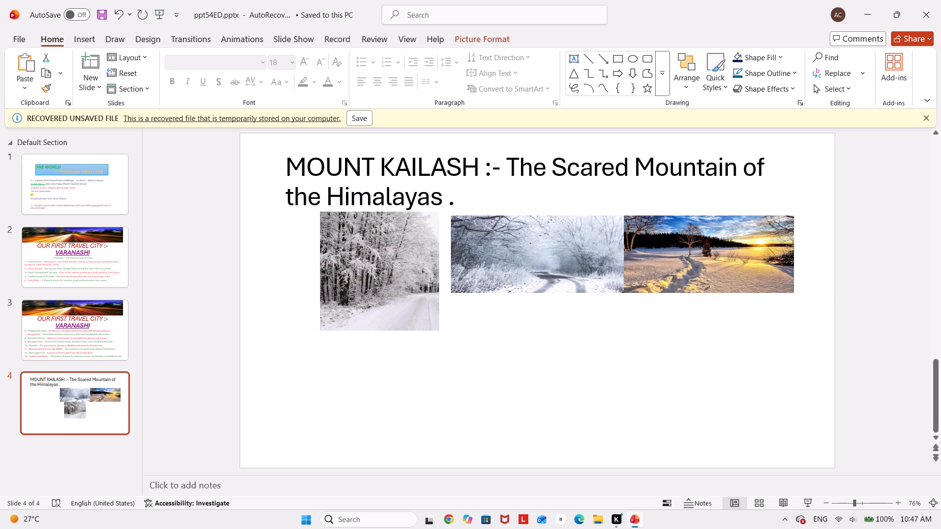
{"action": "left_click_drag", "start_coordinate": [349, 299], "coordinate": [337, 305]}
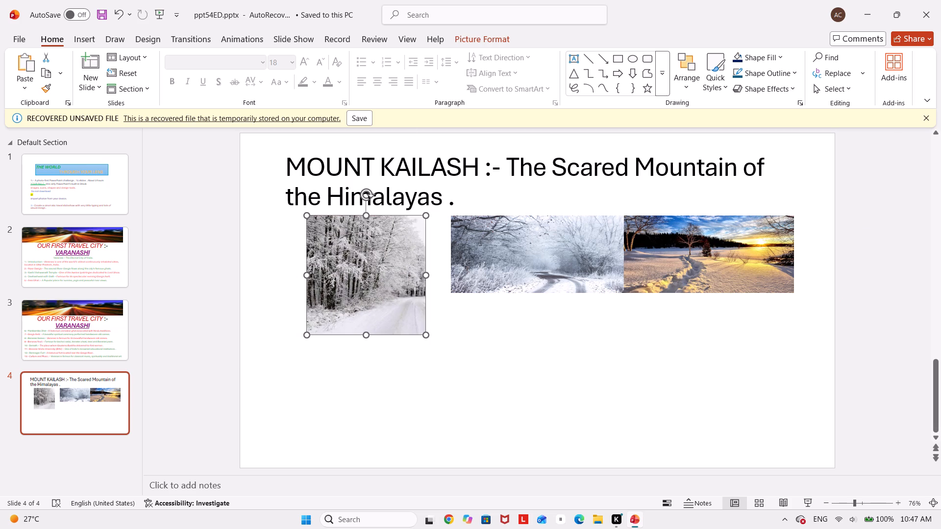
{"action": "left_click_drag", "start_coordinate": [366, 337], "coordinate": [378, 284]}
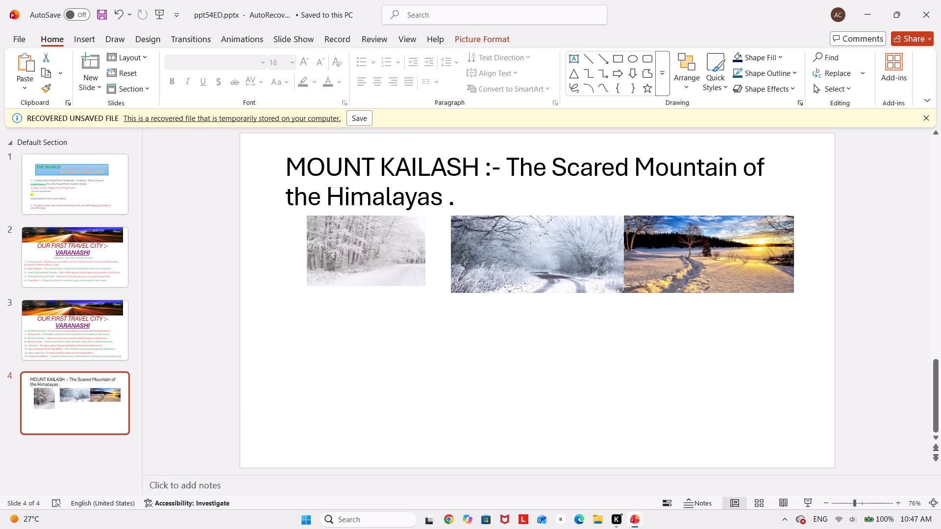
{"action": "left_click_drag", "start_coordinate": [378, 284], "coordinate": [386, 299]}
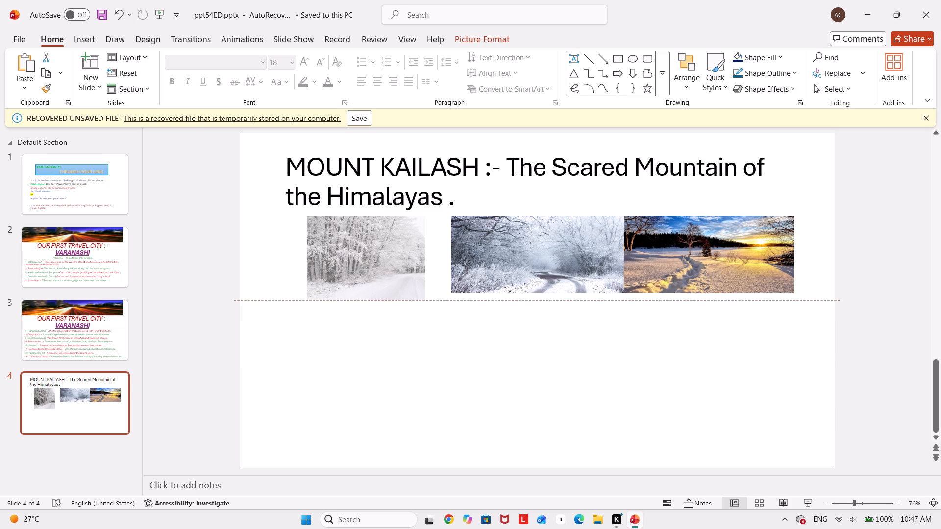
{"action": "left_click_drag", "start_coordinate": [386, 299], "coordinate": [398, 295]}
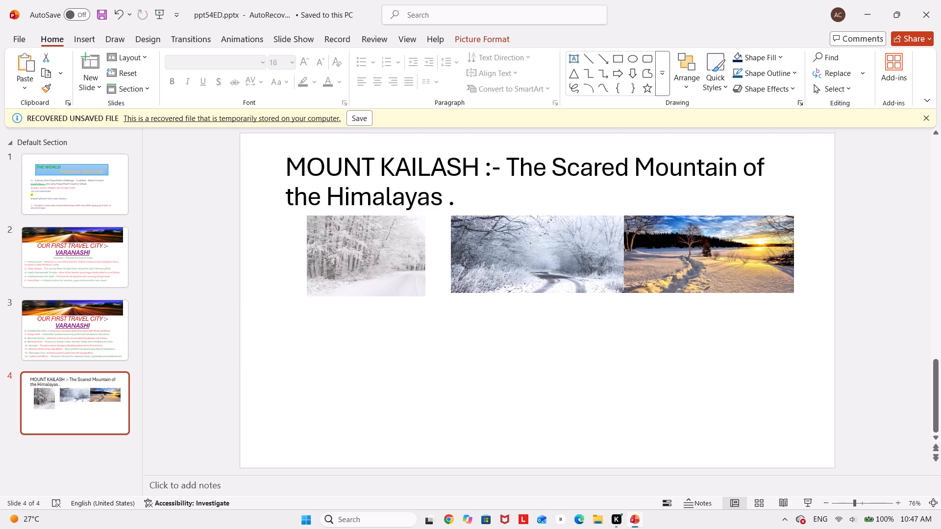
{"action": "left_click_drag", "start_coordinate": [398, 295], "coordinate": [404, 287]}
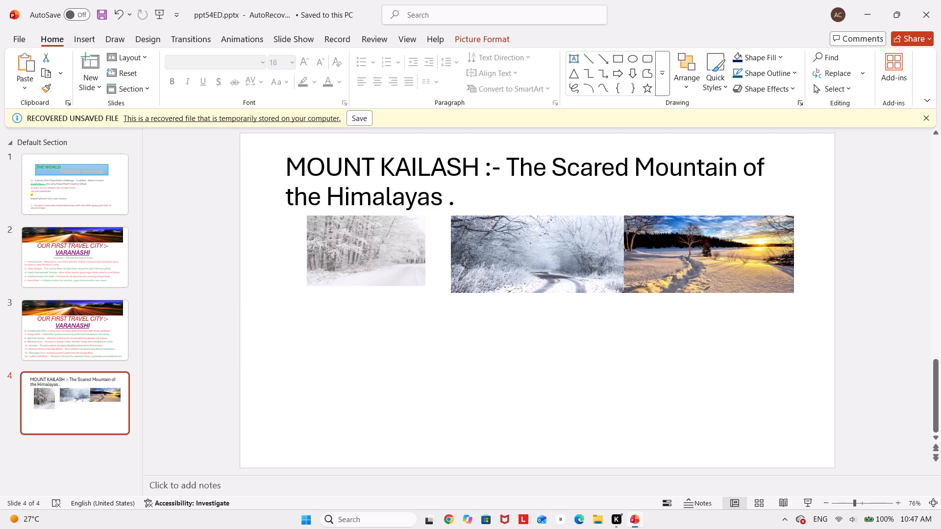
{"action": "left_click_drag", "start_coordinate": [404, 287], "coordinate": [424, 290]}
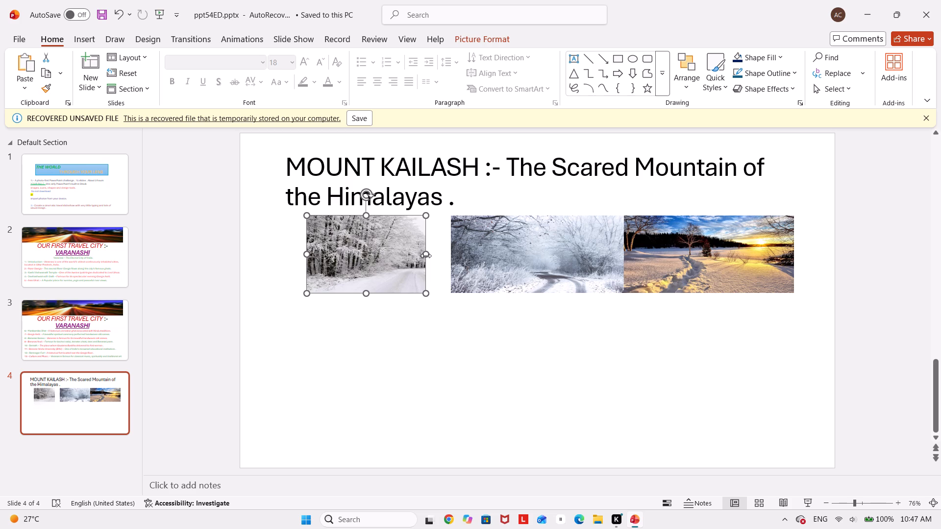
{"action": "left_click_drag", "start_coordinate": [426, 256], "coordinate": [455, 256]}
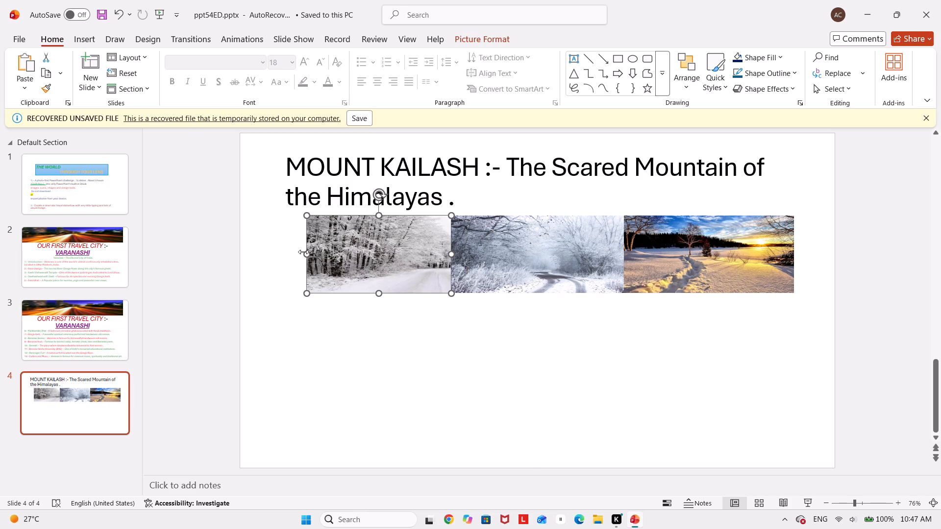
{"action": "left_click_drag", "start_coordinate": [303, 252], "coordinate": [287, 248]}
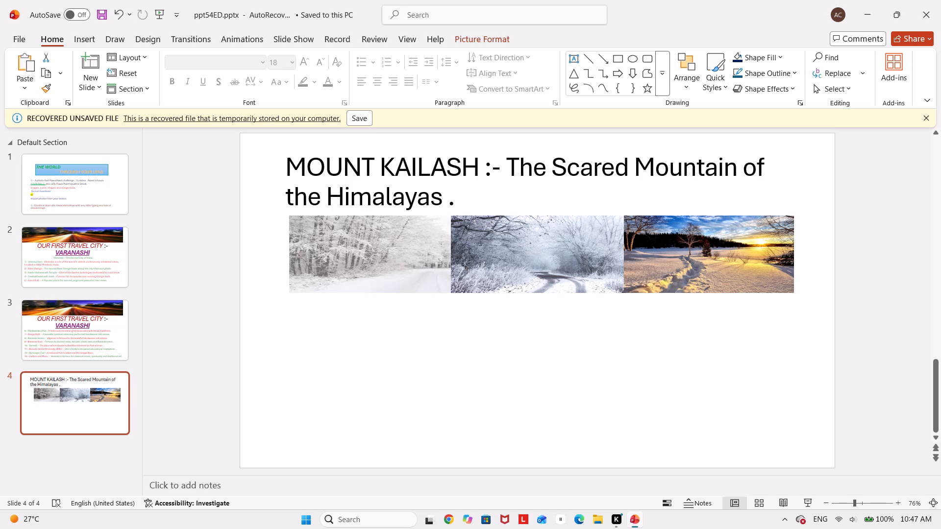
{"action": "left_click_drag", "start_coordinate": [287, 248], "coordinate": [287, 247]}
Colour the title words "The Scared Mountain of the Himalayas ." light blue.
{"action": "left_click", "coordinate": [433, 175]}
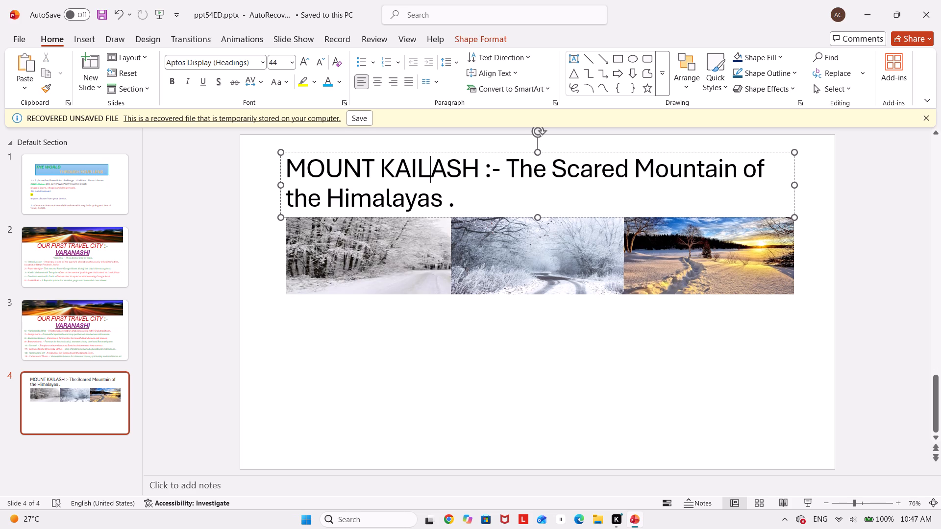
{"action": "left_click", "coordinate": [505, 199]}
{"action": "left_click_drag", "start_coordinate": [505, 199], "coordinate": [307, 196]}
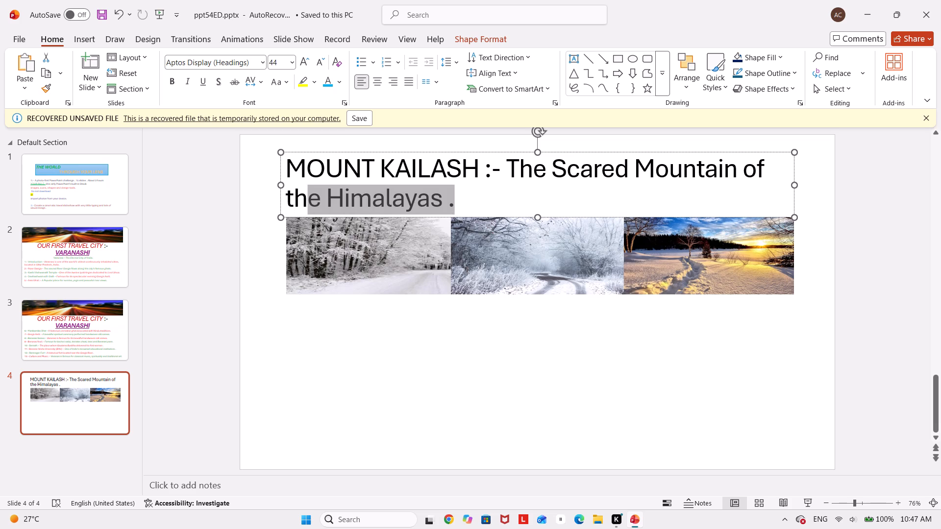
{"action": "left_click_drag", "start_coordinate": [307, 196], "coordinate": [517, 145]}
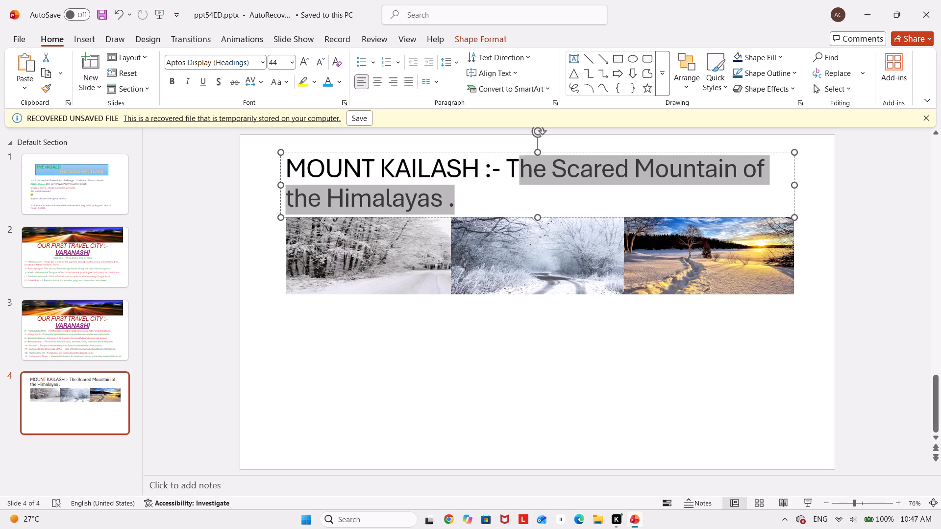
{"action": "left_click_drag", "start_coordinate": [517, 145], "coordinate": [623, 147]}
{"action": "right_click_drag", "start_coordinate": [507, 155], "coordinate": [514, 164]}
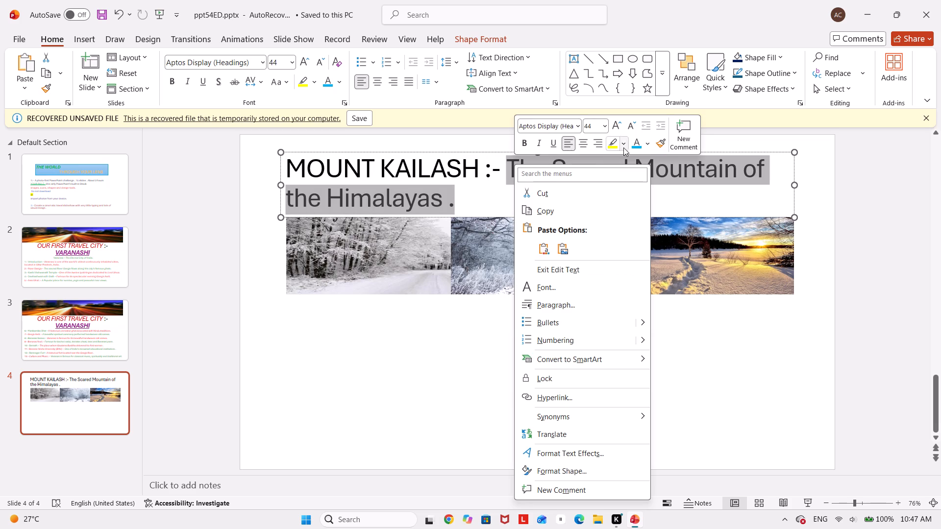
{"action": "left_click_drag", "start_coordinate": [623, 147], "coordinate": [635, 141]}
{"action": "left_click", "coordinate": [636, 143]}
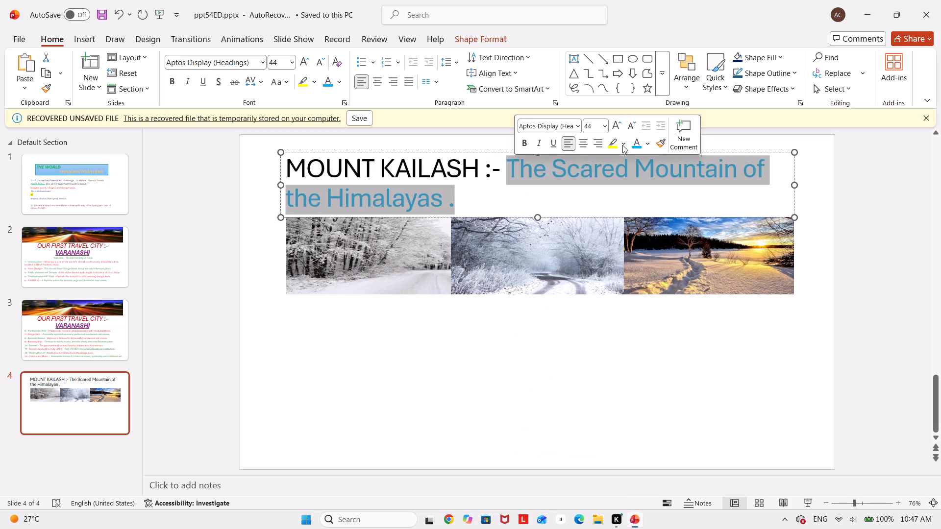
{"action": "left_click", "coordinate": [511, 210]}
Colour the title words "MOUNT KAILASH :-" standard red.
{"action": "left_click_drag", "start_coordinate": [498, 170], "coordinate": [303, 174]}
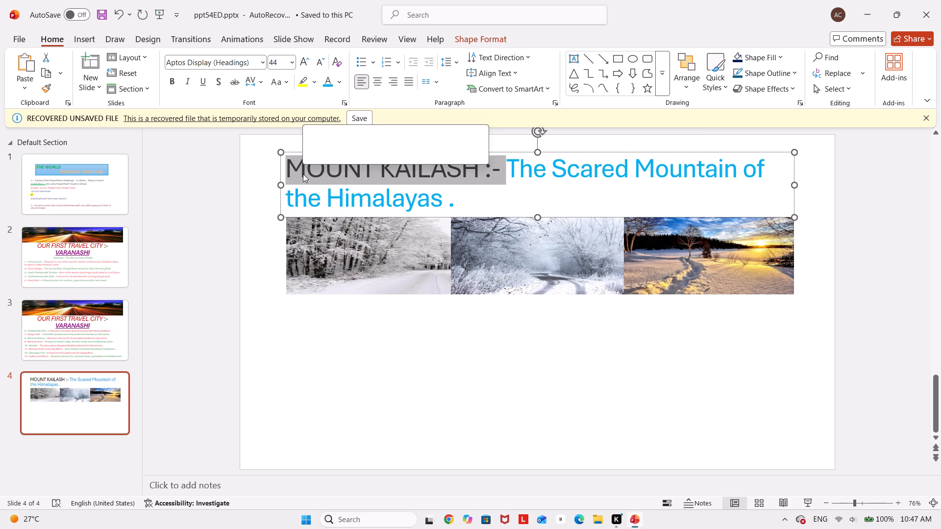
{"action": "right_click", "coordinate": [303, 174]}
{"action": "left_click", "coordinate": [435, 147]}
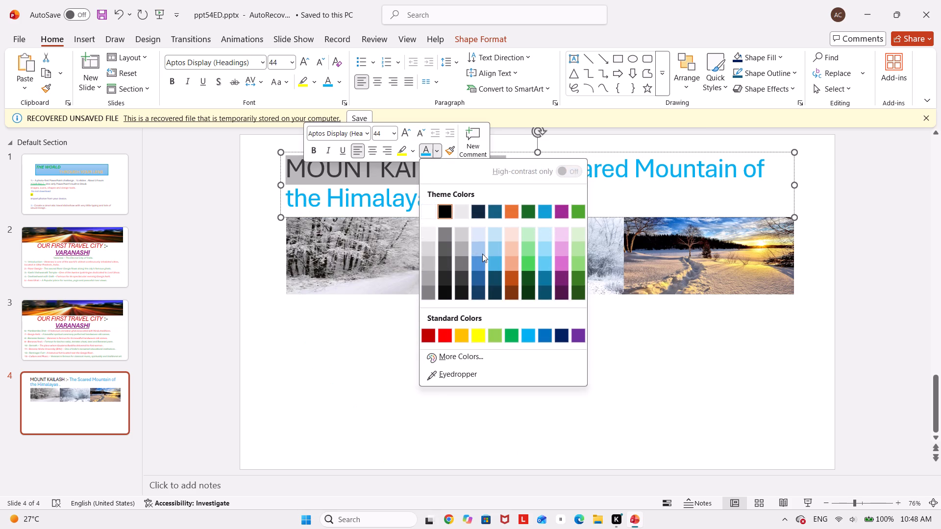
{"action": "left_click", "coordinate": [443, 335]}
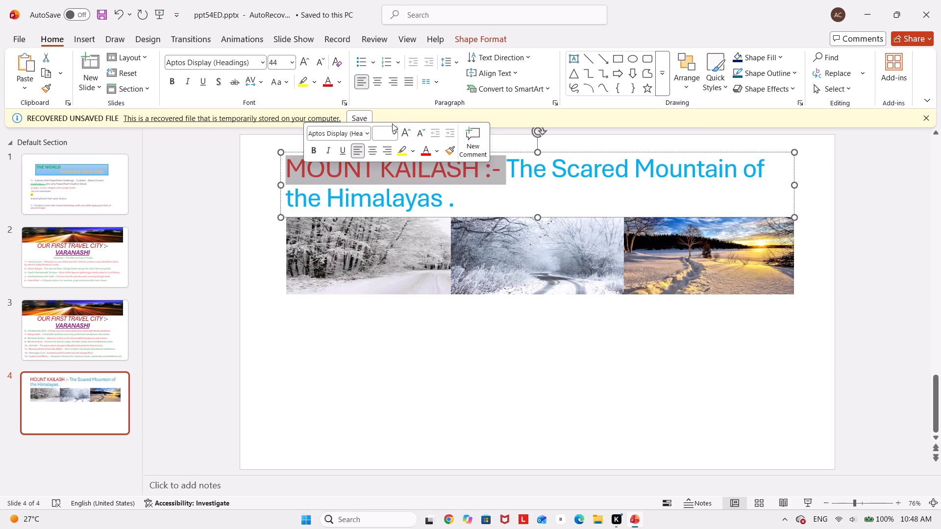
Set the font of "MOUNT KAILASH :-" to Arial Rounded MT Bold.
{"action": "left_click", "coordinate": [371, 133]}
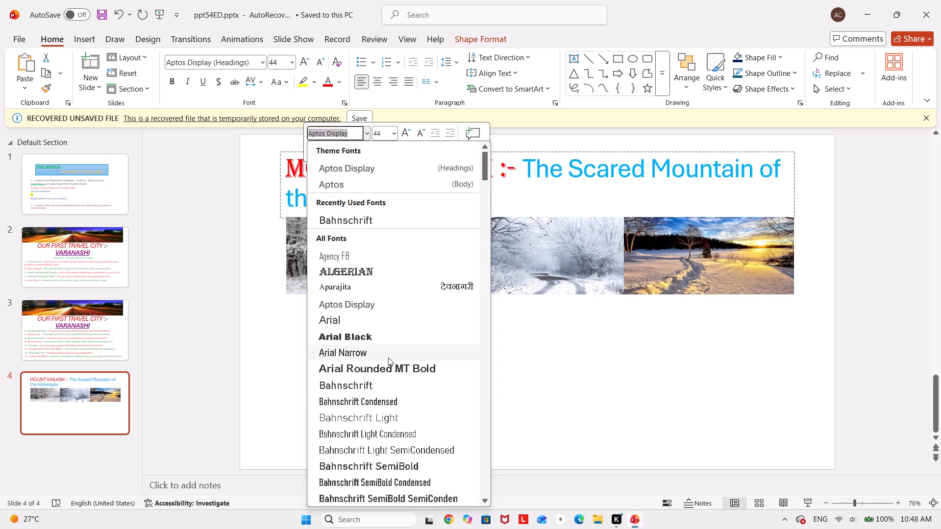
{"action": "left_click", "coordinate": [396, 365]}
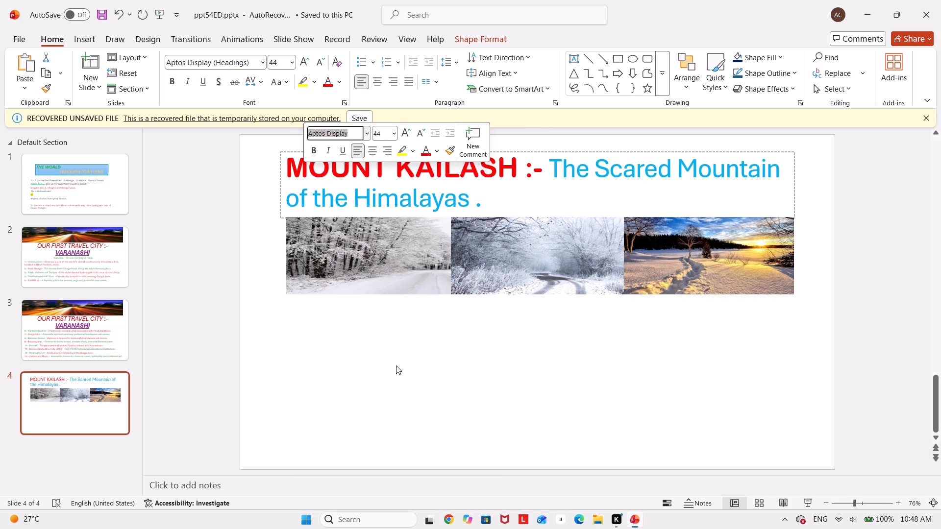
{"action": "left_click", "coordinate": [548, 208]}
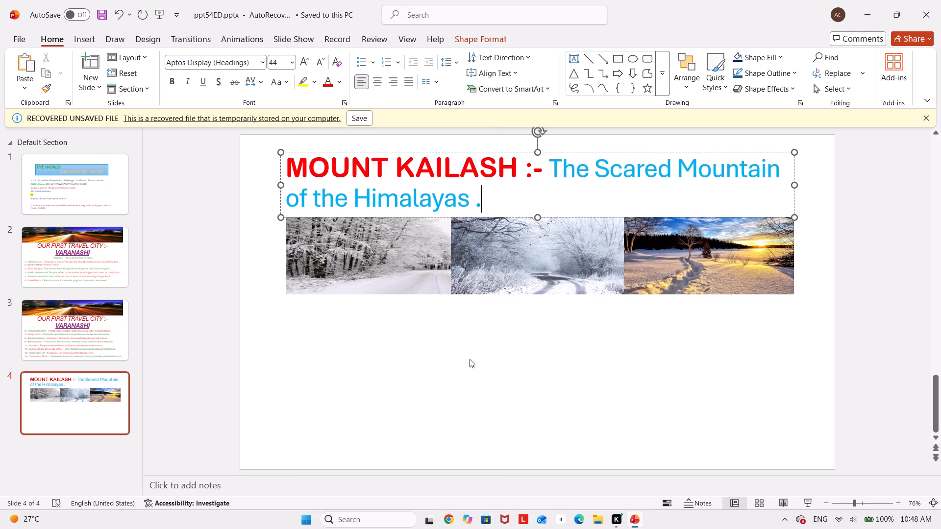
Apply the Title and Content layout to slide 4.
{"action": "left_click", "coordinate": [470, 359]}
{"action": "right_click", "coordinate": [38, 389]}
{"action": "left_click", "coordinate": [102, 305]}
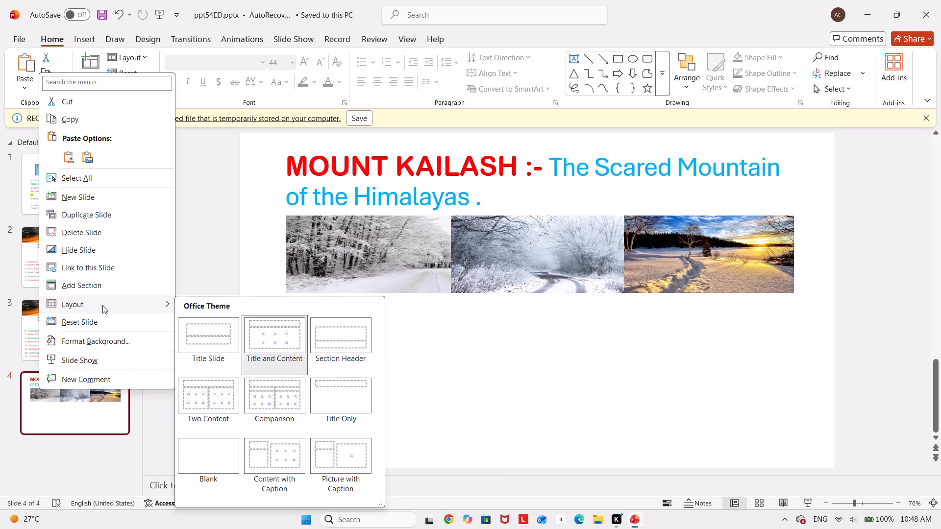
{"action": "left_click", "coordinate": [279, 334]}
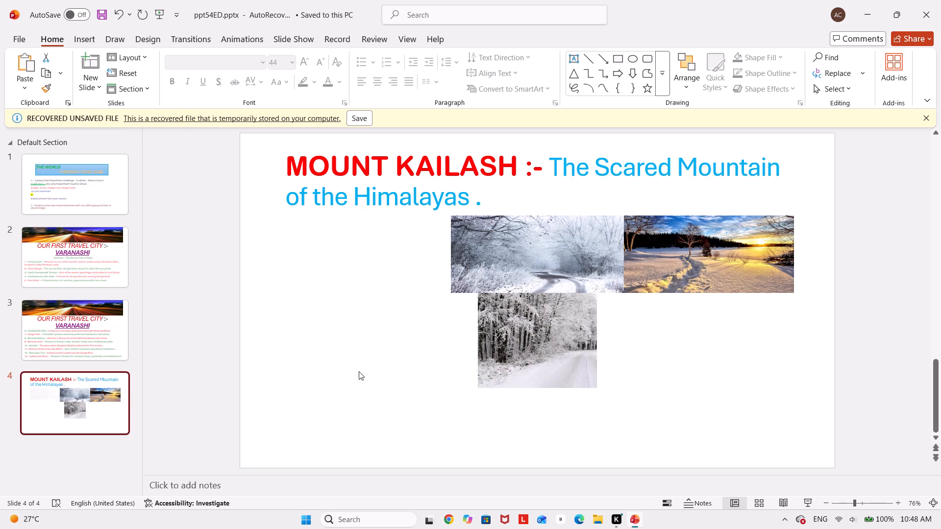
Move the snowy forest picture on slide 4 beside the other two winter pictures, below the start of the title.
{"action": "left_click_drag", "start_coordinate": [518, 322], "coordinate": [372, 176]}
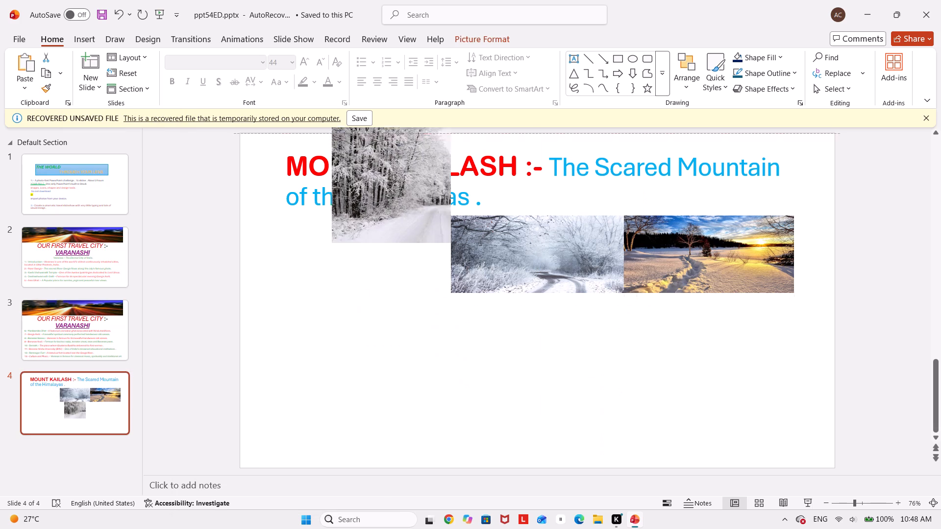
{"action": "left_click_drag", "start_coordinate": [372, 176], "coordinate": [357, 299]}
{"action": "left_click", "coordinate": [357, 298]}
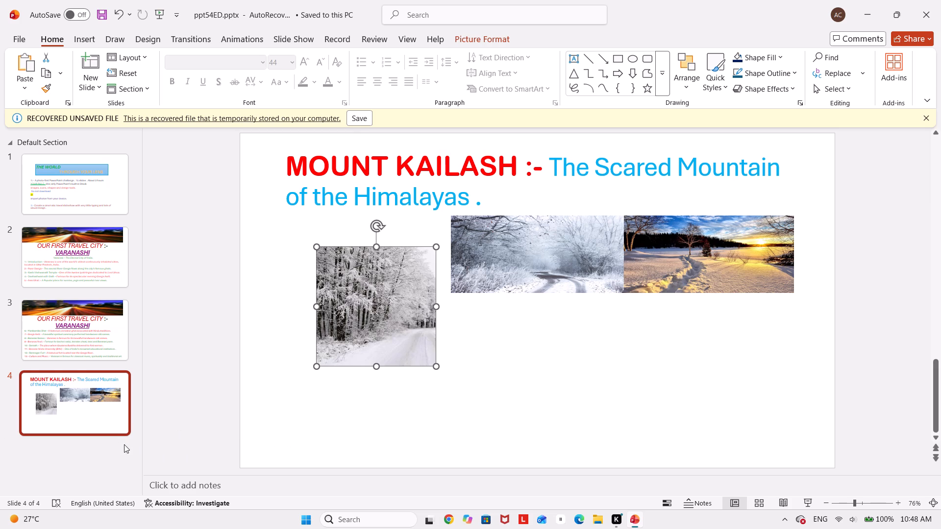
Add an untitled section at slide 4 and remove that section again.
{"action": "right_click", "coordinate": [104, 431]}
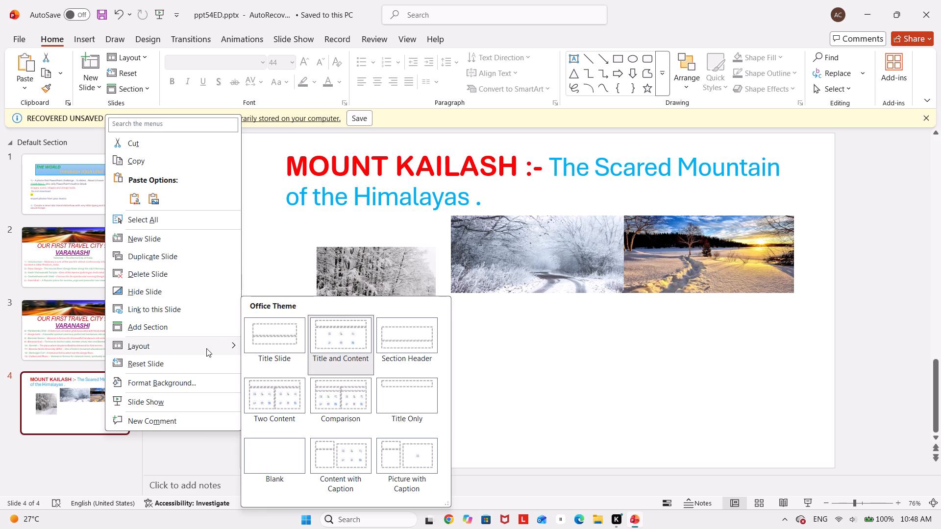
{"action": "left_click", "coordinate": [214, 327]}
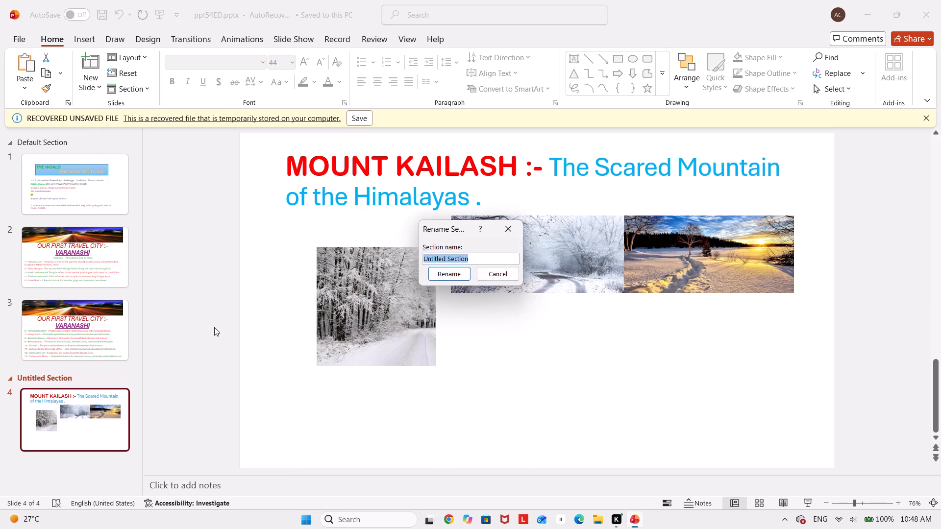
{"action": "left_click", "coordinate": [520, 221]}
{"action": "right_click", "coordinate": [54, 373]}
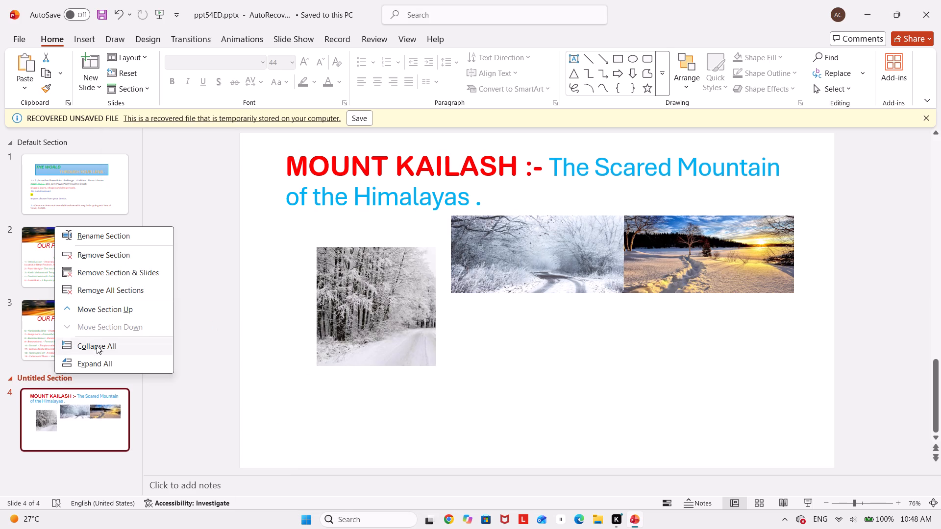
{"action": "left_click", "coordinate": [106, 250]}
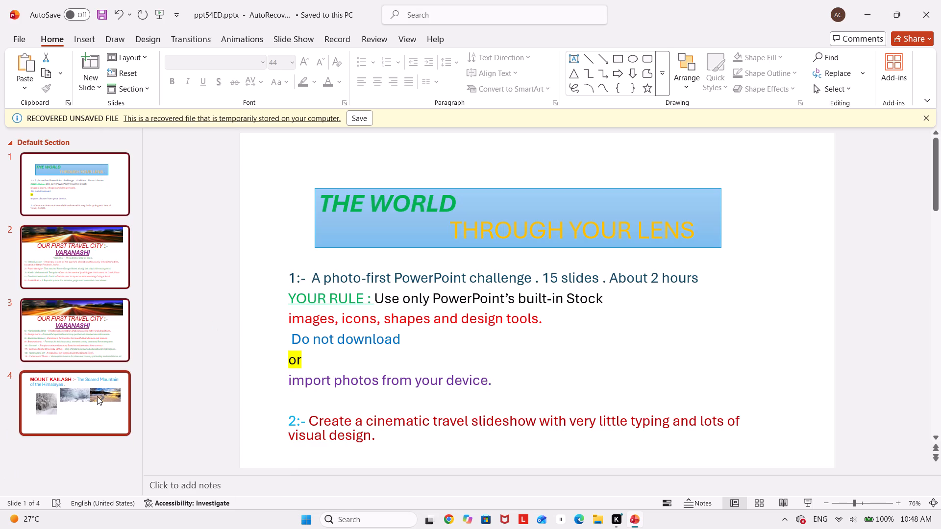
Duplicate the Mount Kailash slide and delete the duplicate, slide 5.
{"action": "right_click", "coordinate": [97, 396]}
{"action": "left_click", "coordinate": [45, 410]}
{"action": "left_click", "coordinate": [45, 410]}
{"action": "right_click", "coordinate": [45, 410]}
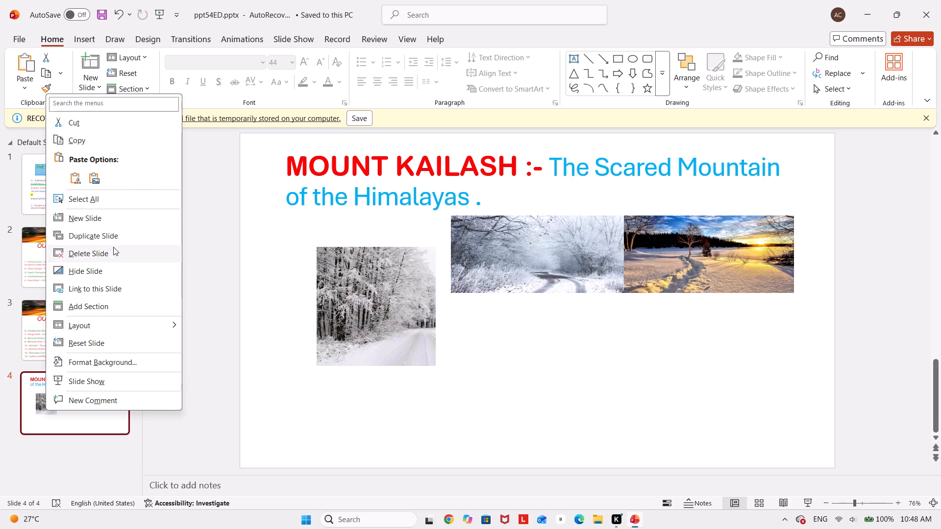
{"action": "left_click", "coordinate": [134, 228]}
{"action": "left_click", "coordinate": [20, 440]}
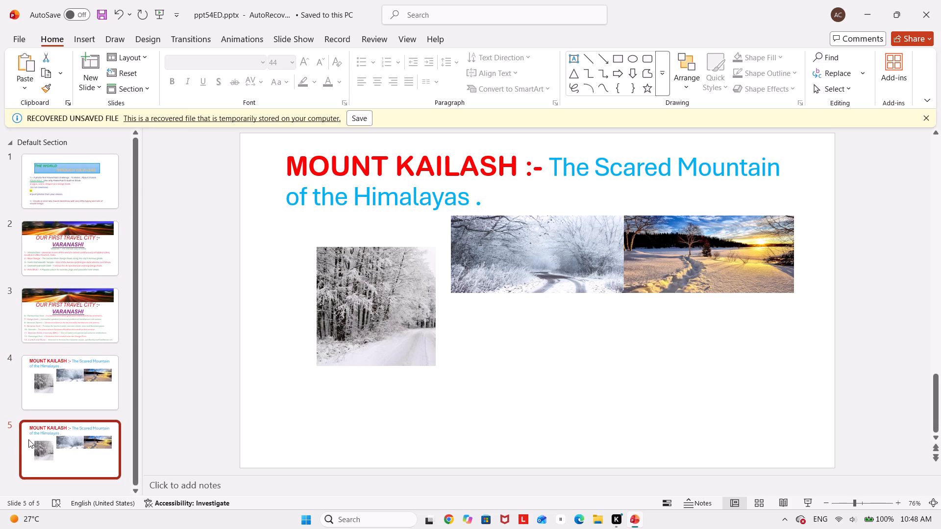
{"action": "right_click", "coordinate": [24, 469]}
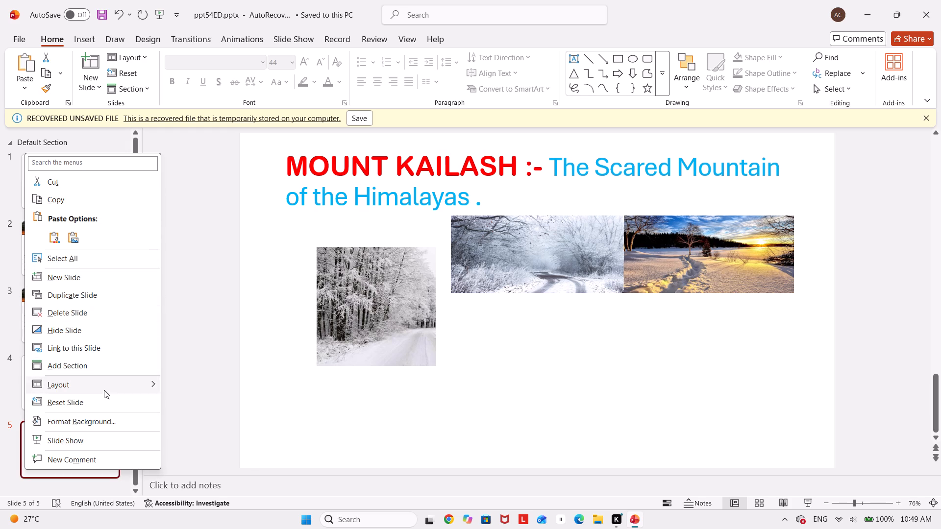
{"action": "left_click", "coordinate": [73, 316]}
Delete the Mount Kailash slide, slide 4, discarding its unposted comment.
{"action": "right_click", "coordinate": [107, 424]}
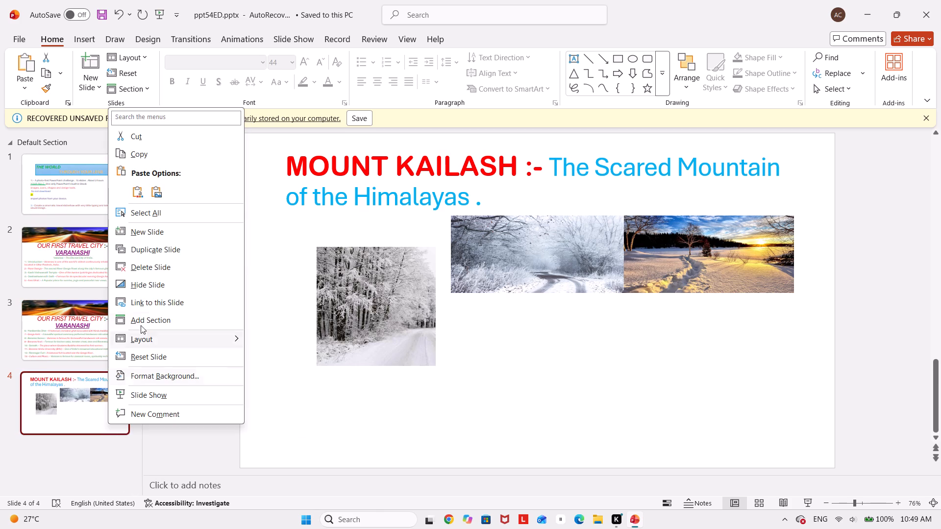
{"action": "left_click", "coordinate": [166, 265]}
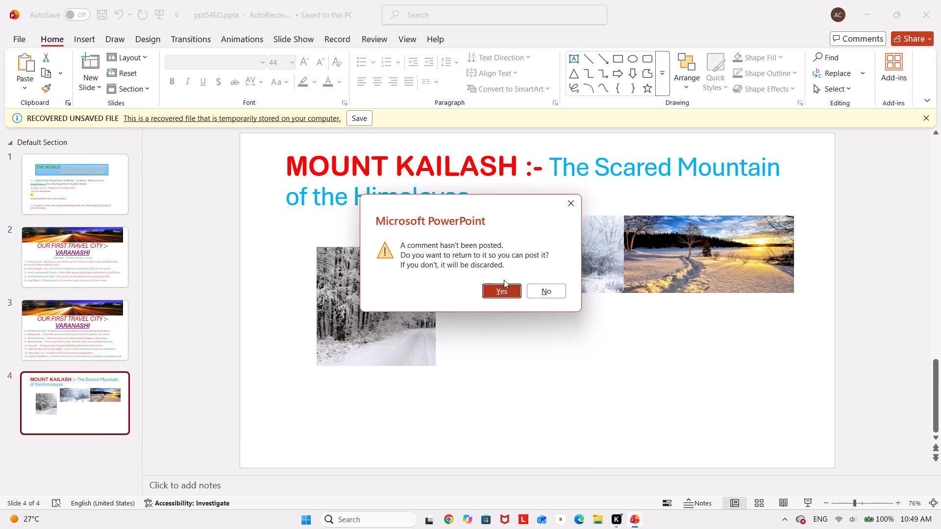
{"action": "left_click", "coordinate": [557, 287]}
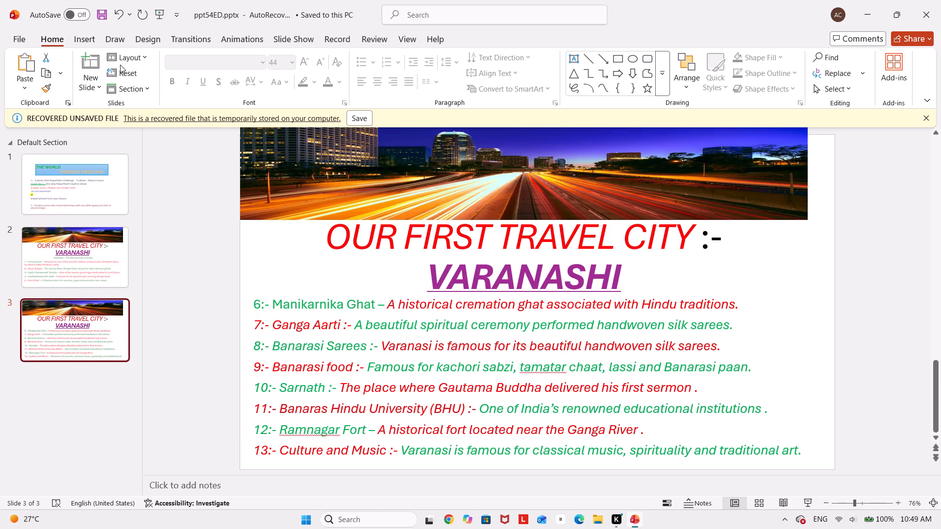
Add a new slide after slide 3 and start its title with "MOUNT KAILASH".
{"action": "left_click", "coordinate": [83, 62]}
{"action": "left_click", "coordinate": [356, 320]}
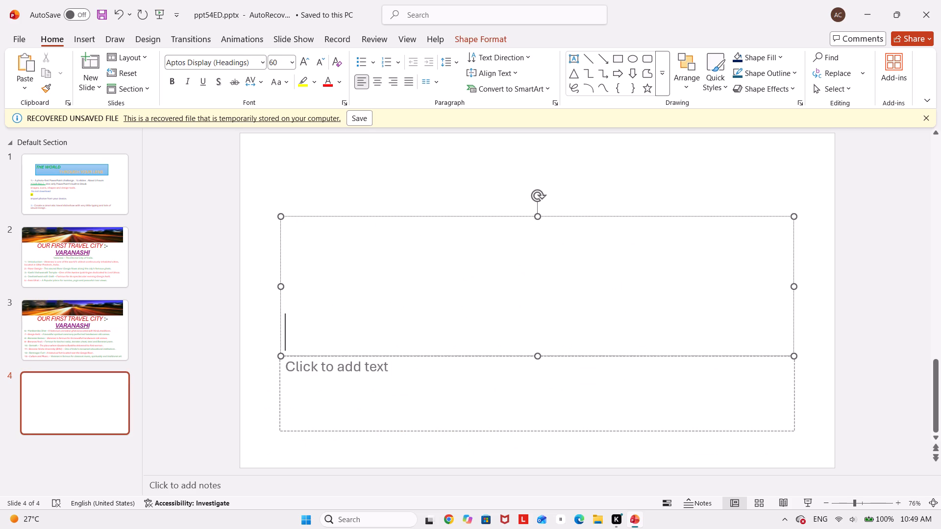
{"action": "type", "text": "MOU"}
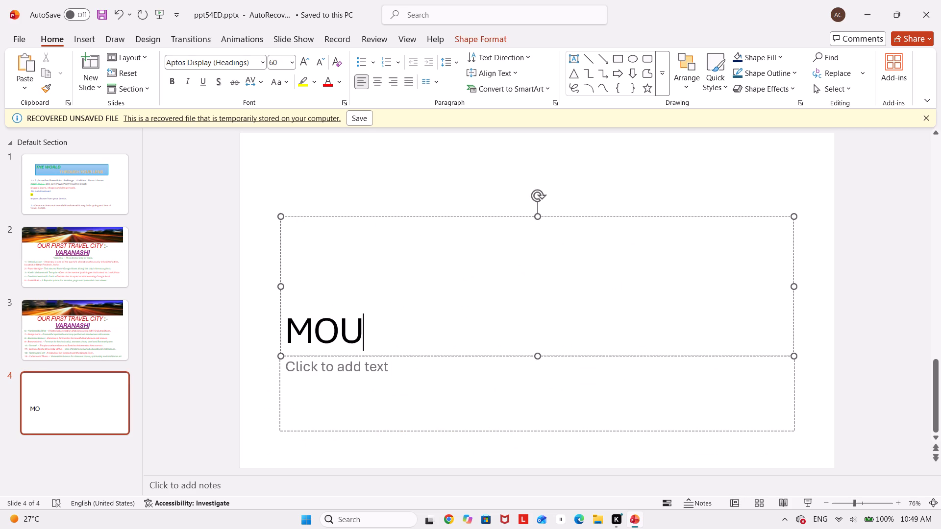
{"action": "type", "text": "NT"}
{"action": "key", "text": "space"}
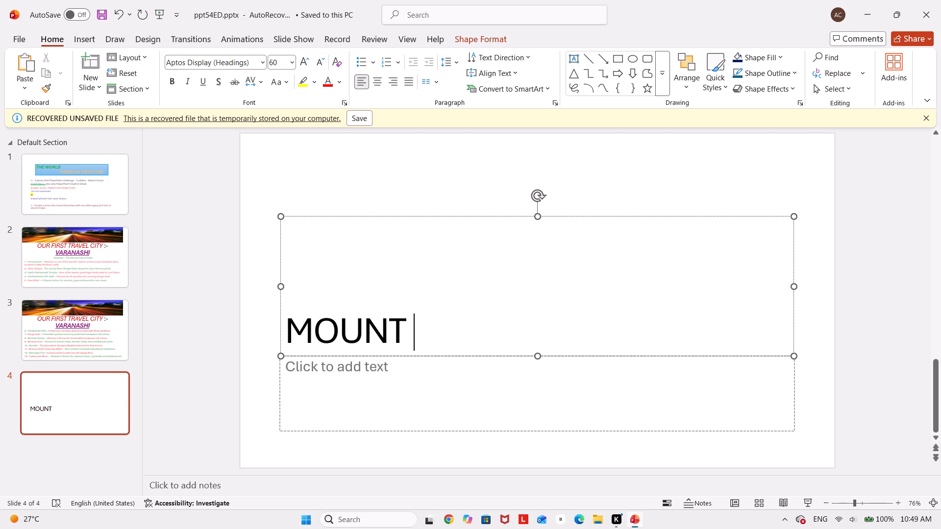
{"action": "type", "text": "KSAILASH"}
{"action": "key", "text": "shift+BackSpace"}
{"action": "key", "text": "shift+BackSpace"}
{"action": "key", "text": "shift+BackSpace"}
{"action": "key", "text": "shift+BackSpace"}
{"action": "key", "text": "shift+BackSpace"}
{"action": "key", "text": "shift+BackSpace"}
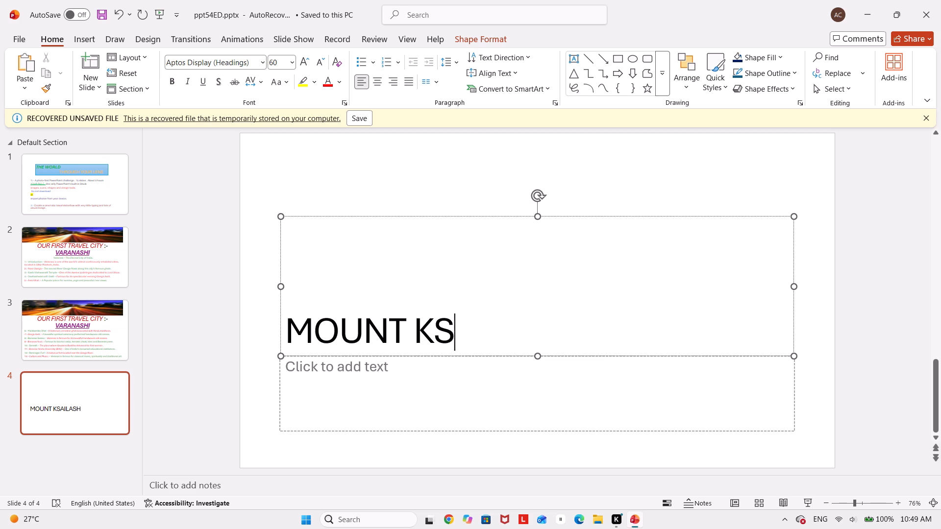
{"action": "key", "text": "shift+BackSpace"}
{"action": "type", "text": "AILASH"}
{"action": "key", "text": "shift+space"}
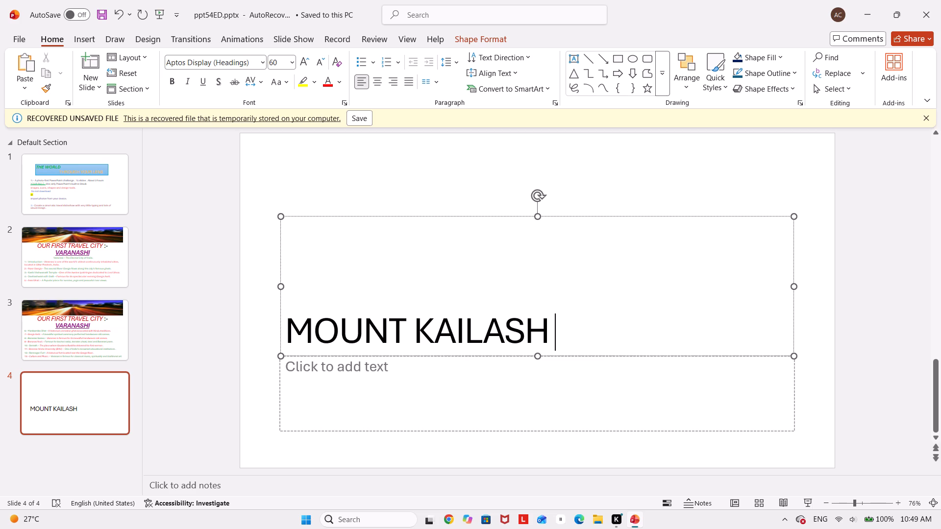
Continue the slide 4 title with ":- The Sacred Mountain of the Himalayas".
{"action": "type", "text": ":- THe"}
{"action": "key", "text": "space"}
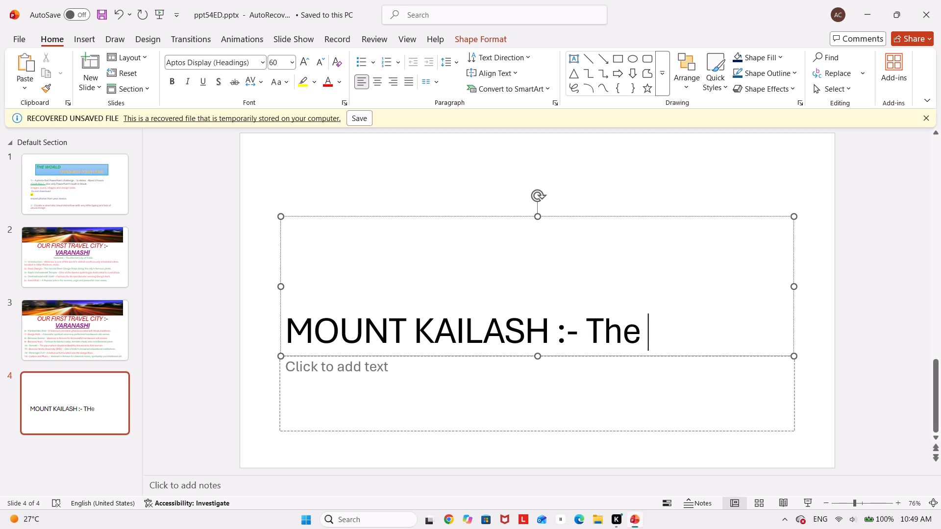
{"action": "key", "text": "shift+s"}
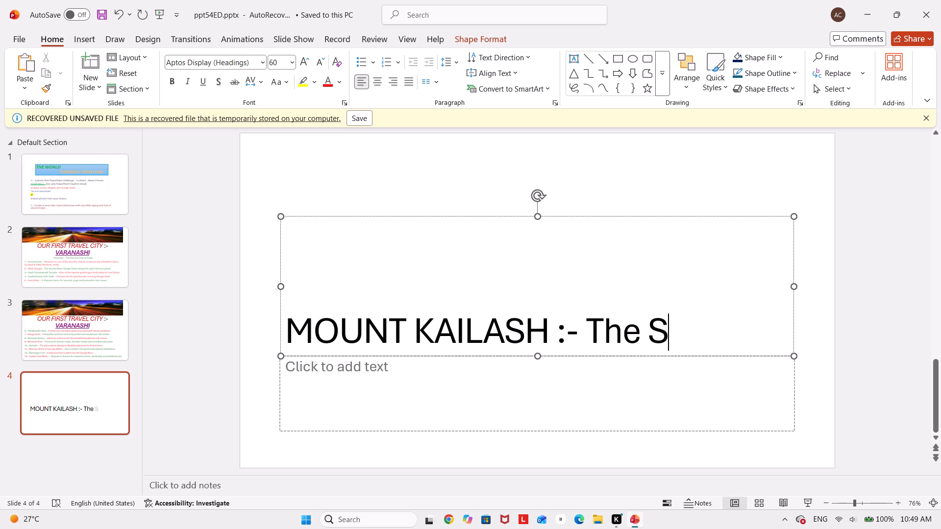
{"action": "type", "text": "ac"}
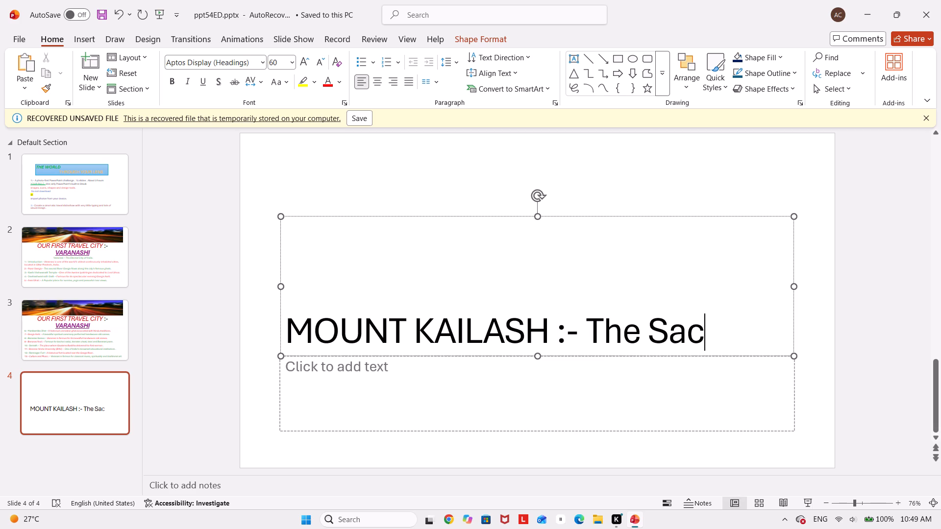
{"action": "type", "text": "red"}
{"action": "key", "text": "space"}
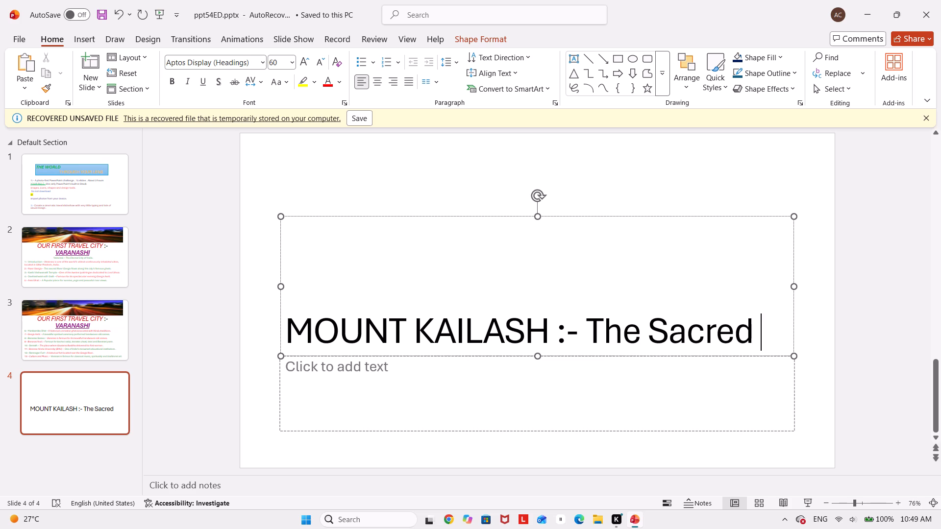
{"action": "type", "text": "Mountain"}
{"action": "key", "text": "space"}
{"action": "type", "text": "of"}
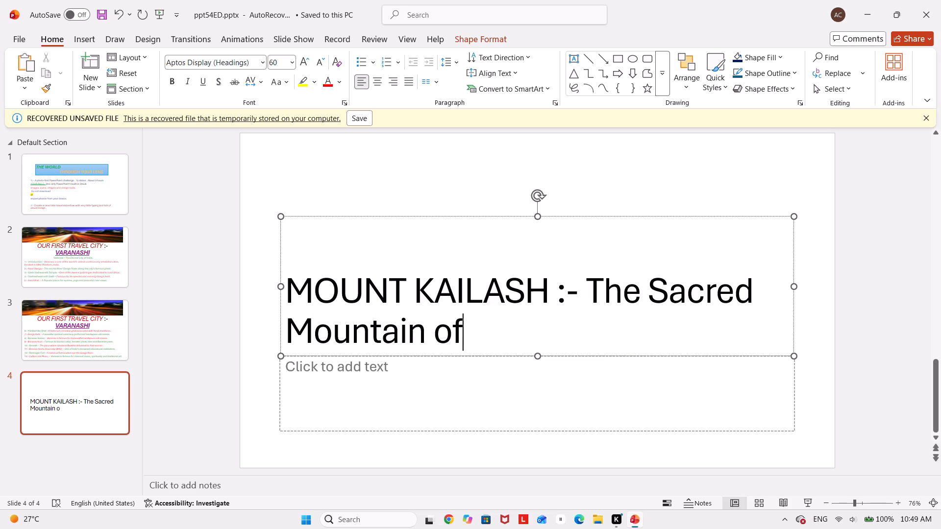
{"action": "key", "text": "space"}
{"action": "type", "text": "the Himalasyas"}
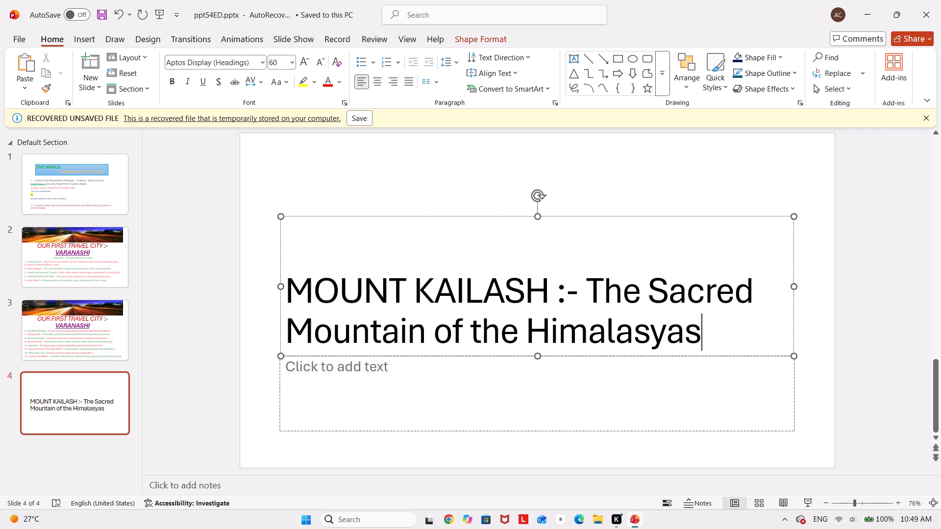
{"action": "key", "text": "BackSpace"}
{"action": "key", "text": "BackSpace"}
{"action": "key", "text": "BackSpace"}
{"action": "key", "text": "BackSpace"}
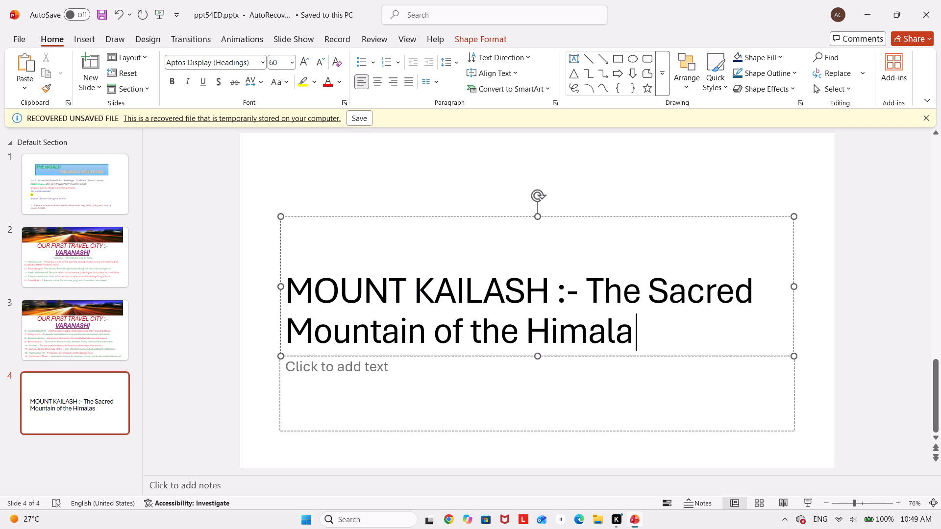
{"action": "type", "text": "yas"}
{"action": "key", "text": "space"}
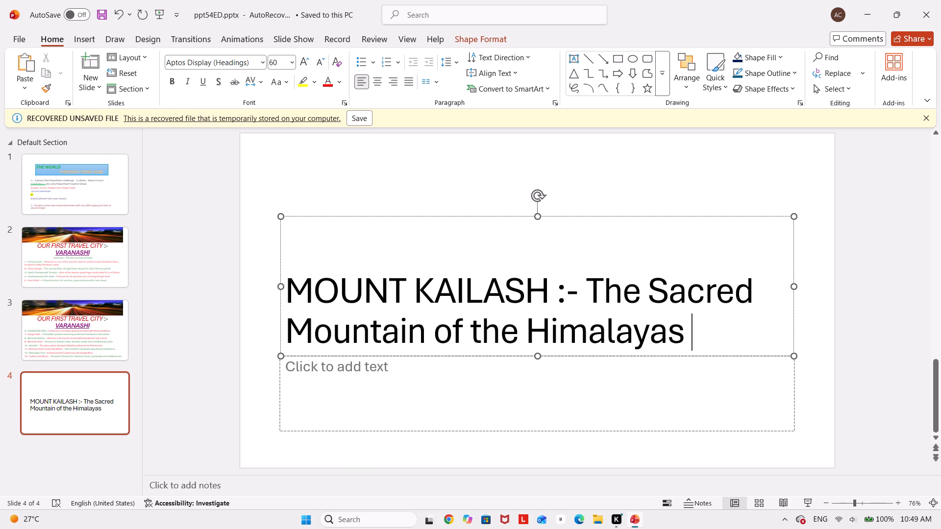
Colour the title words "The Sacred Mountain of the Himalayas" light blue.
{"action": "left_click_drag", "start_coordinate": [699, 350], "coordinate": [275, 325]}
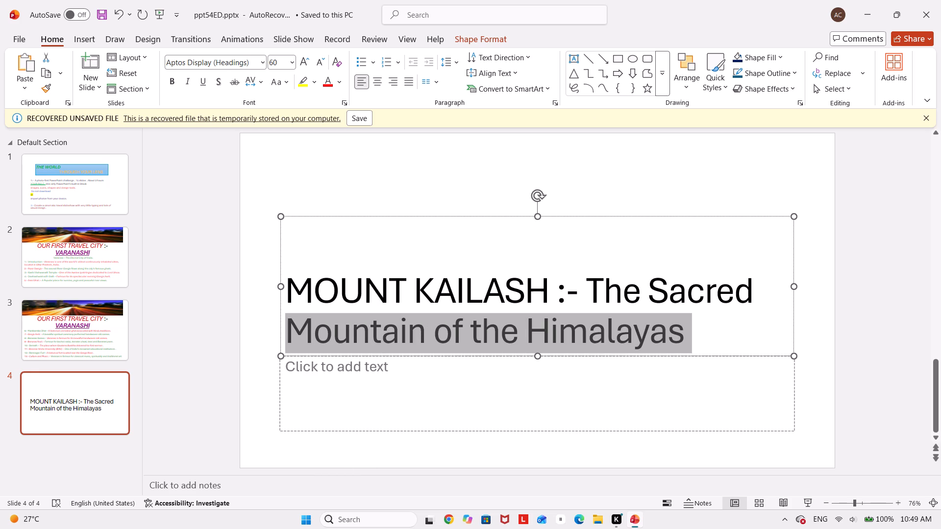
{"action": "left_click_drag", "start_coordinate": [275, 325], "coordinate": [591, 277]}
{"action": "right_click", "coordinate": [591, 277]}
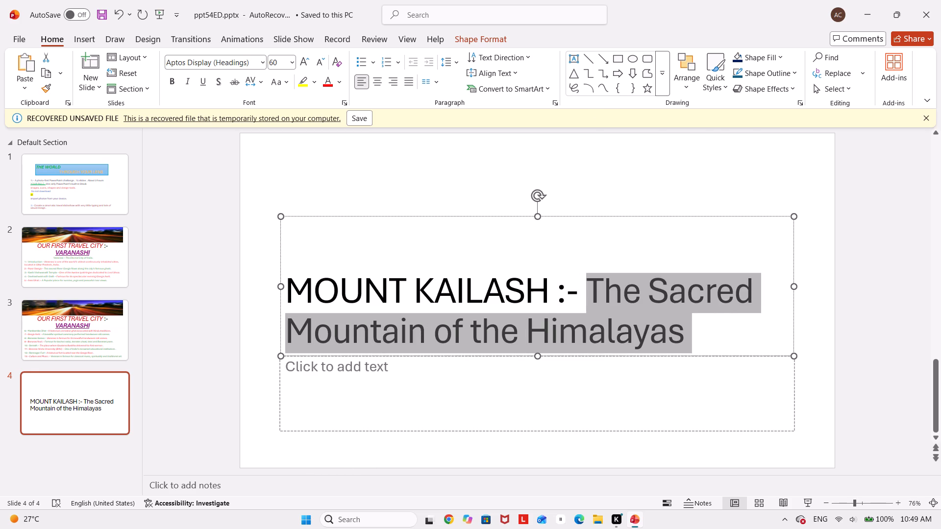
{"action": "left_click_drag", "start_coordinate": [591, 277], "coordinate": [730, 147]}
{"action": "left_click", "coordinate": [721, 151]}
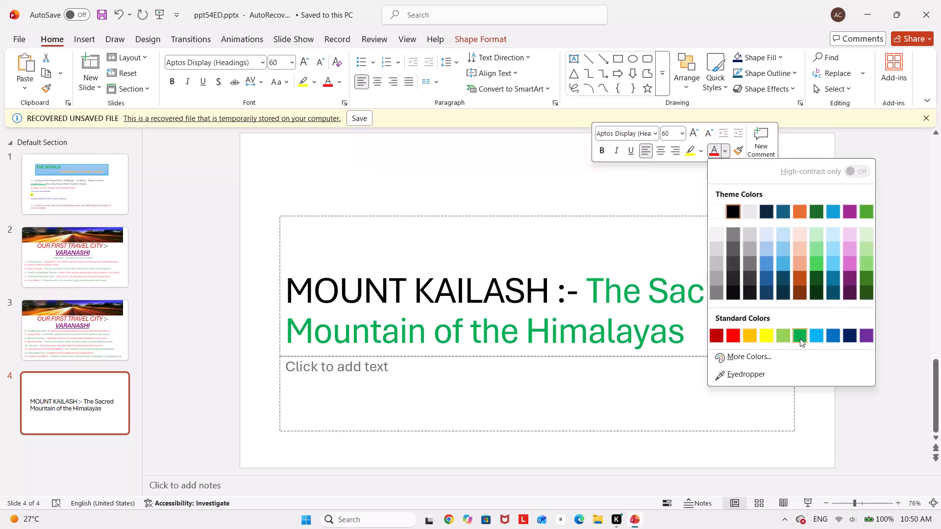
{"action": "left_click", "coordinate": [824, 340]}
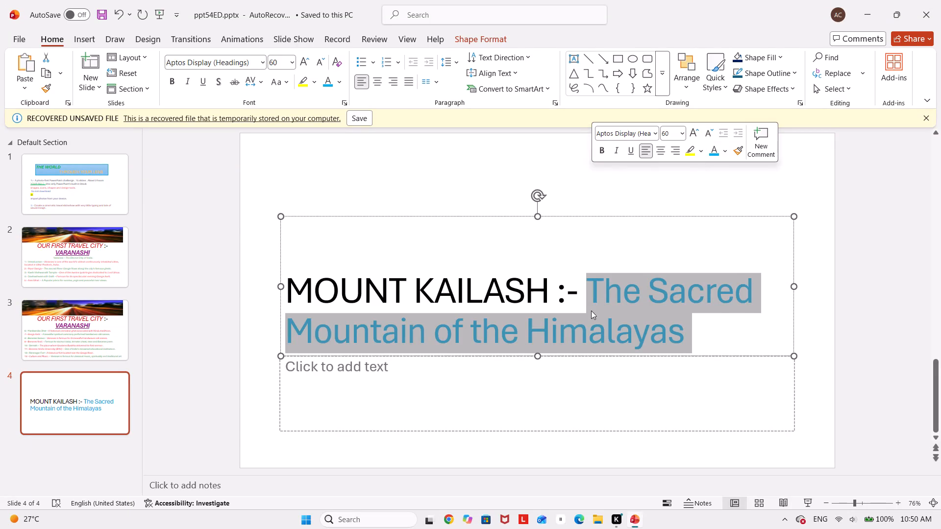
Colour the title words "MOUNT KAILASH :-" standard red.
{"action": "left_click", "coordinate": [581, 303]}
{"action": "left_click_drag", "start_coordinate": [581, 301], "coordinate": [374, 301]}
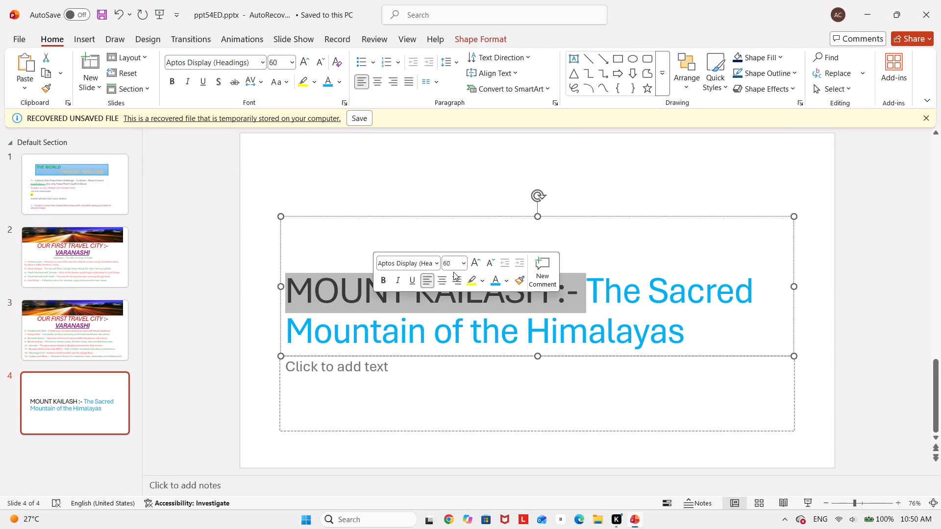
{"action": "left_click", "coordinate": [509, 278]}
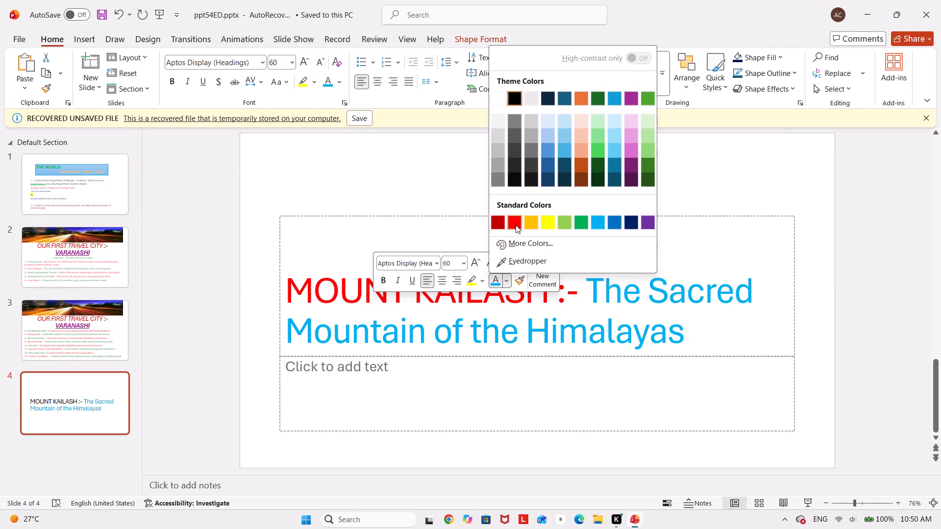
{"action": "left_click", "coordinate": [520, 224]}
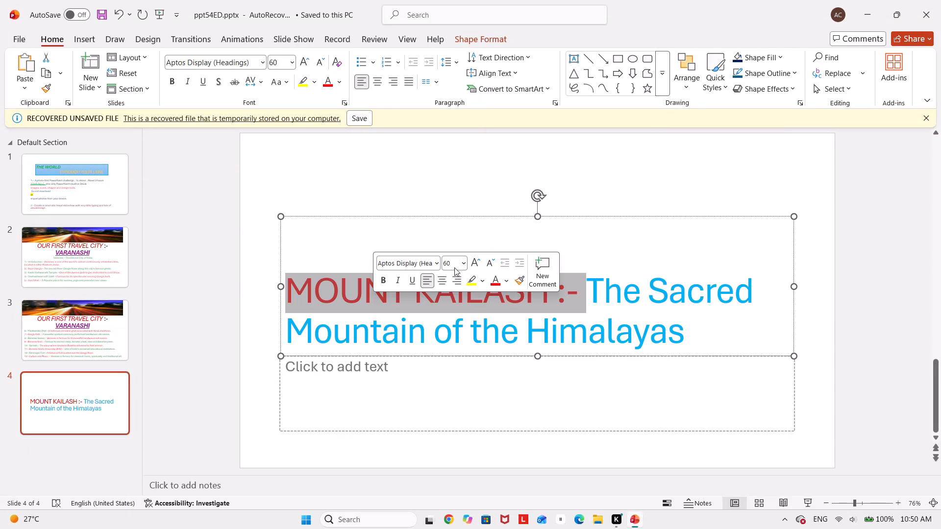
Set the font of "MOUNT KAILASH :-" to Arial Rounded MT Bold.
{"action": "left_click", "coordinate": [438, 265]}
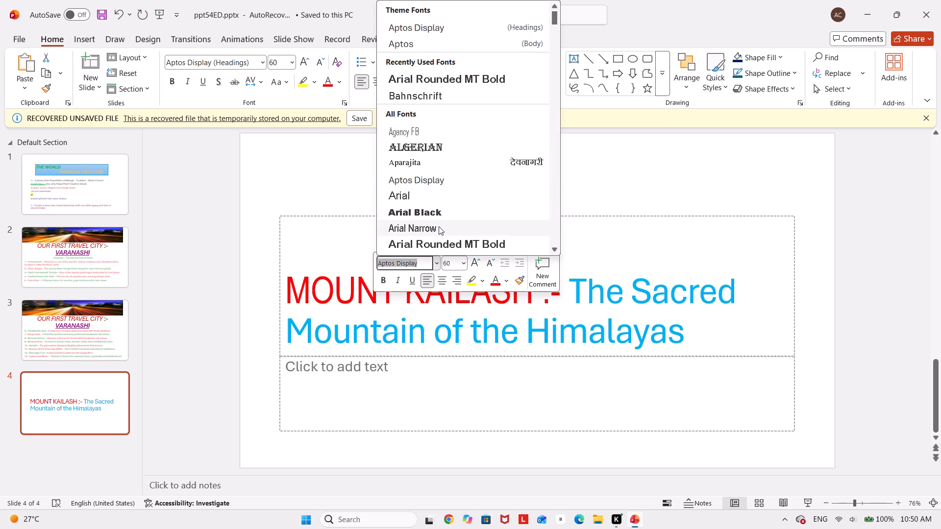
{"action": "left_click", "coordinate": [432, 245]}
{"action": "left_click", "coordinate": [532, 374]}
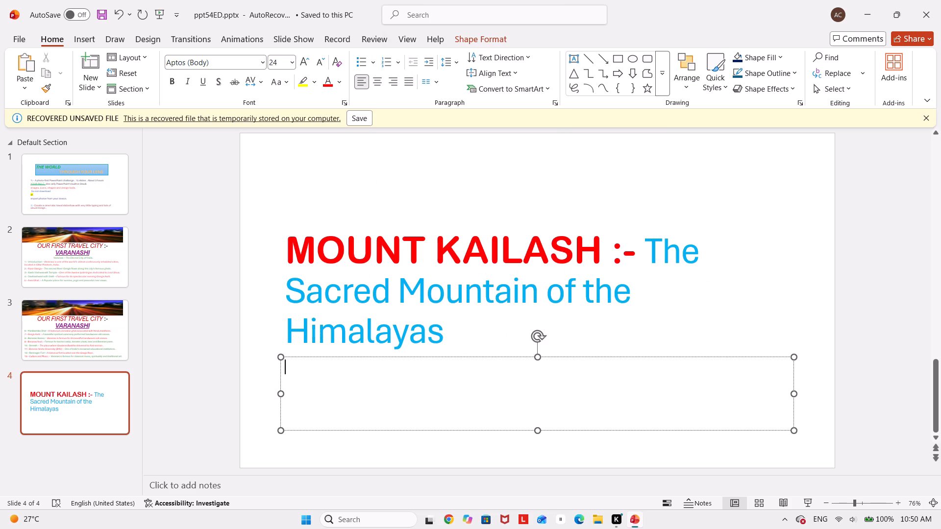
{"action": "left_click", "coordinate": [569, 330]}
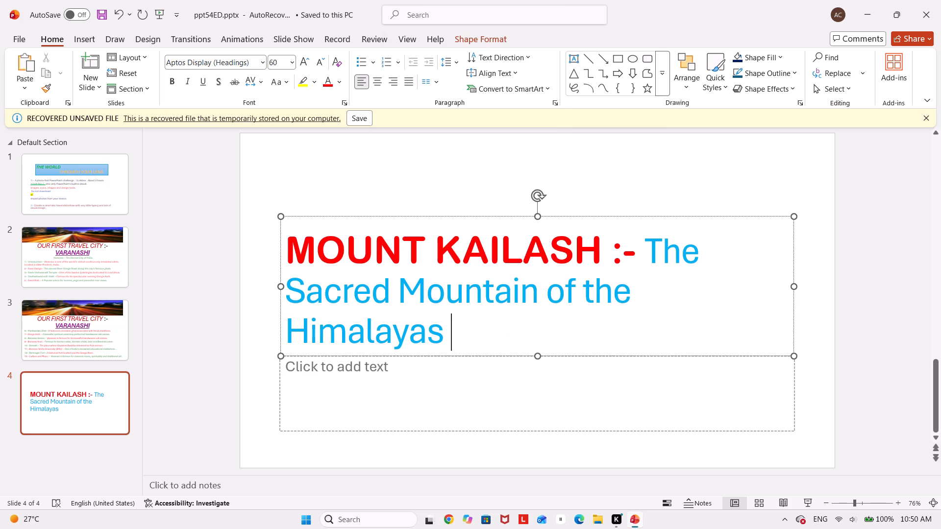
Move the slide 4 title box up to the top of the slide and shorten it so the title fits on two lines.
{"action": "left_click_drag", "start_coordinate": [545, 214], "coordinate": [536, 144]}
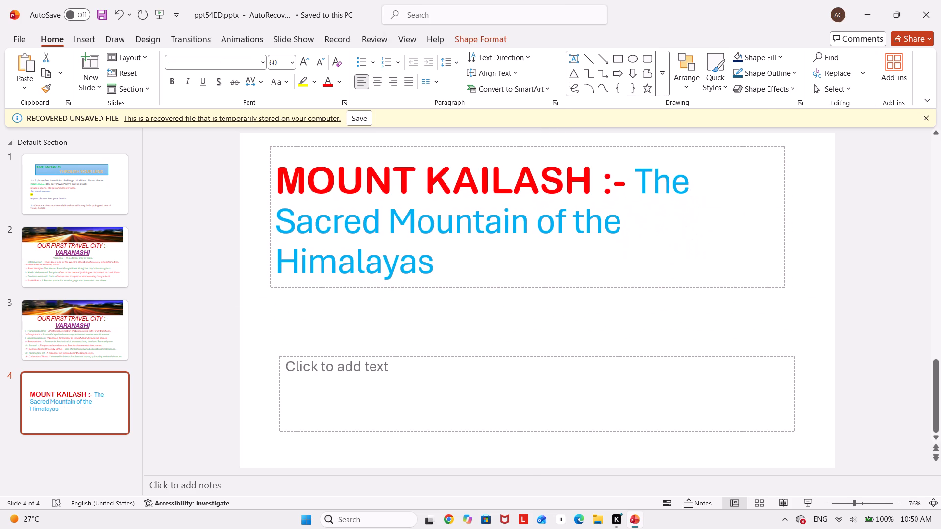
{"action": "left_click_drag", "start_coordinate": [536, 144], "coordinate": [544, 134]}
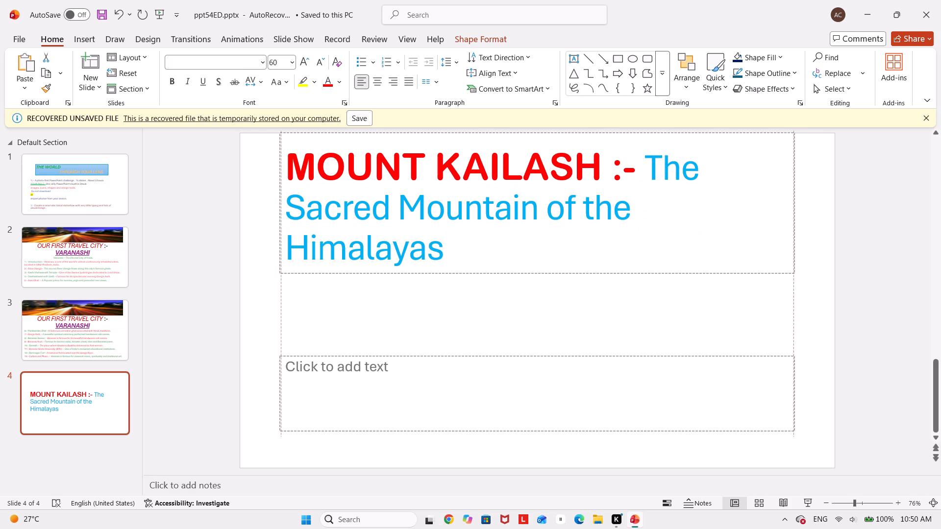
{"action": "left_click_drag", "start_coordinate": [544, 134], "coordinate": [533, 137]}
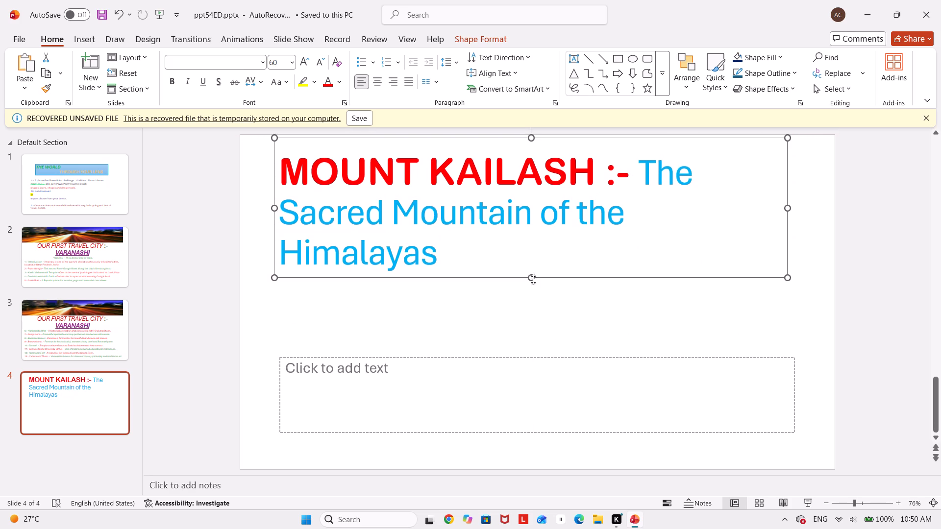
{"action": "left_click_drag", "start_coordinate": [534, 280], "coordinate": [523, 269]}
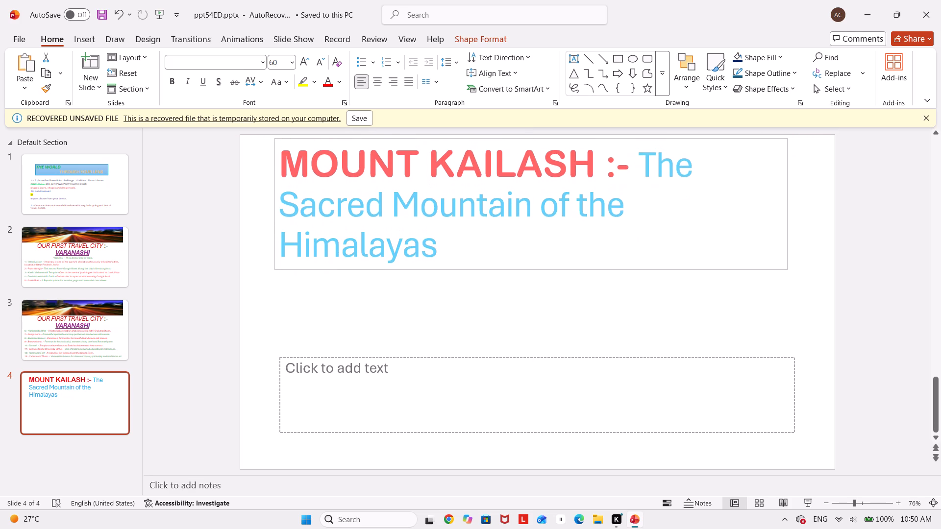
{"action": "left_click_drag", "start_coordinate": [523, 269], "coordinate": [514, 266]}
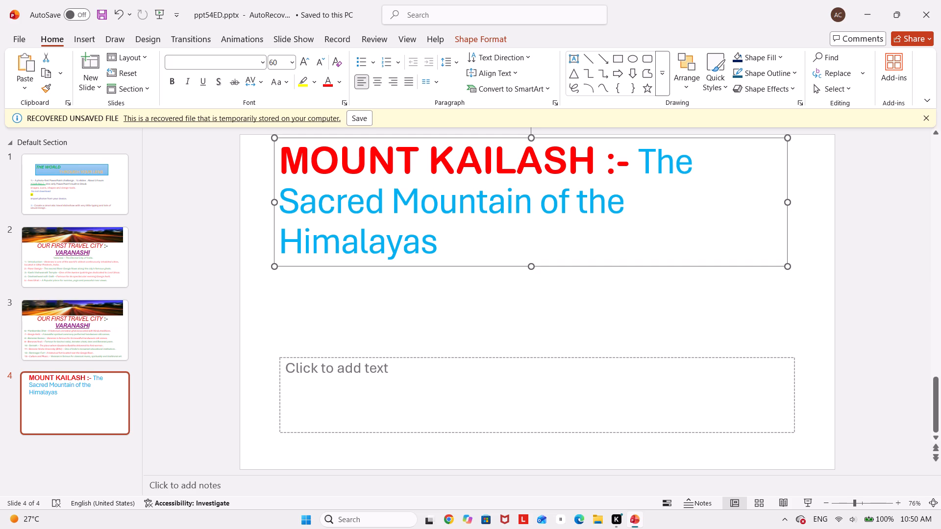
{"action": "left_click_drag", "start_coordinate": [531, 136], "coordinate": [529, 149]}
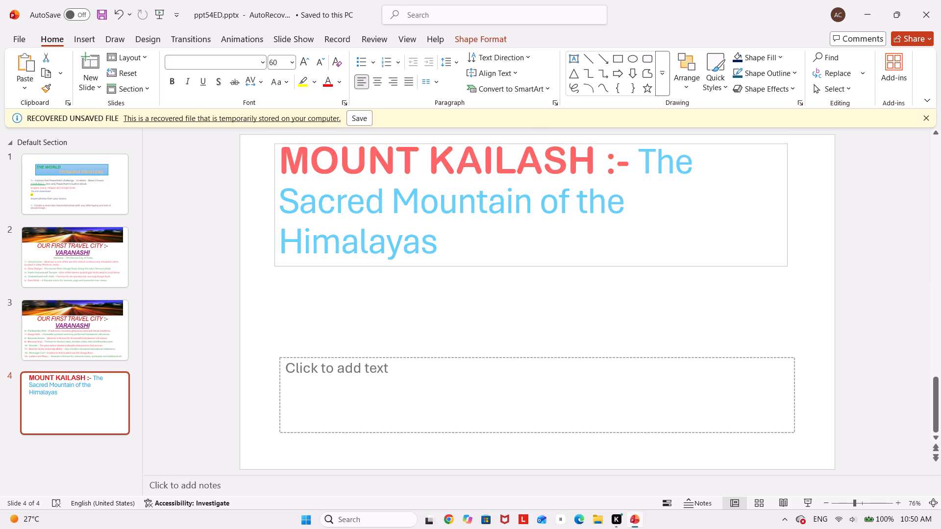
{"action": "left_click_drag", "start_coordinate": [529, 149], "coordinate": [525, 160]}
{"action": "left_click", "coordinate": [525, 160]}
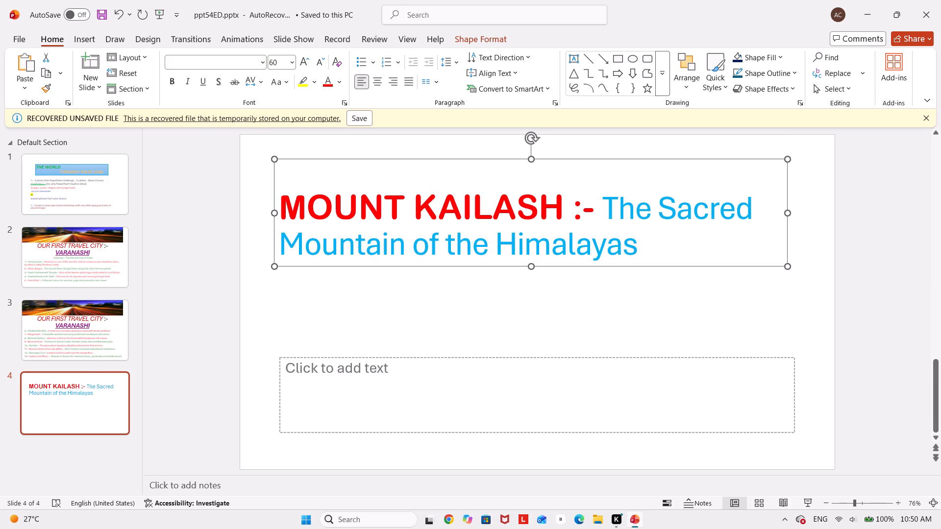
Move the shortened title box towards the slide's upper-left corner.
{"action": "left_click_drag", "start_coordinate": [536, 158], "coordinate": [516, 102]}
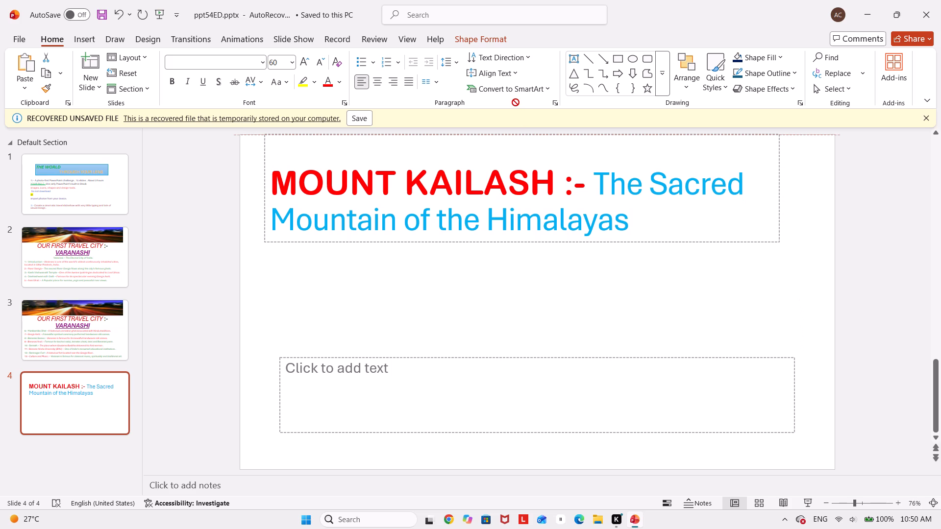
{"action": "left_click_drag", "start_coordinate": [516, 102], "coordinate": [501, 124]}
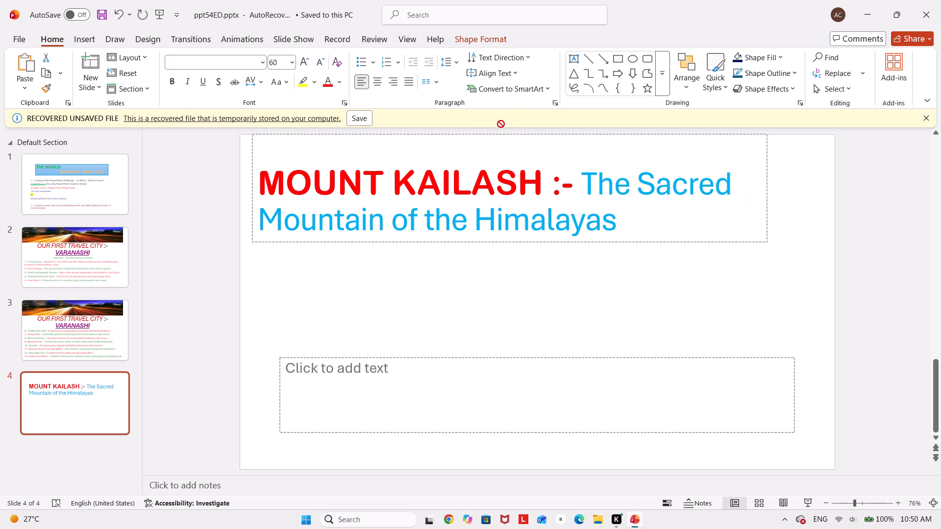
{"action": "left_click_drag", "start_coordinate": [501, 124], "coordinate": [491, 124]}
{"action": "left_click_drag", "start_coordinate": [521, 158], "coordinate": [497, 142]}
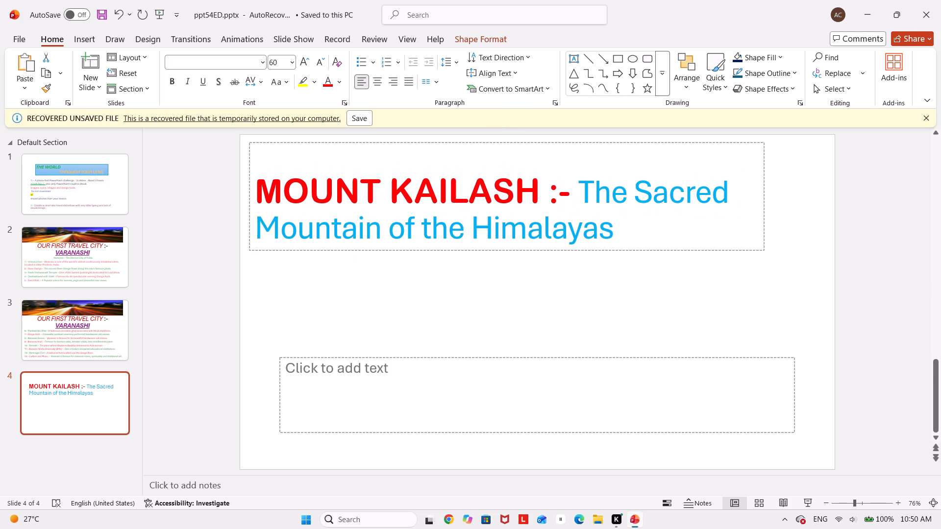
{"action": "left_click_drag", "start_coordinate": [497, 142], "coordinate": [498, 139]}
{"action": "left_click", "coordinate": [490, 275]}
Enlarge the empty text placeholder upward to just below the title and widen it to near the slide's left edge.
{"action": "left_click", "coordinate": [476, 379]}
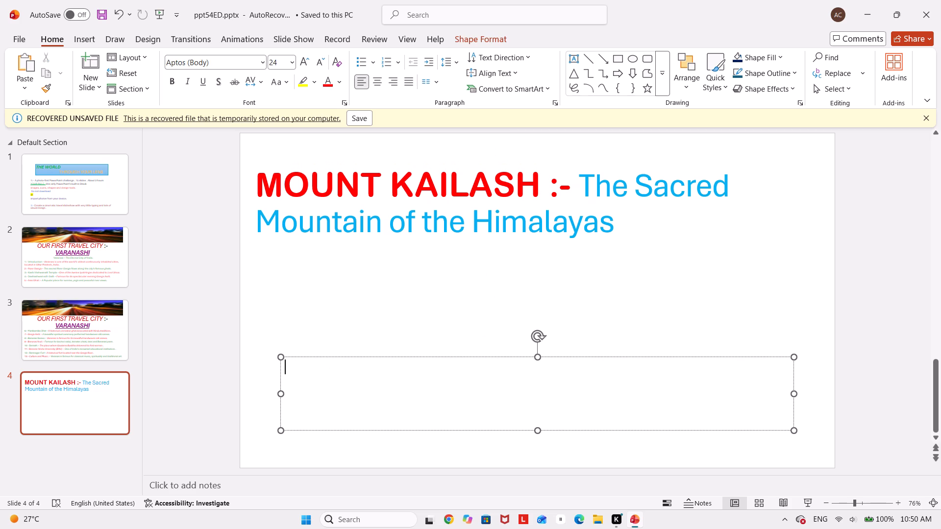
{"action": "left_click_drag", "start_coordinate": [538, 358], "coordinate": [469, 242]}
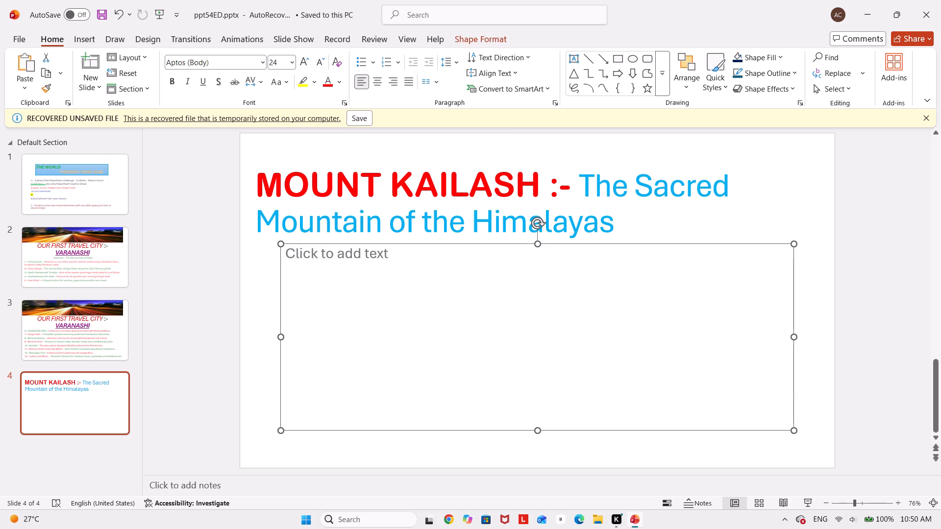
{"action": "left_click", "coordinate": [463, 354]}
{"action": "left_click_drag", "start_coordinate": [277, 337], "coordinate": [265, 337]}
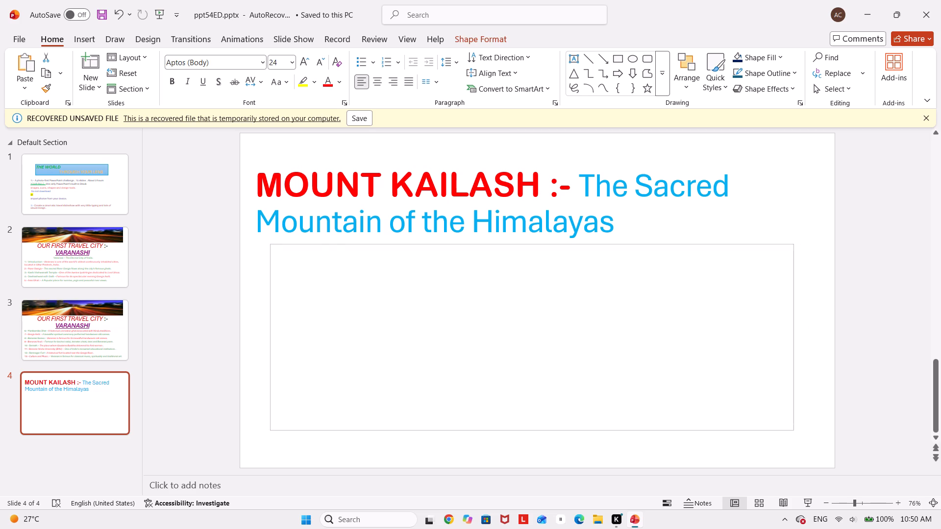
{"action": "left_click_drag", "start_coordinate": [265, 337], "coordinate": [248, 328]}
{"action": "left_click_drag", "start_coordinate": [262, 328], "coordinate": [268, 328]}
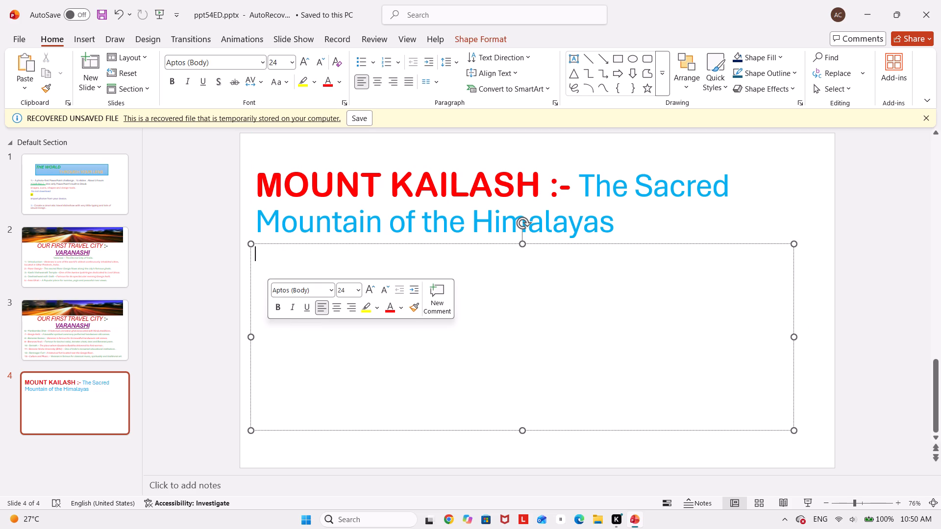
Enter the start of the first point in the text placeholder: "1:- Introduction – Mount kailash is a Scared mountain".
{"action": "left_click", "coordinate": [281, 266]}
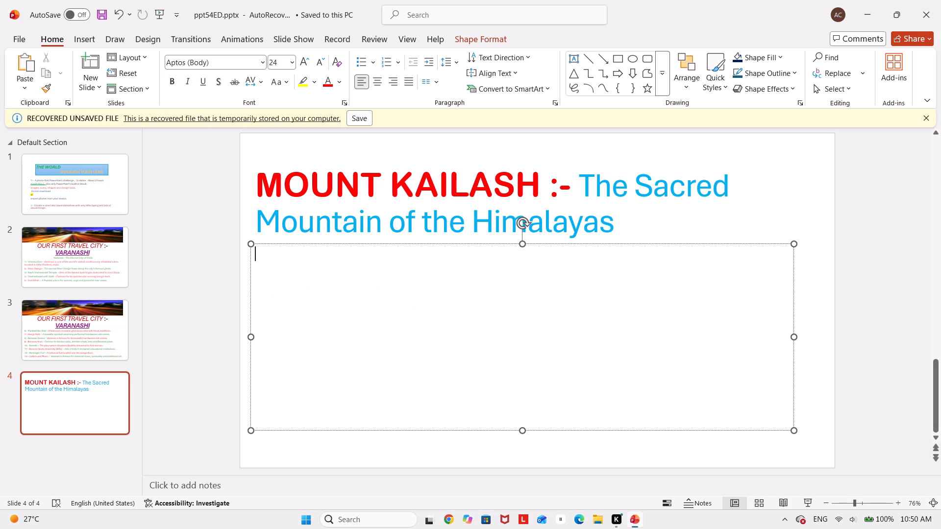
{"action": "key", "text": "shift+exclam"}
{"action": "key", "text": "BackSpace"}
{"action": "key", "text": "1"}
{"action": "type", "text": ":-"}
{"action": "key", "text": "space"}
{"action": "type", "text": "In"}
{"action": "type", "text": "troduction - Mount"}
{"action": "key", "text": "space"}
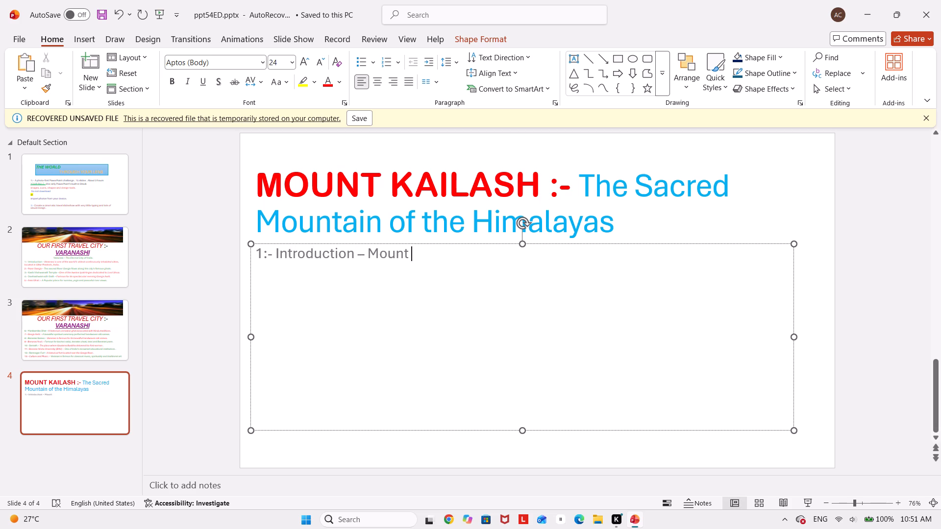
{"action": "type", "text": "kailash is a"}
{"action": "key", "text": "space"}
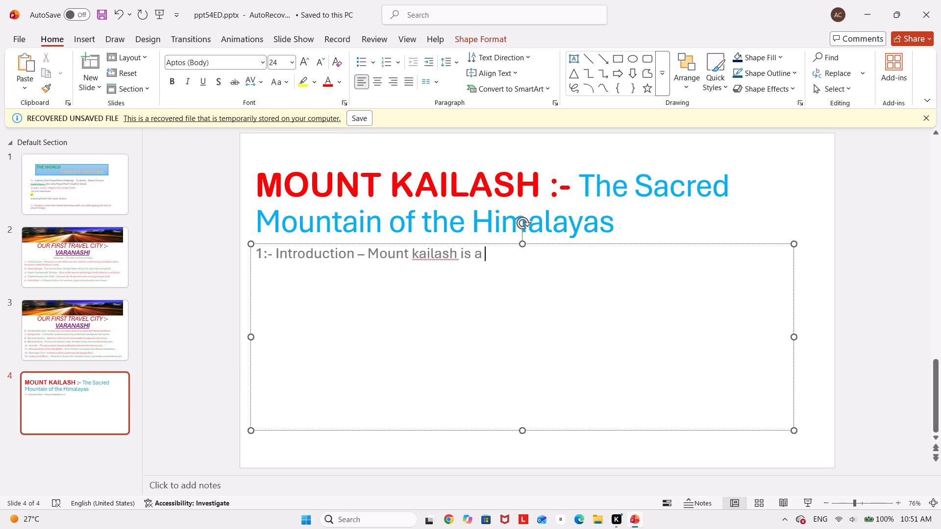
{"action": "type", "text": "Sca"}
{"action": "type", "text": "red"}
{"action": "key", "text": "space"}
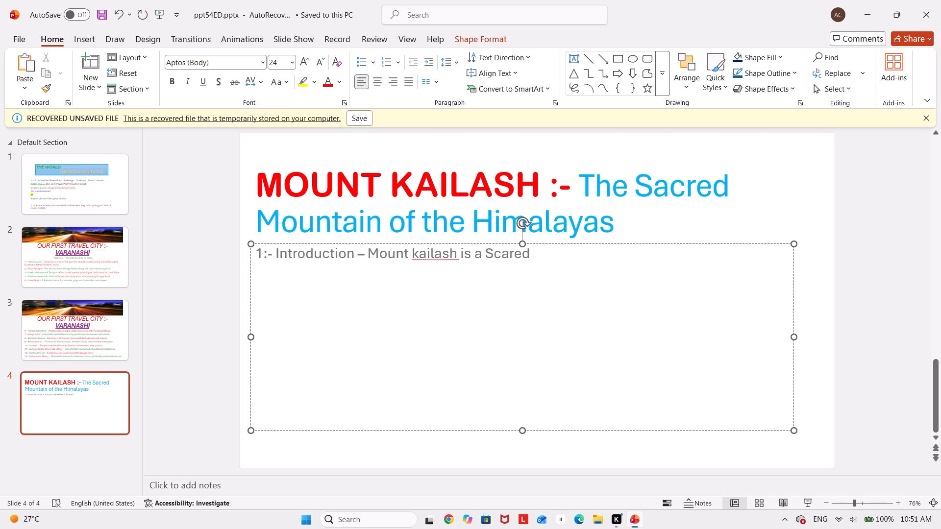
{"action": "key", "text": "space"}
{"action": "key", "text": "BackSpace"}
{"action": "type", "text": "mountain"}
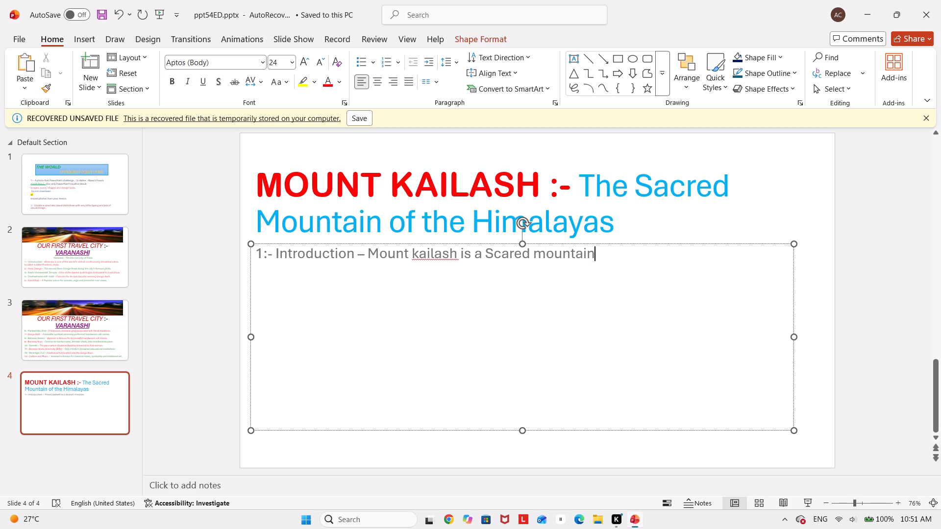
{"action": "key", "text": "space"}
Complete the first point's sentence with the text "Located in the Tibet Autonomous Region of China .".
{"action": "type", "text": "Located"}
{"action": "key", "text": "space"}
{"action": "type", "text": "in the"}
{"action": "key", "text": "space"}
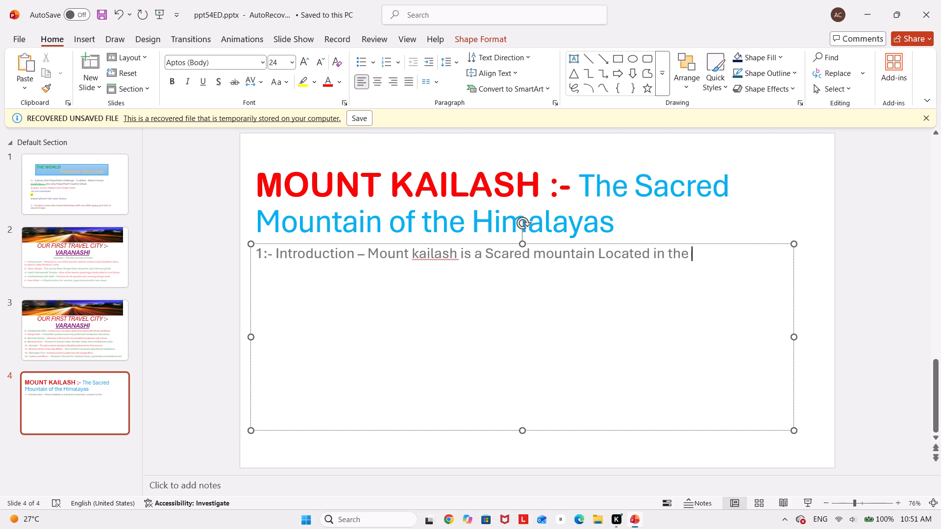
{"action": "type", "text": "Tibae"}
{"action": "key", "text": "r"}
{"action": "key", "text": "BackSpace"}
{"action": "key", "text": "BackSpace"}
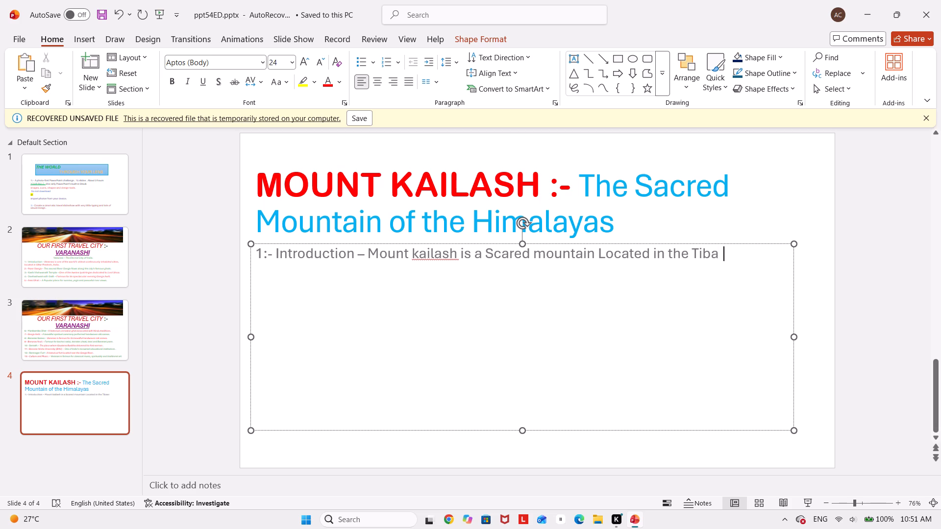
{"action": "key", "text": "BackSpace"}
{"action": "type", "text": "et"}
{"action": "key", "text": "space"}
{"action": "key", "text": "shift+a"}
{"action": "type", "text": "uto"}
{"action": "type", "text": "nom"}
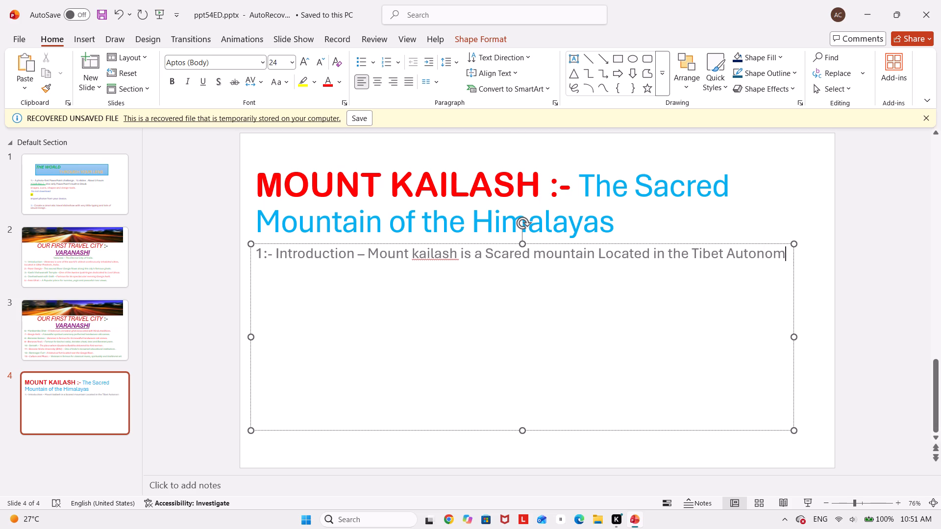
{"action": "type", "text": "ous"}
{"action": "key", "text": "space"}
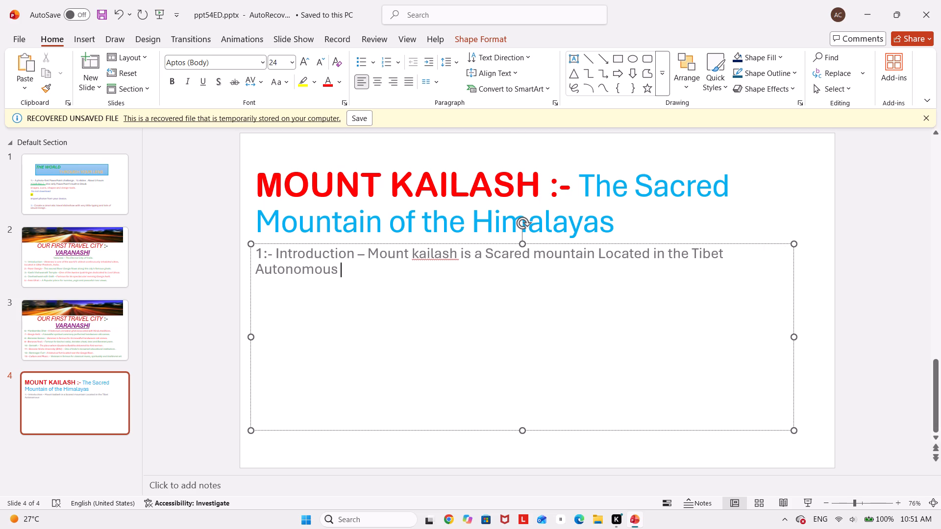
{"action": "type", "text": "Reg"}
{"action": "type", "text": "ion"}
{"action": "key", "text": "space"}
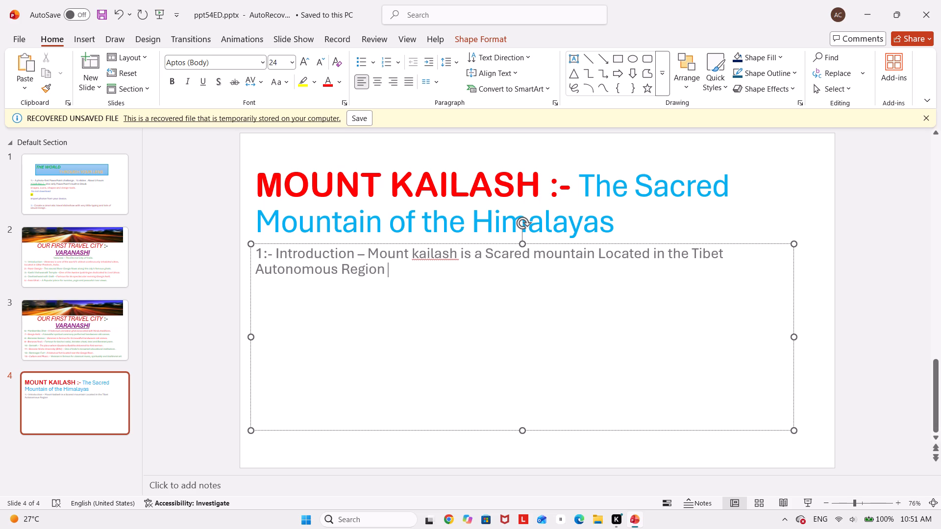
{"action": "type", "text": "of"}
{"action": "key", "text": "space"}
{"action": "type", "text": "Chuina"}
{"action": "key", "text": "BackSpace"}
{"action": "key", "text": "BackSpace"}
{"action": "key", "text": "BackSpace"}
{"action": "key", "text": "BackSpace"}
{"action": "type", "text": "ina"}
{"action": "key", "text": "space"}
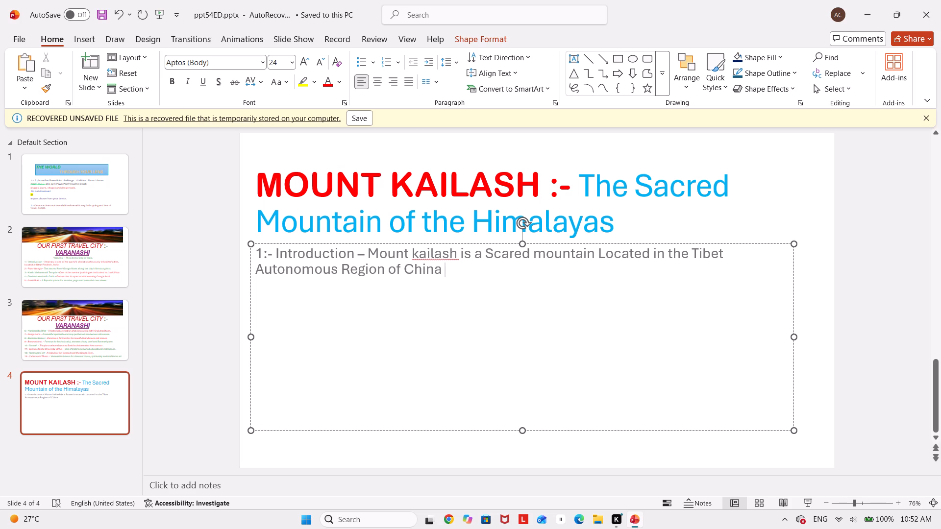
{"action": "key", "text": "period"}
Capitalize the first letter of "kailash" in the first point so it reads "Kailash".
{"action": "key", "text": "Up"}
{"action": "key", "text": "Left"}
{"action": "key", "text": "Left"}
{"action": "key", "text": "Left"}
{"action": "key", "text": "Left"}
{"action": "key", "text": "Left"}
{"action": "key", "text": "BackSpace"}
{"action": "key", "text": "shift+k"}
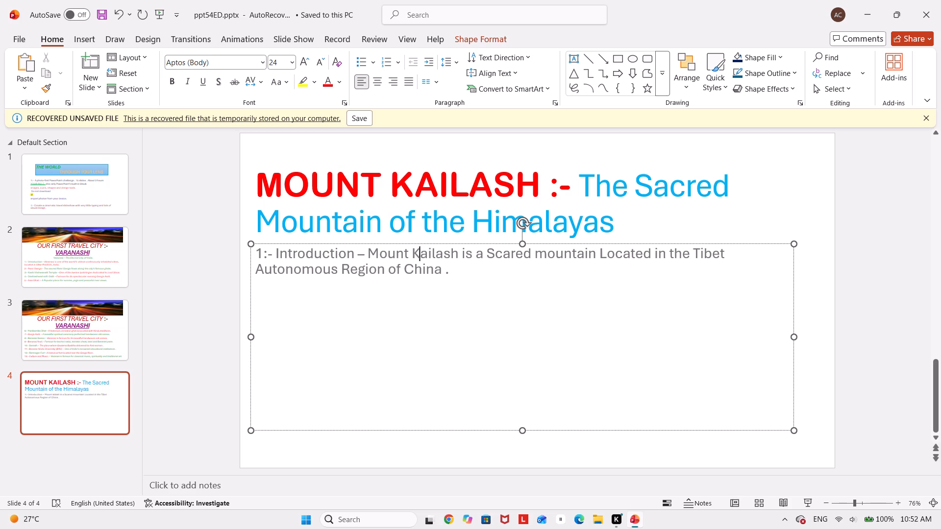
{"action": "left_click", "coordinate": [544, 276]}
Format the "1:- Introduction" label in the standard purple colour with bold italic style.
{"action": "left_click_drag", "start_coordinate": [365, 257], "coordinate": [357, 257]}
{"action": "left_click_drag", "start_coordinate": [357, 257], "coordinate": [254, 255]}
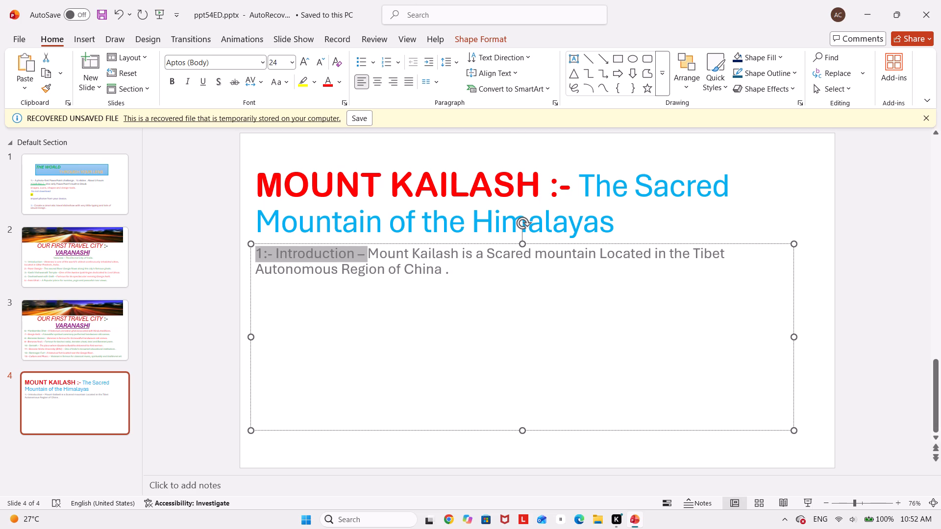
{"action": "left_click_drag", "start_coordinate": [254, 255], "coordinate": [267, 254]}
{"action": "left_click", "coordinate": [255, 256]}
{"action": "left_click_drag", "start_coordinate": [255, 256], "coordinate": [260, 256]}
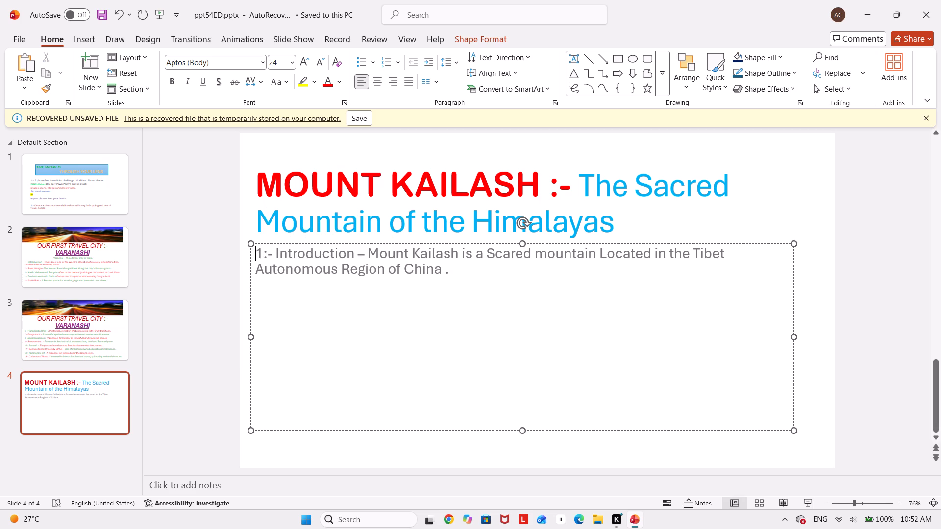
{"action": "left_click_drag", "start_coordinate": [260, 256], "coordinate": [345, 259]}
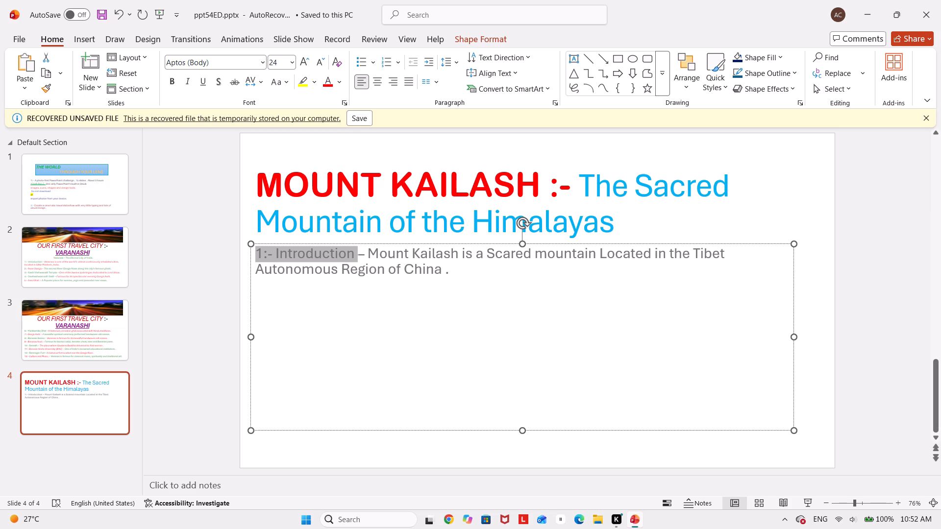
{"action": "left_click_drag", "start_coordinate": [345, 259], "coordinate": [475, 152]}
{"action": "right_click", "coordinate": [345, 259]}
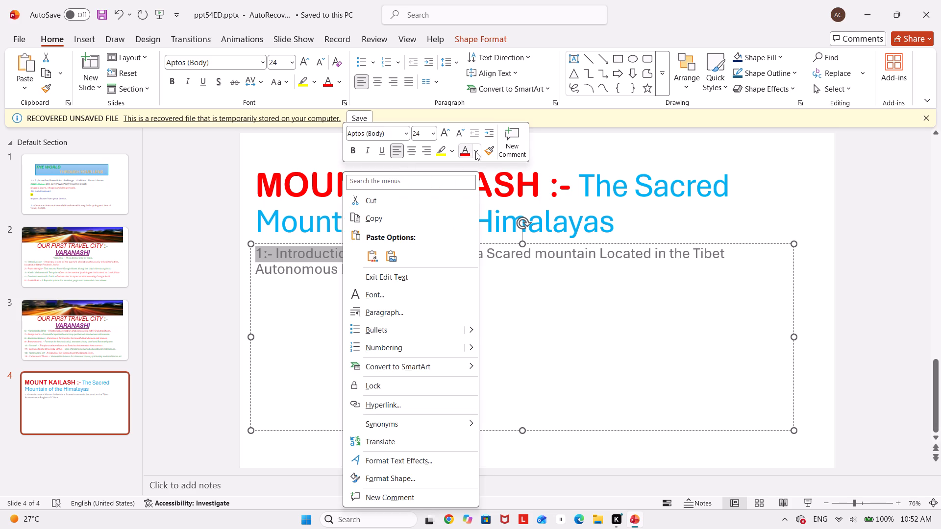
{"action": "left_click", "coordinate": [475, 152]}
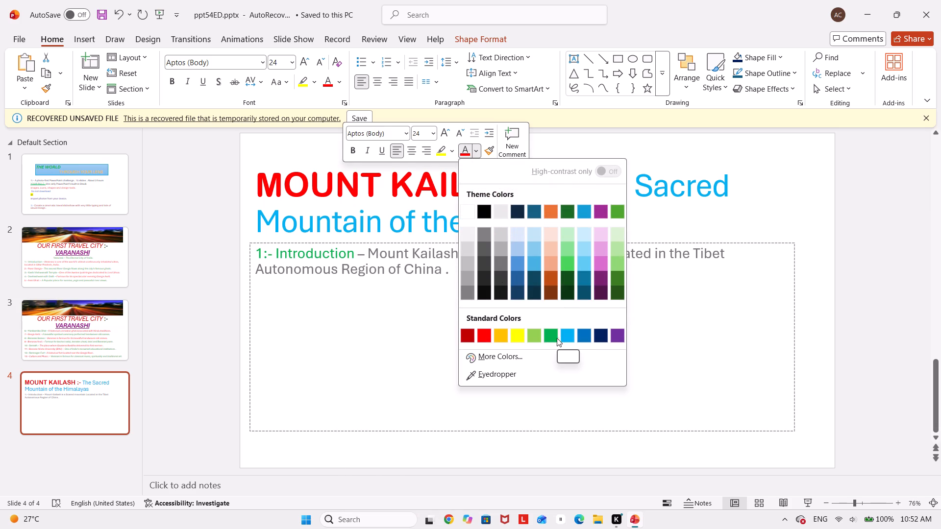
{"action": "left_click", "coordinate": [616, 338]}
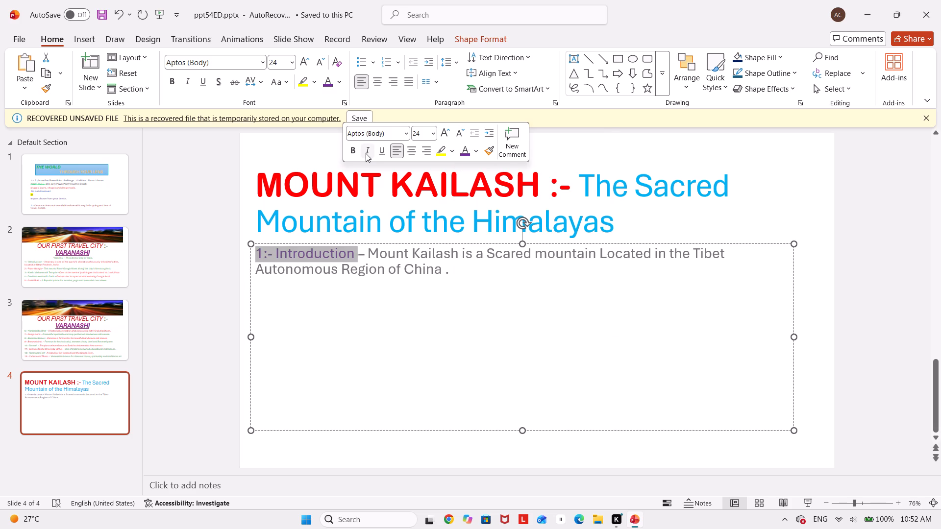
{"action": "left_click_drag", "start_coordinate": [366, 153], "coordinate": [370, 154]}
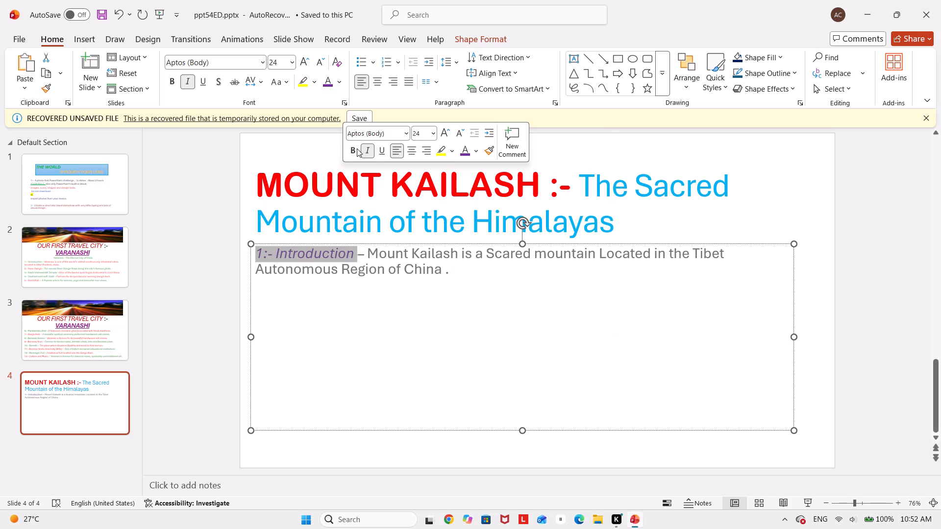
{"action": "left_click", "coordinate": [355, 148]}
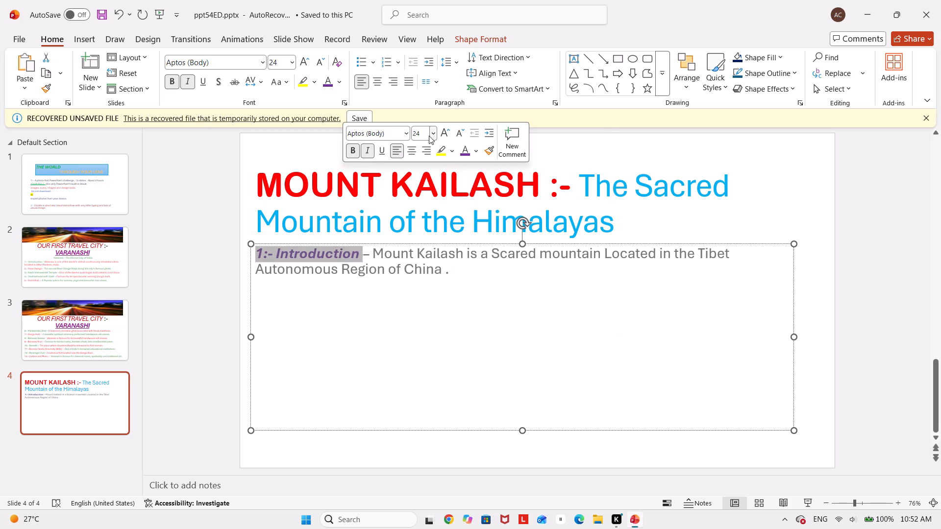
Set the "1:- Introduction" label to size 32 in the Arial Black font.
{"action": "left_click_drag", "start_coordinate": [441, 138], "coordinate": [446, 138]}
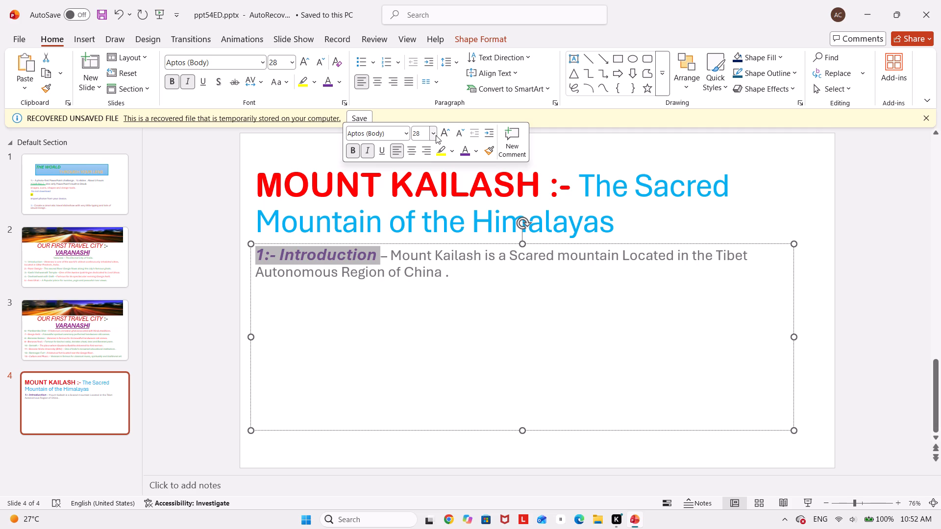
{"action": "left_click", "coordinate": [429, 135]}
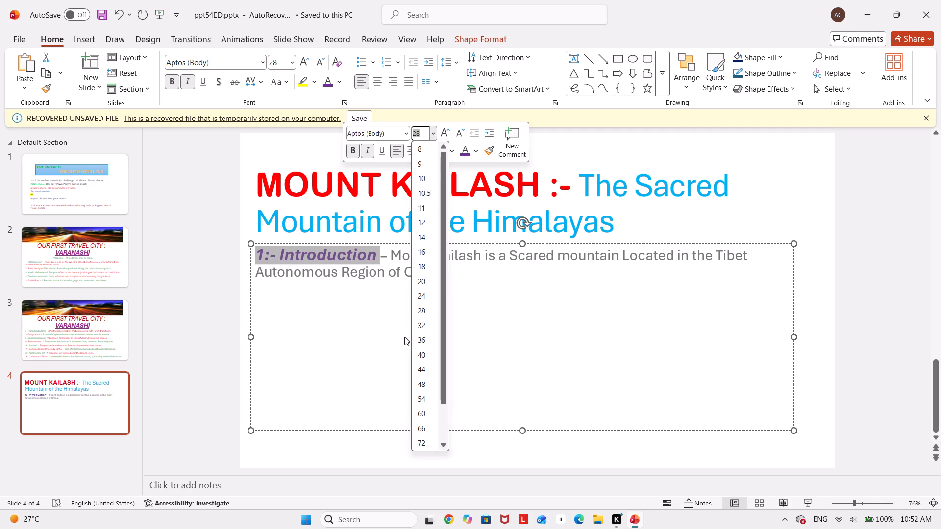
{"action": "left_click", "coordinate": [421, 324]}
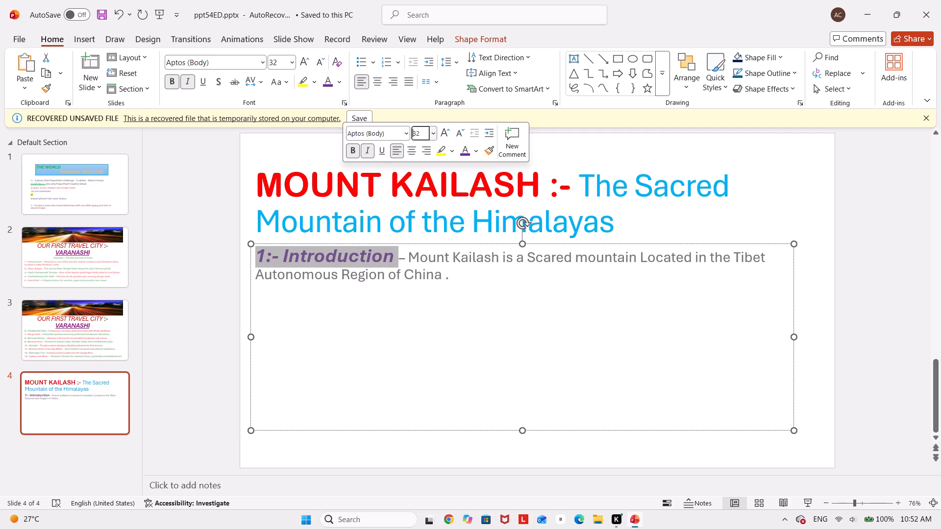
{"action": "left_click", "coordinate": [408, 130]}
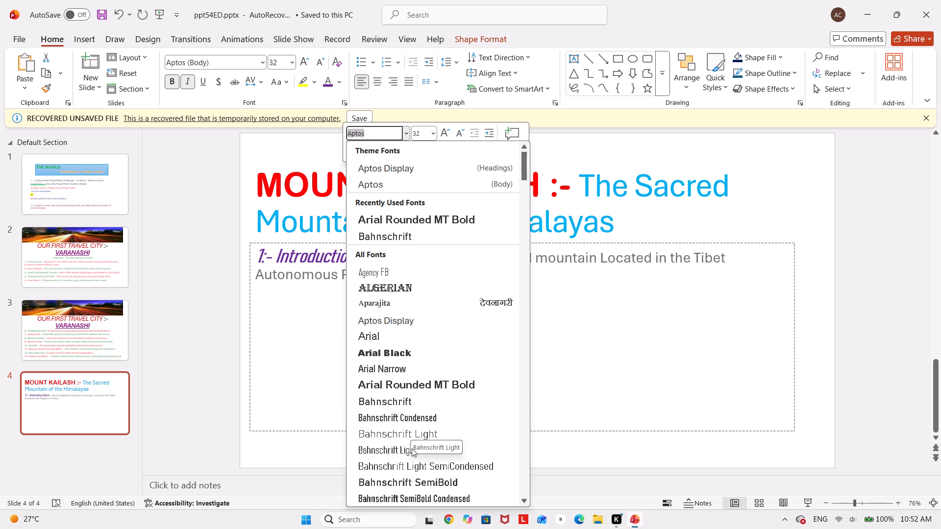
{"action": "left_click", "coordinate": [388, 355]}
{"action": "left_click", "coordinate": [393, 308]}
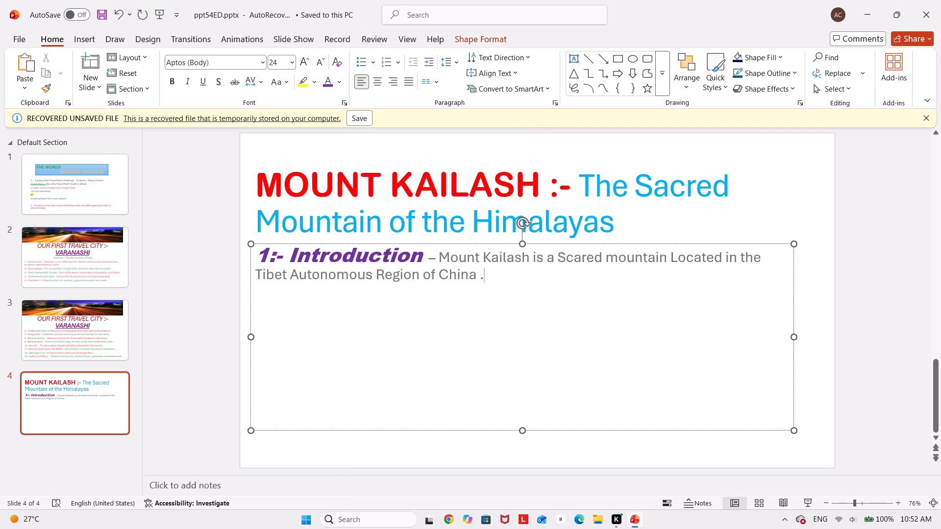
Format the sentence after the "1:- Introduction" label in italic, the standard green colour and the Bahnschrift font.
{"action": "left_click_drag", "start_coordinate": [508, 287], "coordinate": [440, 259]}
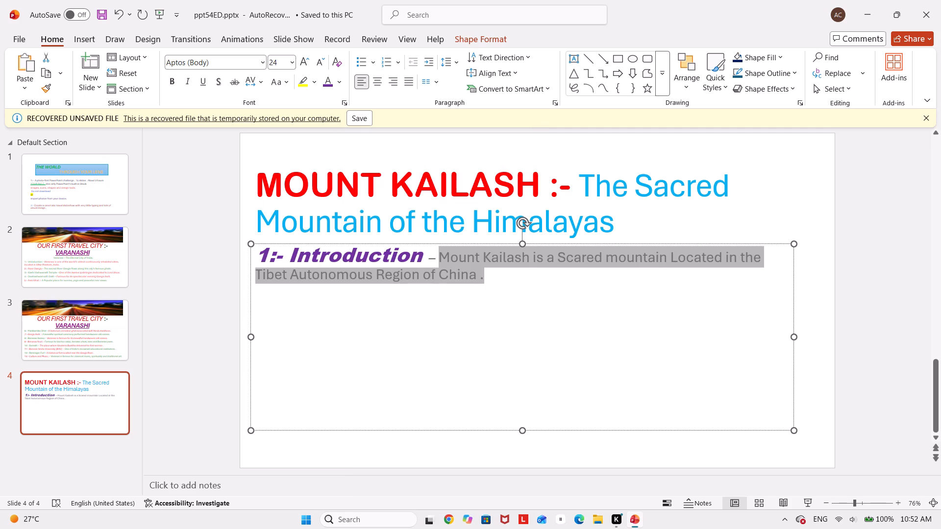
{"action": "left_click_drag", "start_coordinate": [440, 259], "coordinate": [447, 259]}
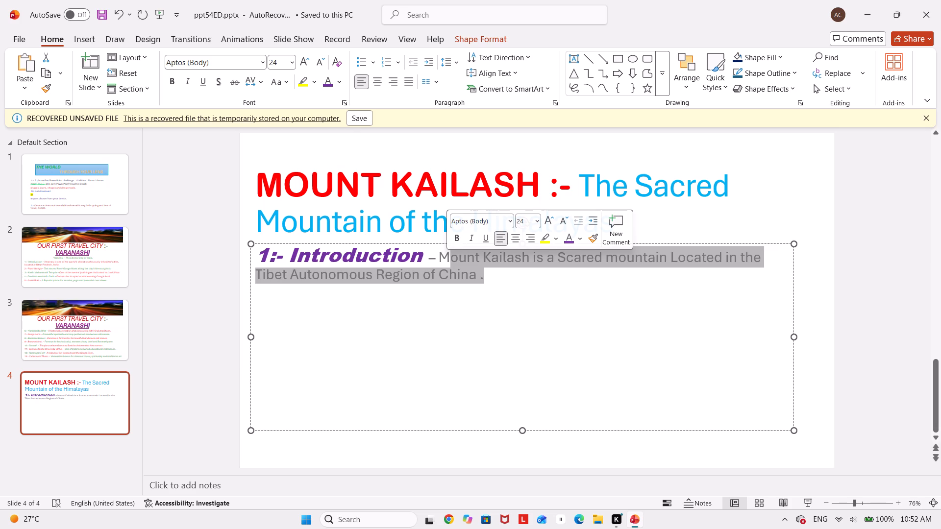
{"action": "left_click", "coordinate": [438, 259]}
{"action": "left_click_drag", "start_coordinate": [438, 259], "coordinate": [730, 267]}
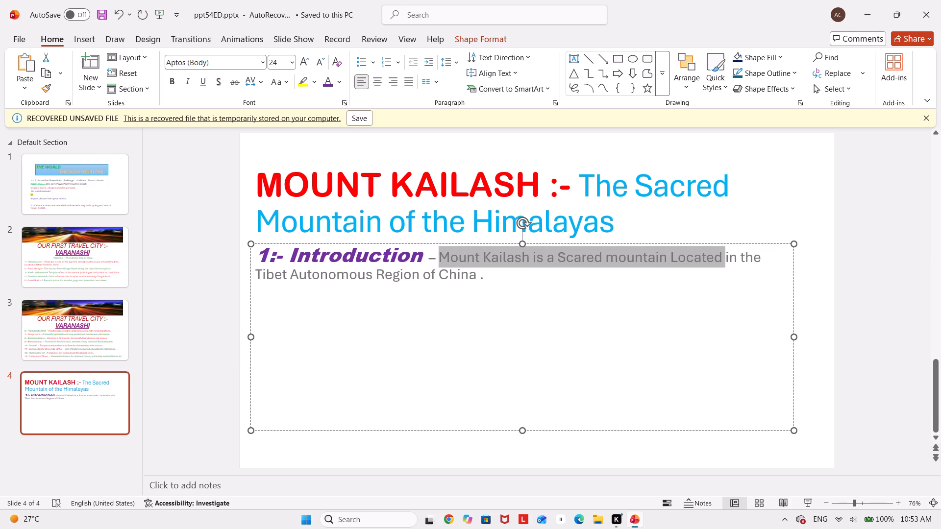
{"action": "left_click_drag", "start_coordinate": [730, 267], "coordinate": [709, 165]}
{"action": "right_click", "coordinate": [690, 298]}
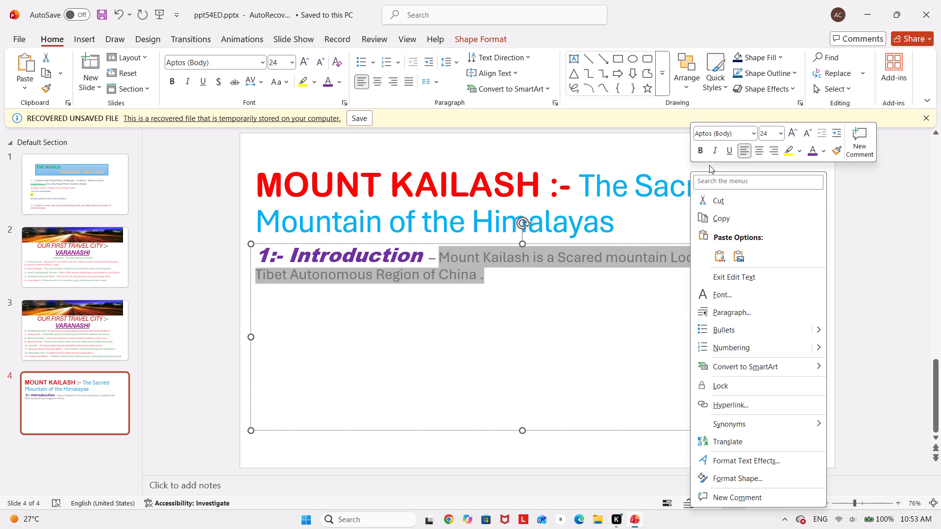
{"action": "left_click_drag", "start_coordinate": [709, 165], "coordinate": [711, 147]}
{"action": "left_click", "coordinate": [718, 157]}
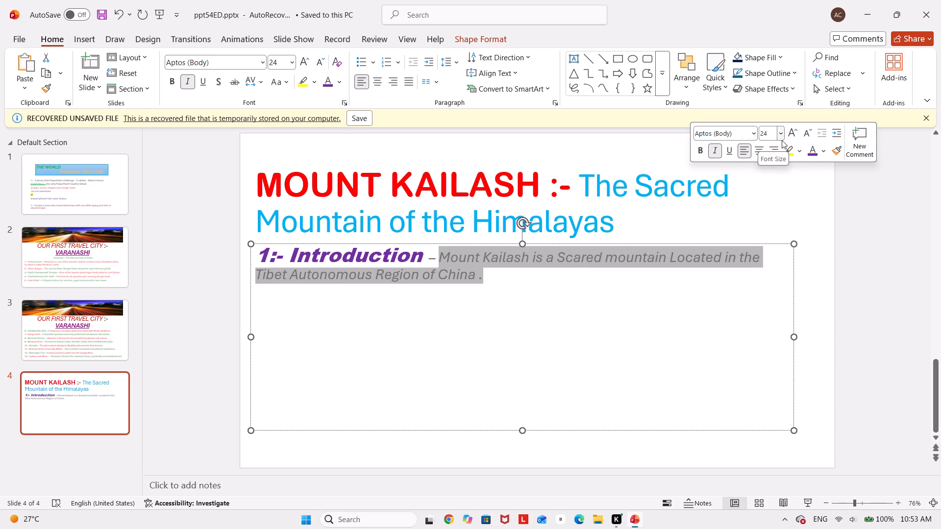
{"action": "left_click", "coordinate": [820, 155]}
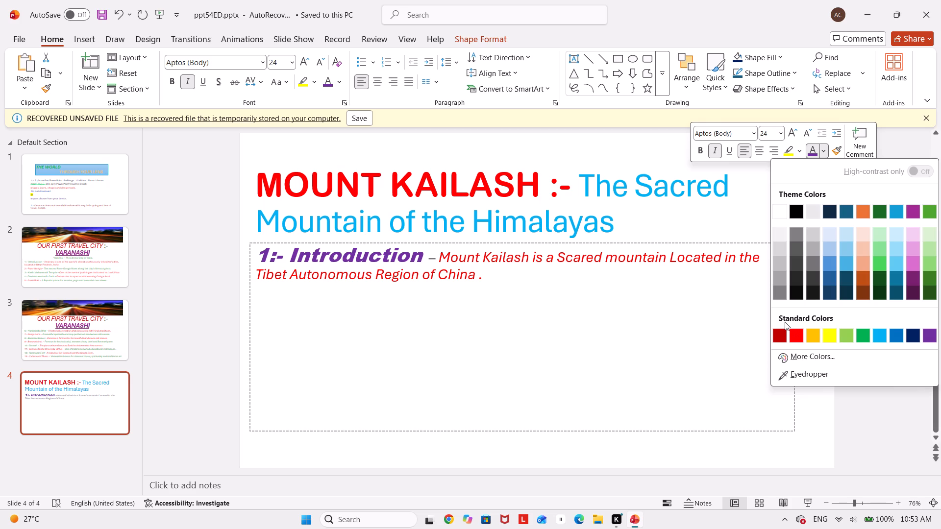
{"action": "left_click", "coordinate": [858, 337]}
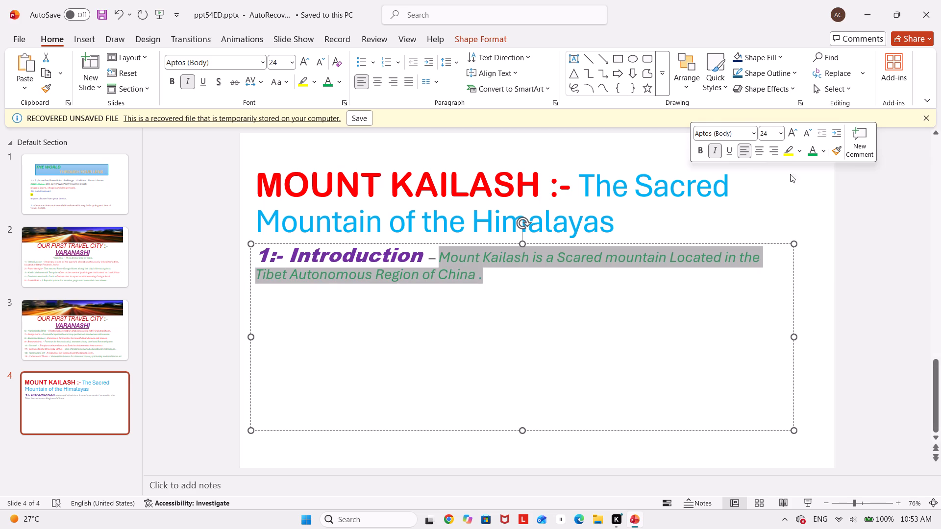
{"action": "left_click", "coordinate": [751, 132]}
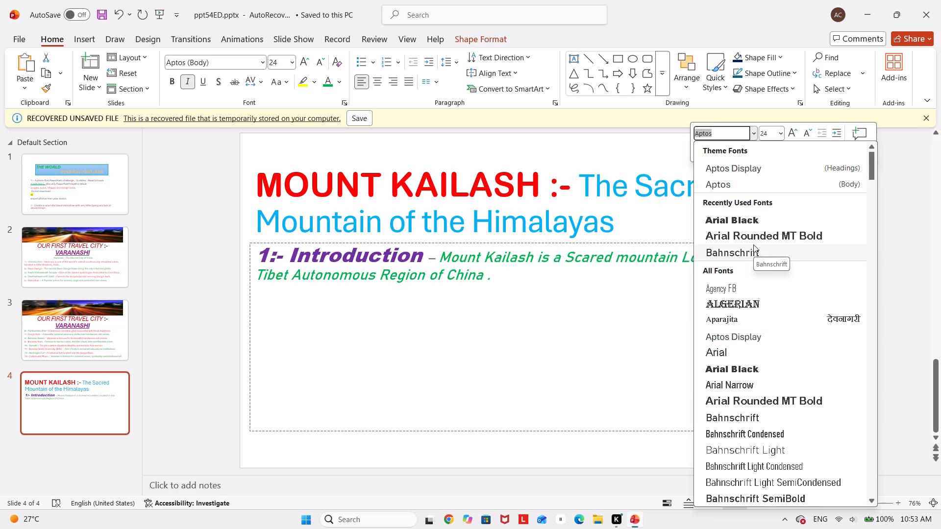
{"action": "left_click", "coordinate": [753, 244]}
Start a second point on a new line below the introduction with the label "2:- Height :-".
{"action": "left_click", "coordinate": [509, 274]}
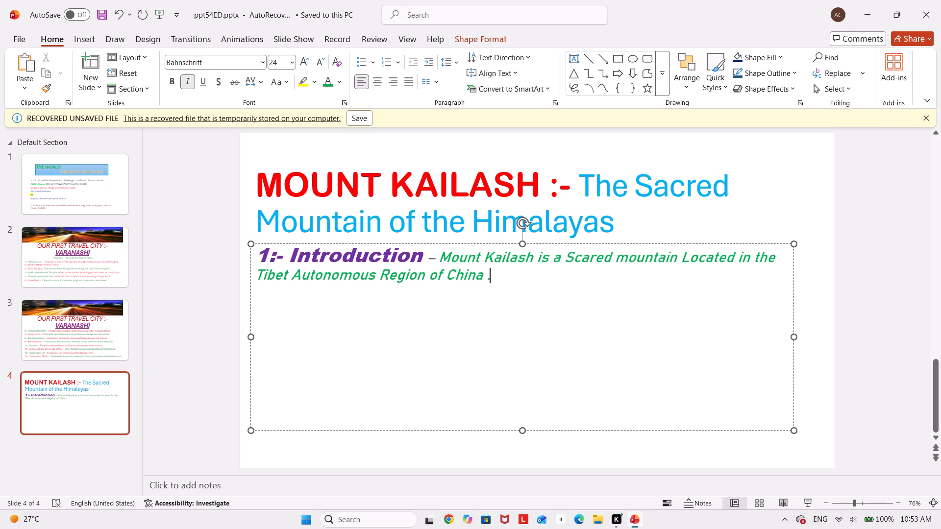
{"action": "key", "text": "Return"}
{"action": "key", "text": "2"}
{"action": "type", "text": ":-"}
{"action": "key", "text": "space"}
{"action": "type", "text": "Heo"}
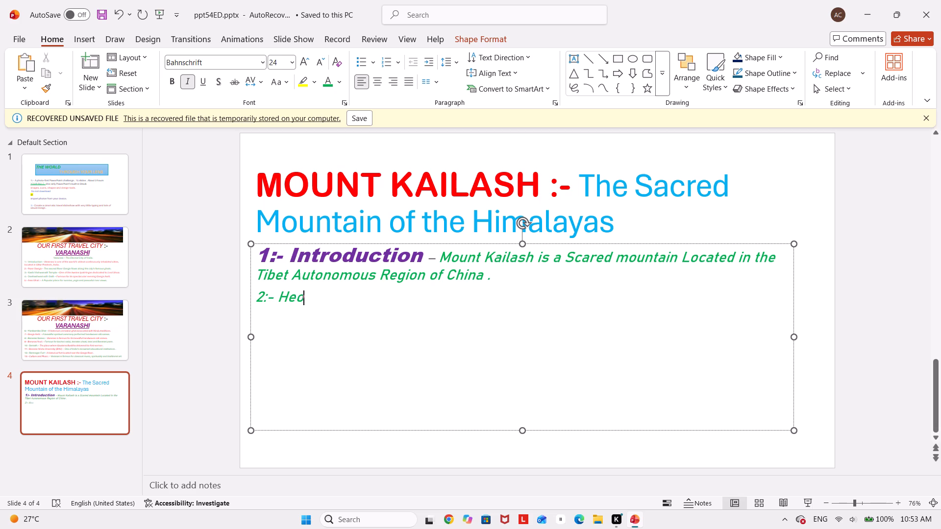
{"action": "key", "text": "BackSpace"}
{"action": "type", "text": "ight"}
{"action": "key", "text": "space"}
{"action": "type", "text": ":-"}
{"action": "key", "text": "space"}
Begin the second point's sentence after its label with the text "It stands approximately".
{"action": "type", "text": "It"}
{"action": "key", "text": "space"}
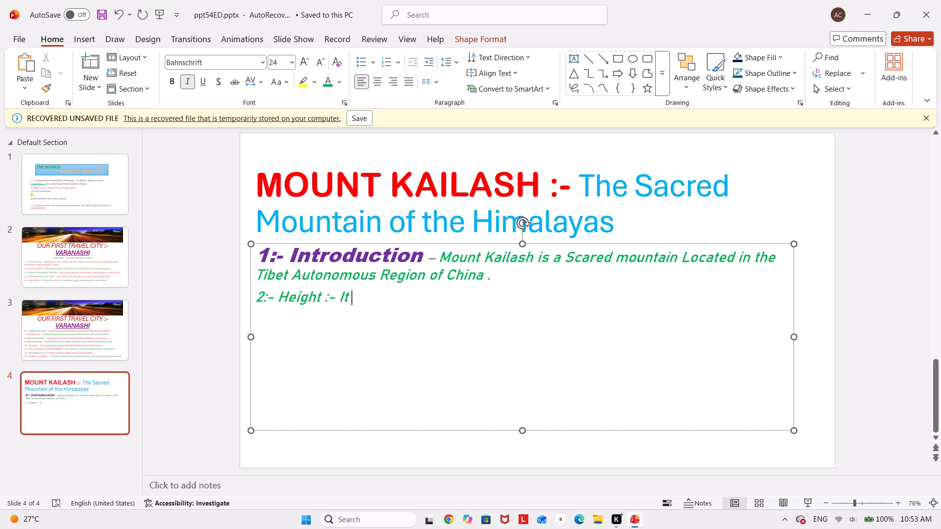
{"action": "type", "text": "stands"}
{"action": "key", "text": "space"}
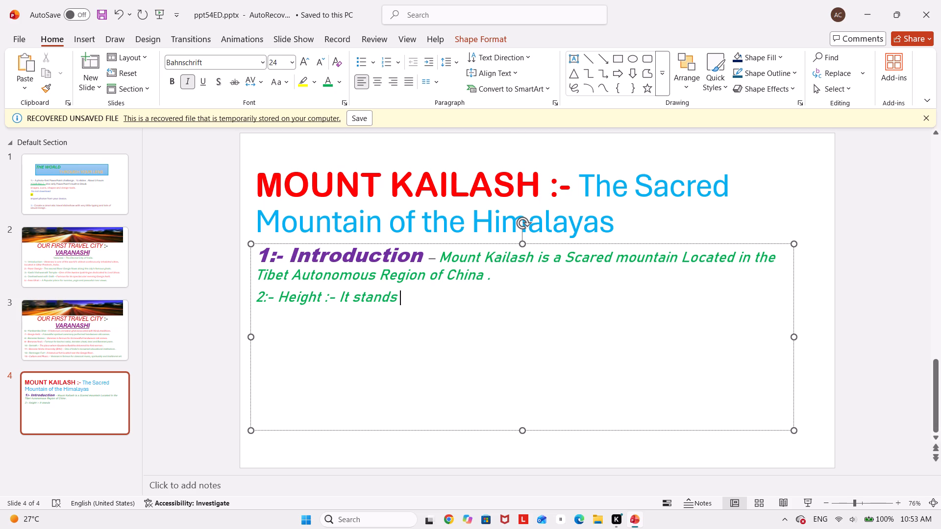
{"action": "type", "text": "appro"}
{"action": "type", "text": "xi"}
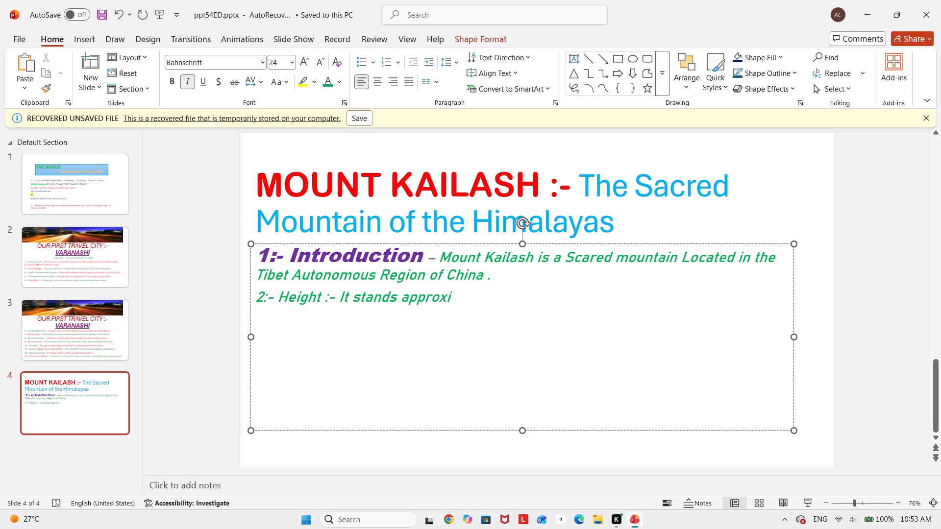
{"action": "type", "text": "mately"}
{"action": "key", "text": "space"}
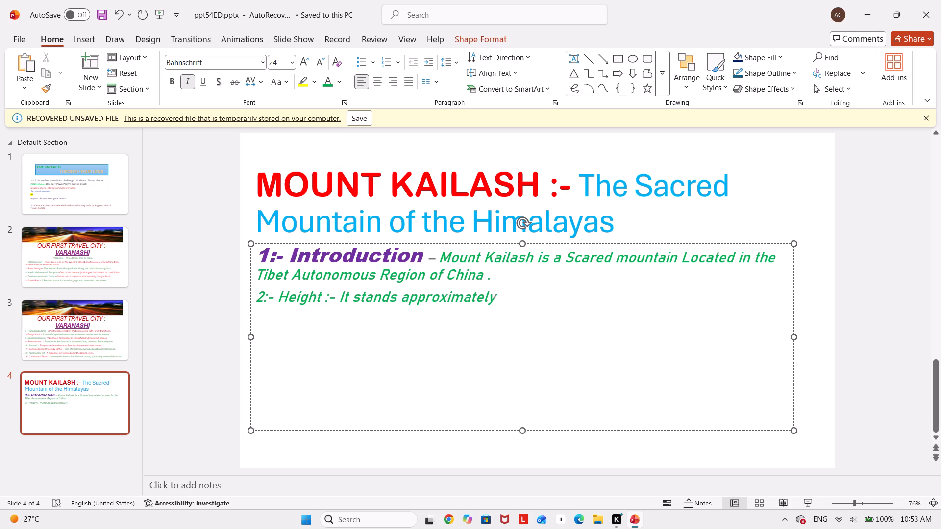
Complete the height sentence with the text "6,638 meters above sea level .".
{"action": "key", "text": "6"}
{"action": "type", "text": ",6"}
{"action": "type", "text": "38"}
{"action": "key", "text": "space"}
{"action": "type", "text": "meters"}
{"action": "key", "text": "space"}
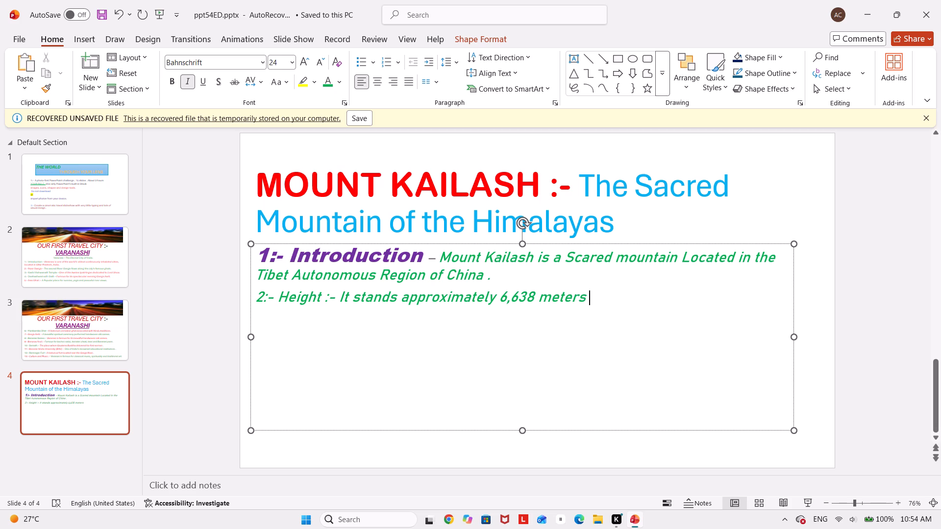
{"action": "type", "text": "bove"}
{"action": "key", "text": "space"}
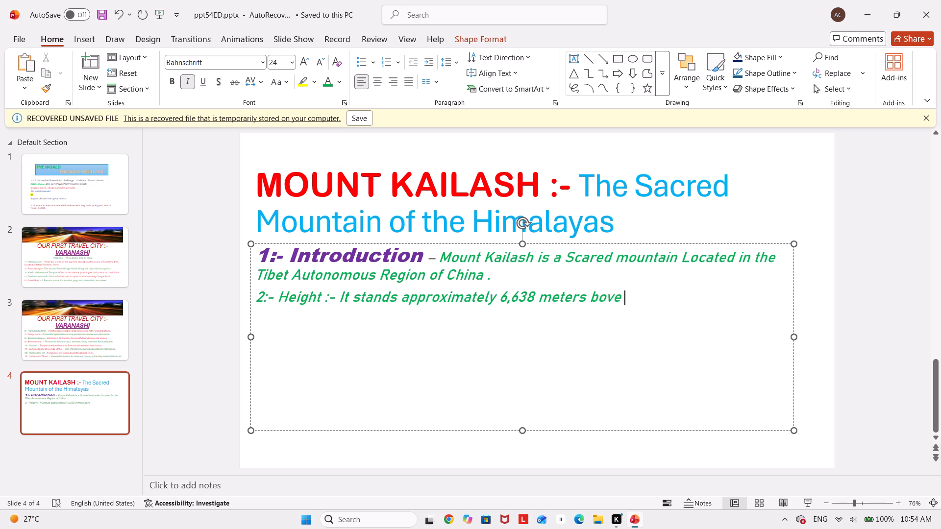
{"action": "type", "text": "sea level"}
{"action": "key", "text": "space"}
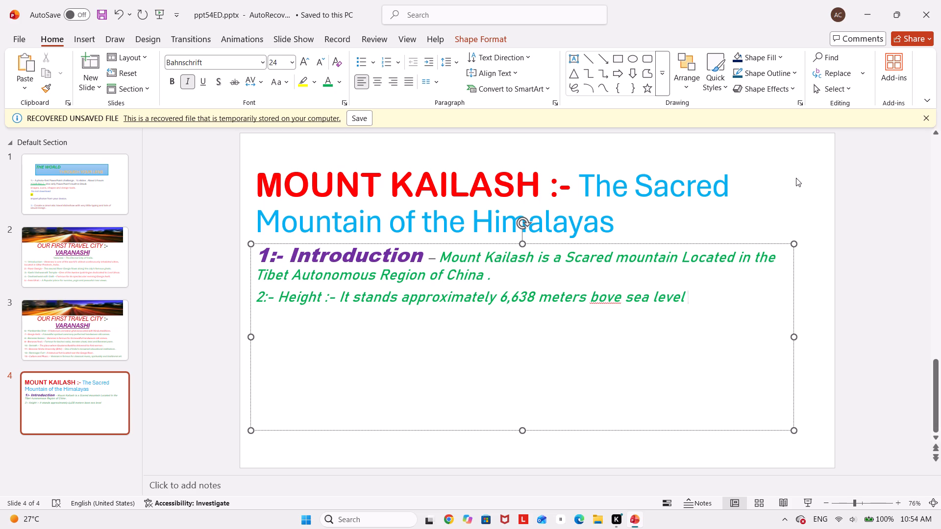
{"action": "left_click", "coordinate": [593, 298]}
{"action": "key", "text": "a"}
{"action": "left_click", "coordinate": [700, 301]}
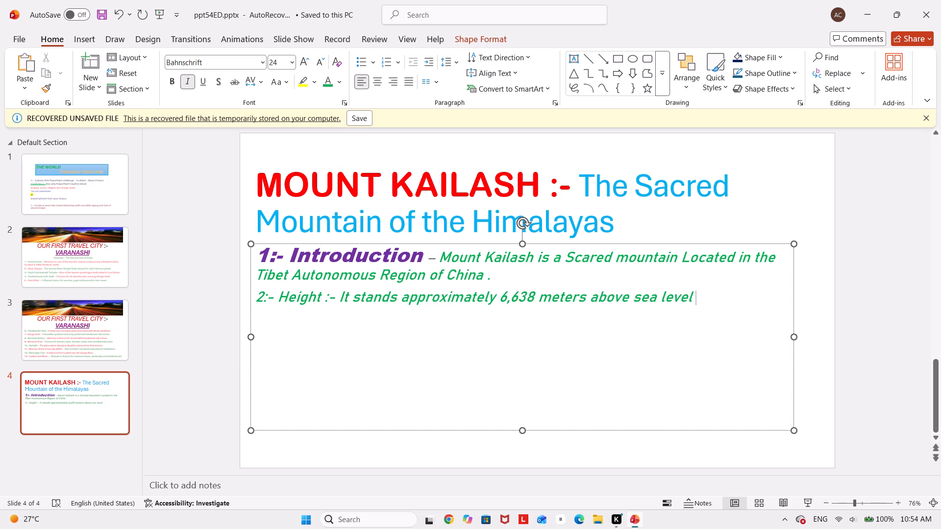
{"action": "key", "text": "period"}
Format the "2:- Height :-" label in the standard purple colour at size 32.
{"action": "left_click_drag", "start_coordinate": [336, 302], "coordinate": [276, 294]}
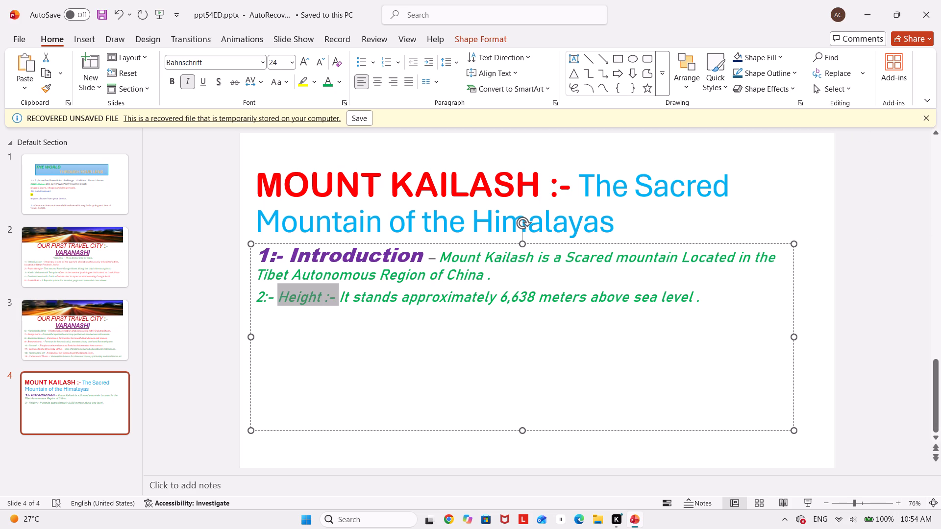
{"action": "left_click_drag", "start_coordinate": [276, 294], "coordinate": [256, 287]}
{"action": "left_click", "coordinate": [394, 268]}
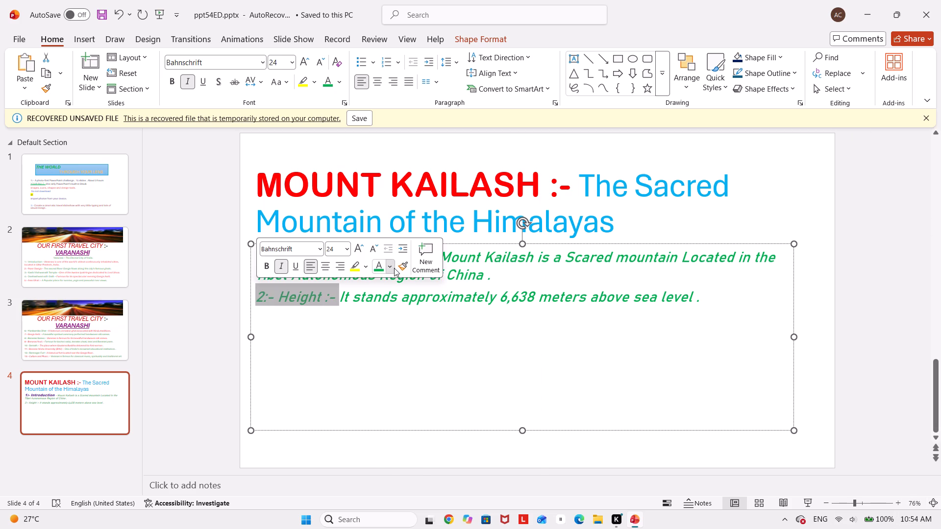
{"action": "left_click", "coordinate": [528, 444]}
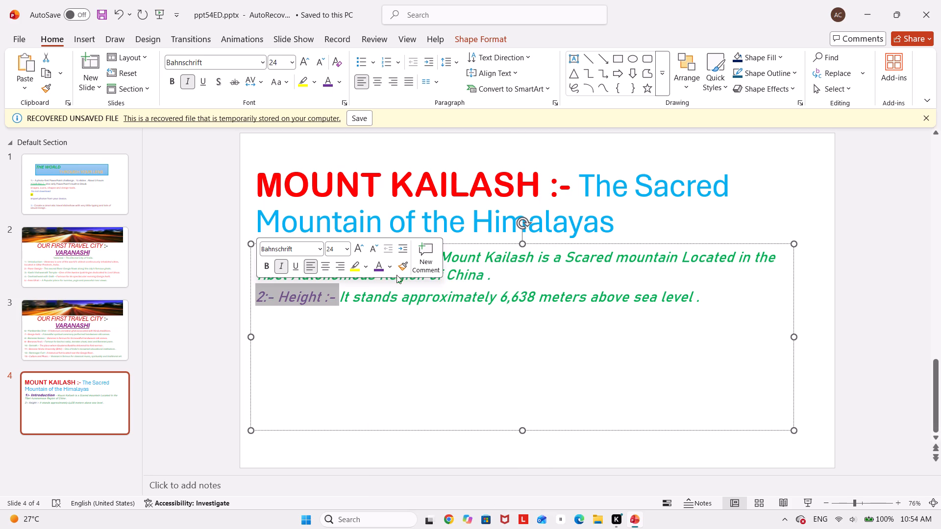
{"action": "left_click", "coordinate": [348, 250]}
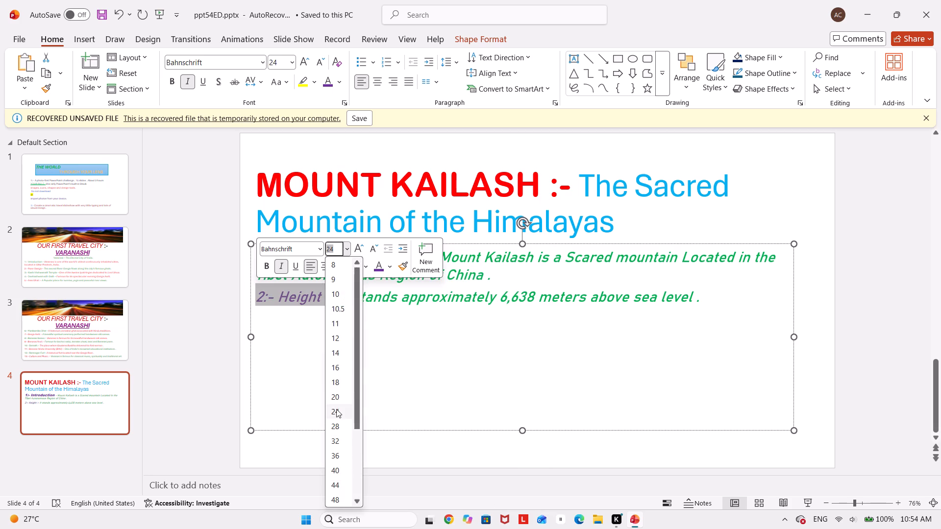
{"action": "left_click", "coordinate": [341, 442]}
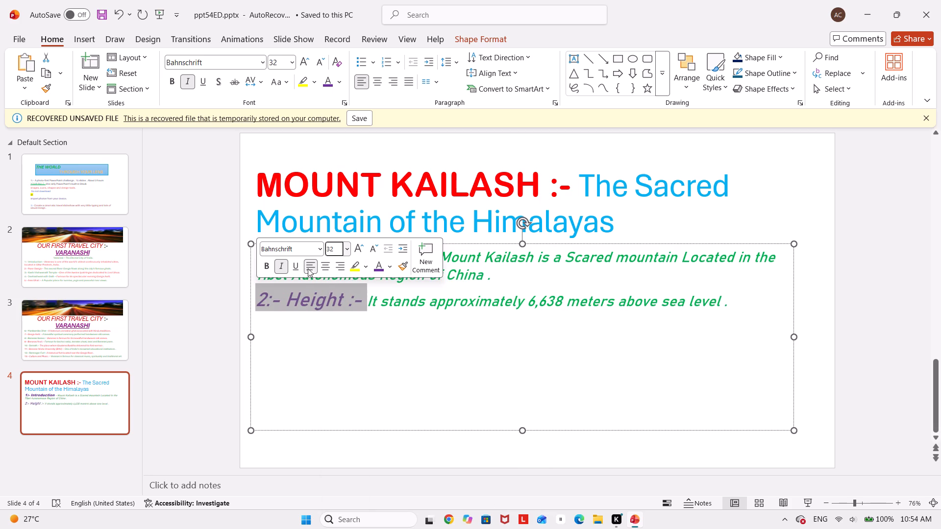
Set the "2:- Height :-" label in bold Arial Rounded MT Bold.
{"action": "left_click", "coordinate": [325, 250]}
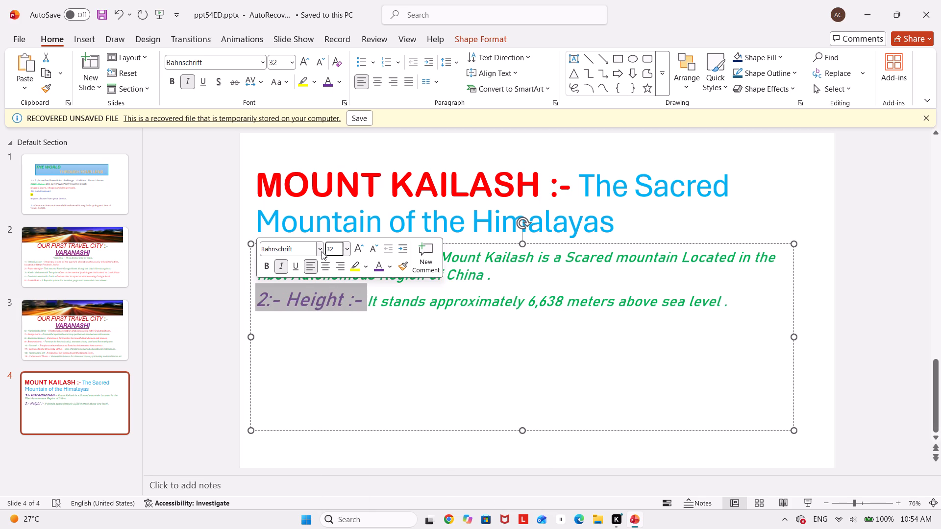
{"action": "left_click", "coordinate": [322, 251]}
{"action": "left_click", "coordinate": [321, 367]}
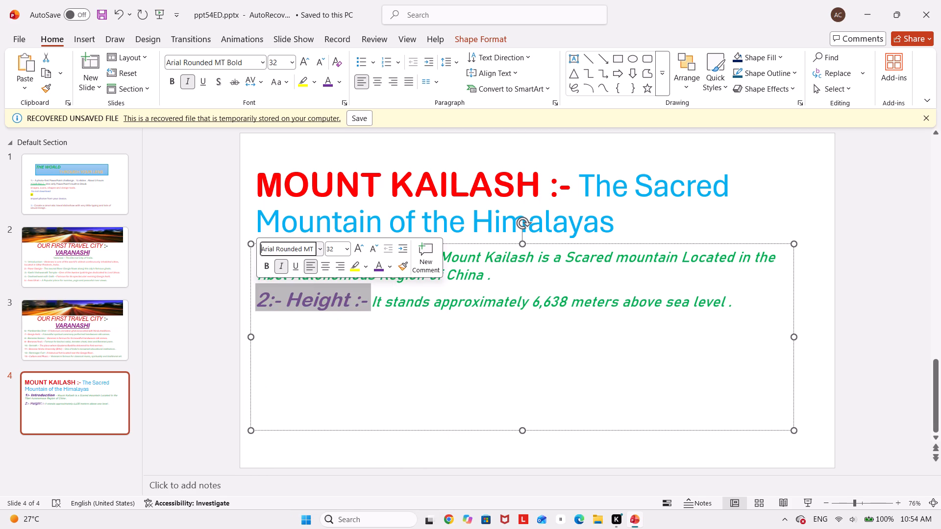
{"action": "left_click", "coordinate": [272, 265]}
{"action": "left_click", "coordinate": [313, 363]}
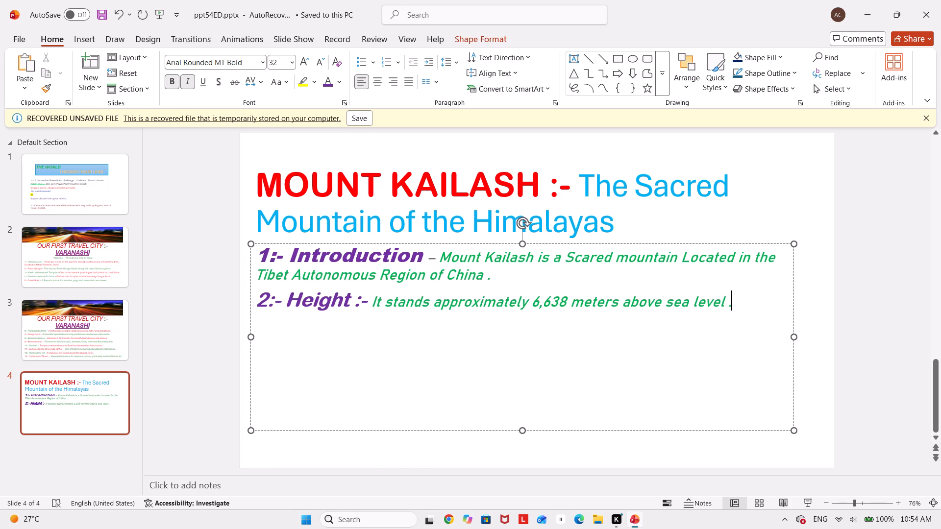
Colour the height sentence after the "2:- Height :-" label standard red at size 24.
{"action": "left_click_drag", "start_coordinate": [746, 297], "coordinate": [402, 301]}
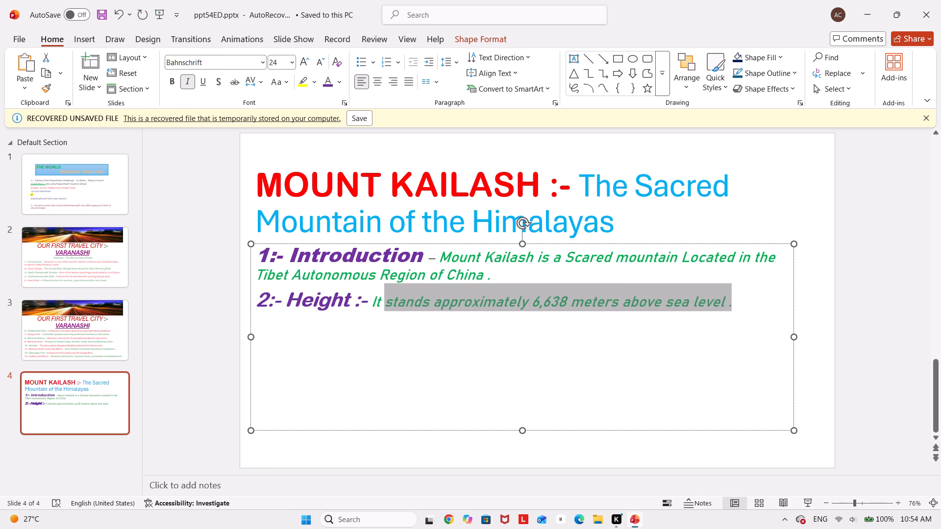
{"action": "left_click_drag", "start_coordinate": [402, 301], "coordinate": [382, 296]}
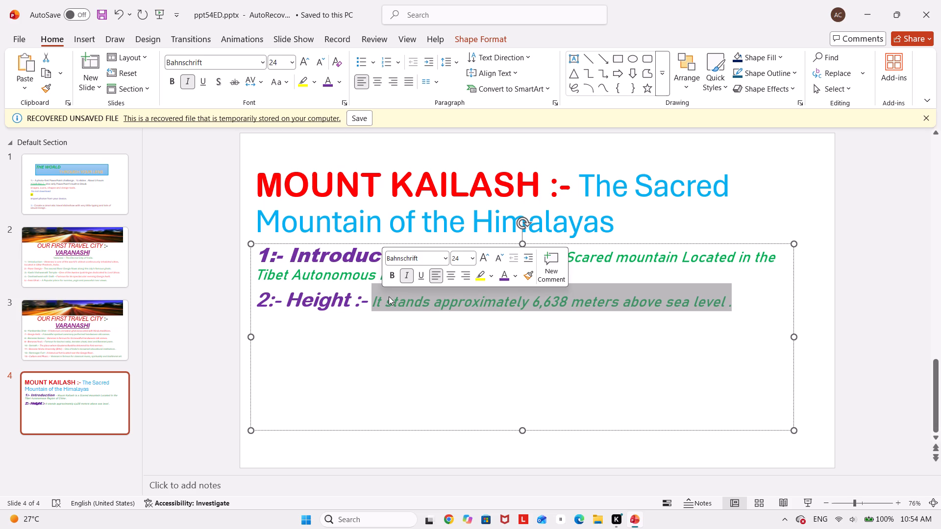
{"action": "left_click", "coordinate": [518, 279]}
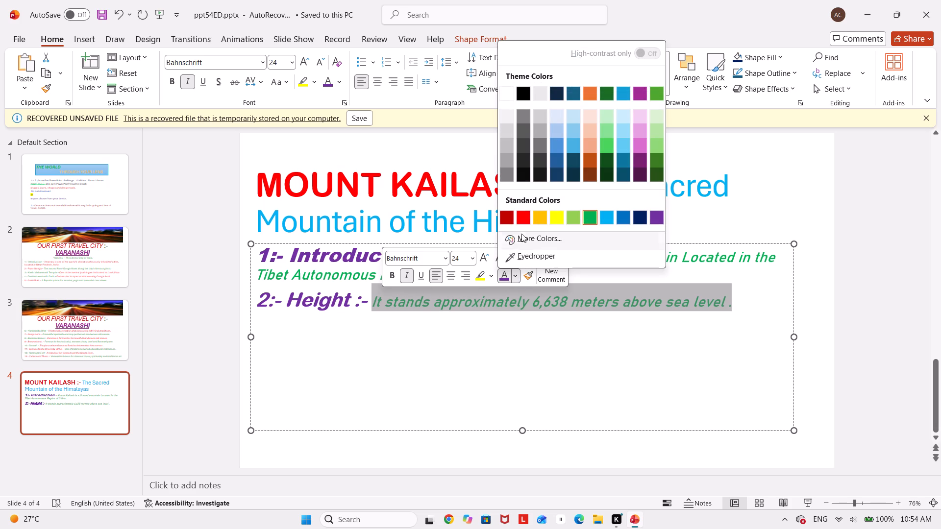
{"action": "left_click", "coordinate": [521, 219]}
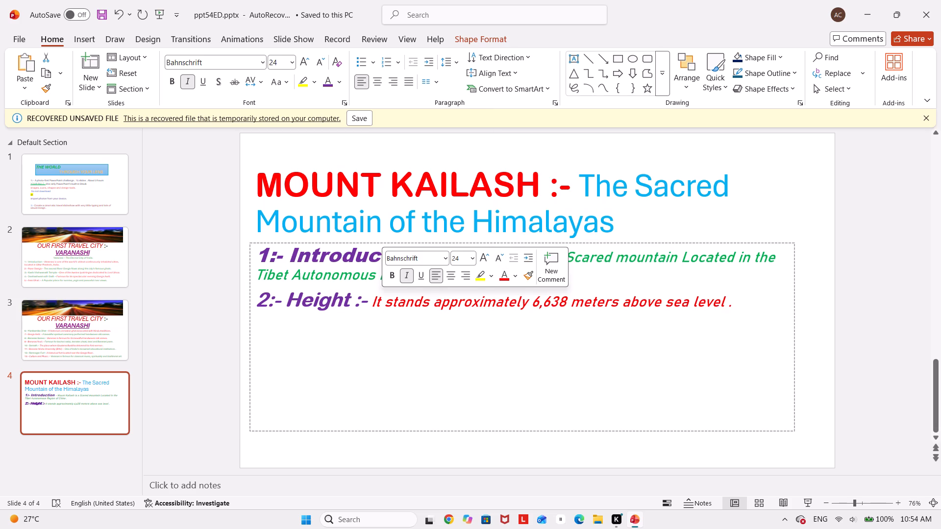
{"action": "left_click", "coordinate": [472, 258]}
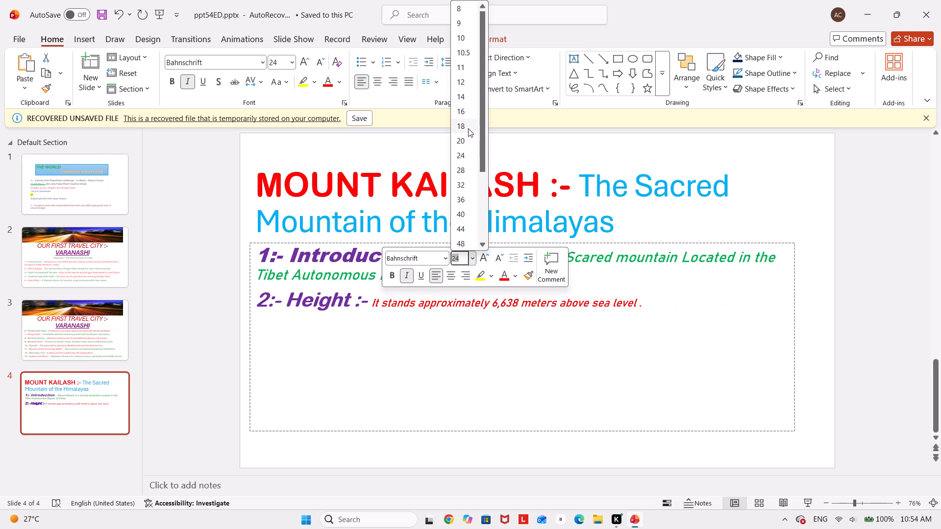
{"action": "left_click", "coordinate": [473, 154]}
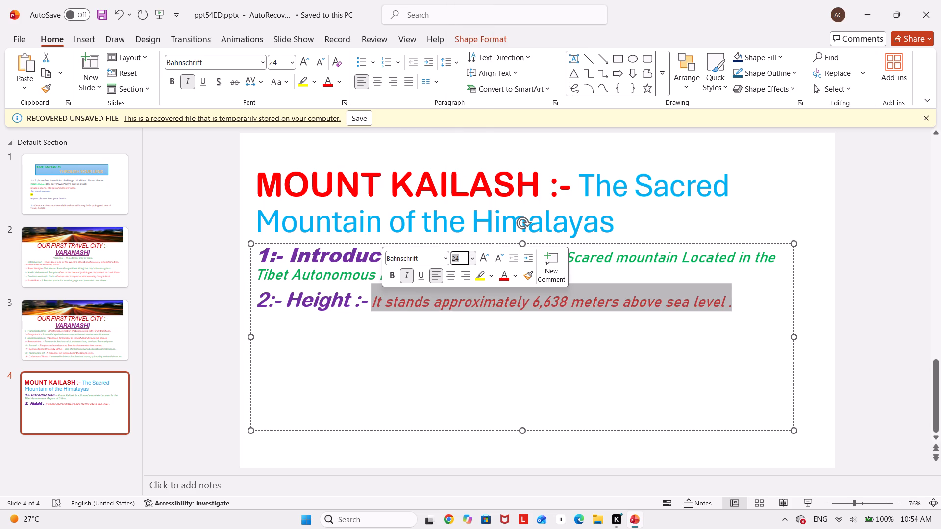
Set the height sentence in the Bahnschrift SemiBold SemiConden font.
{"action": "left_click", "coordinate": [446, 259]}
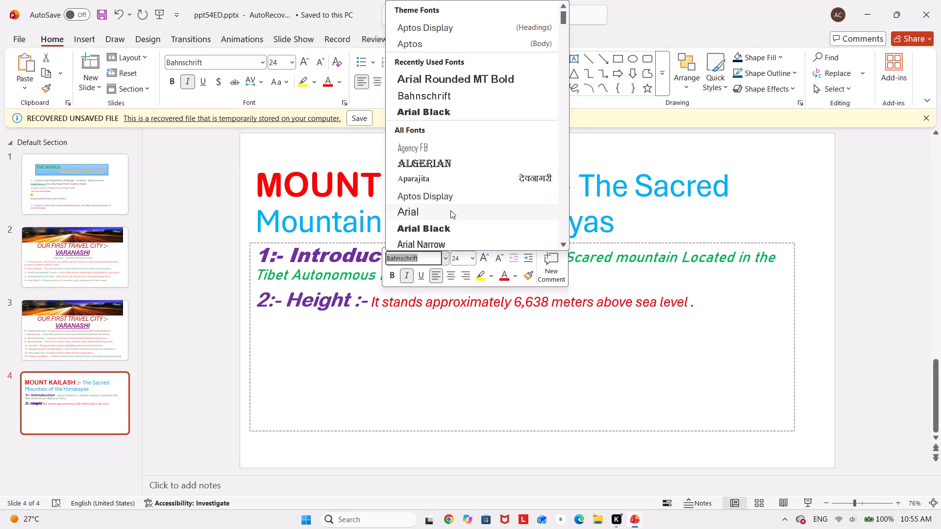
{"action": "scroll", "coordinate": [450, 210], "scroll_direction": "down", "scroll_amount": 1}
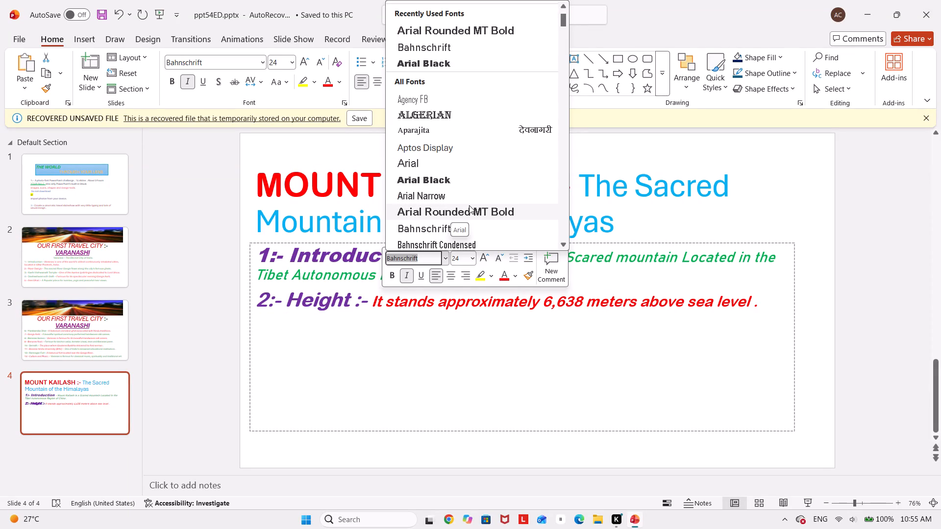
{"action": "scroll", "coordinate": [453, 224], "scroll_direction": "down", "scroll_amount": 1}
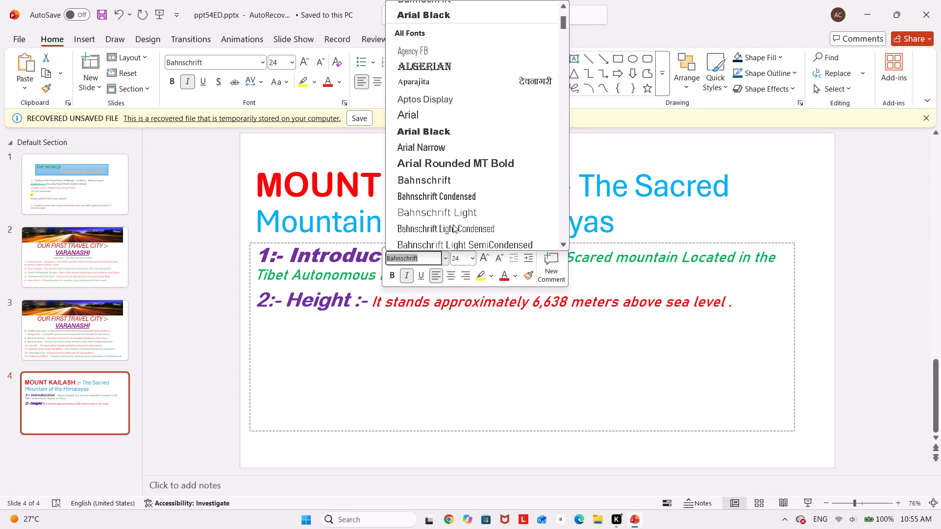
{"action": "scroll", "coordinate": [448, 197], "scroll_direction": "down", "scroll_amount": 1}
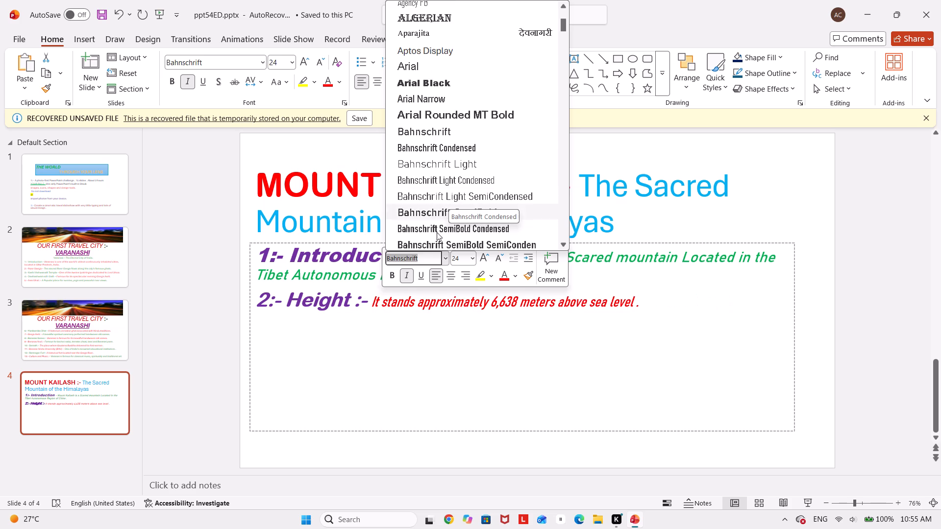
{"action": "scroll", "coordinate": [436, 239], "scroll_direction": "down", "scroll_amount": 1}
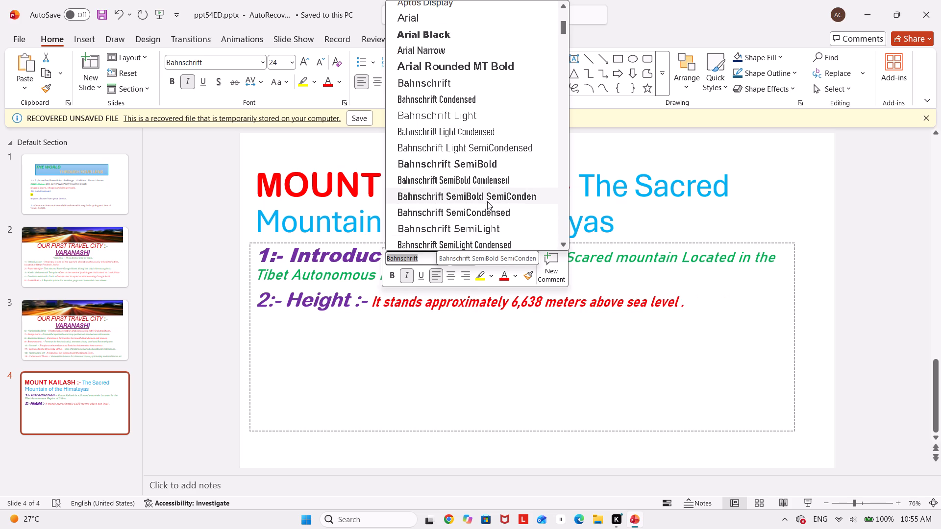
{"action": "left_click", "coordinate": [487, 201]}
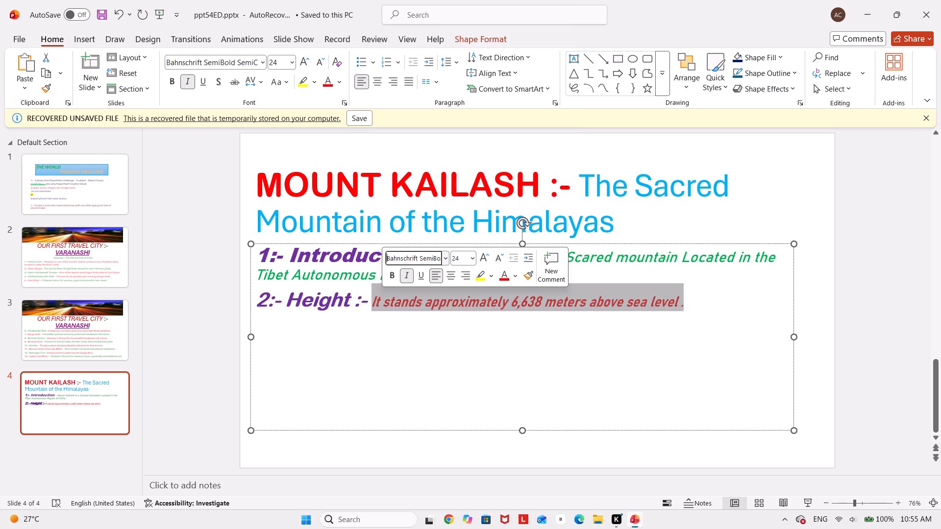
Start a third point on a new line below the height sentence with the label "3:- Religious Importance :-".
{"action": "left_click", "coordinate": [690, 303]}
{"action": "key", "text": "Return"}
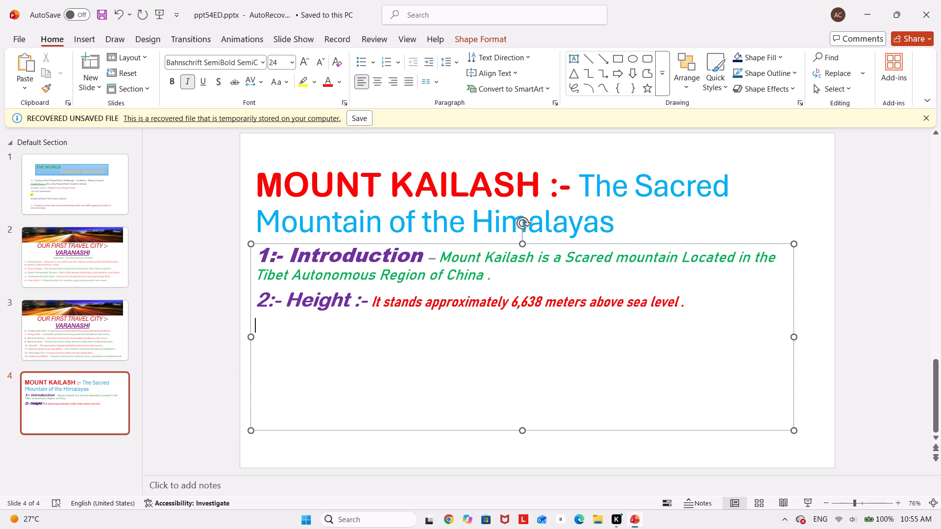
{"action": "key", "text": "3"}
{"action": "type", "text": ":-"}
{"action": "key", "text": "space"}
{"action": "type", "text": "Reli"}
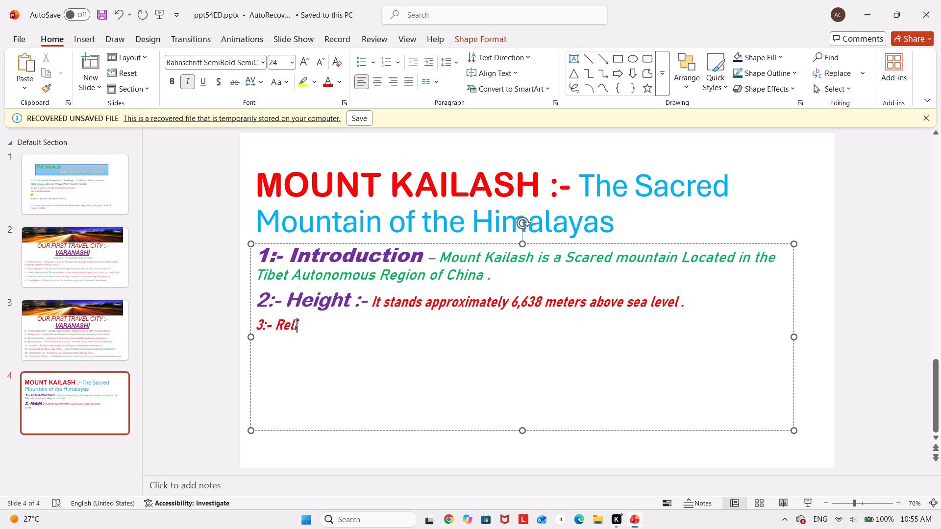
{"action": "type", "text": "go"}
{"action": "key", "text": "BackSpace"}
{"action": "type", "text": "ious"}
{"action": "key", "text": "space"}
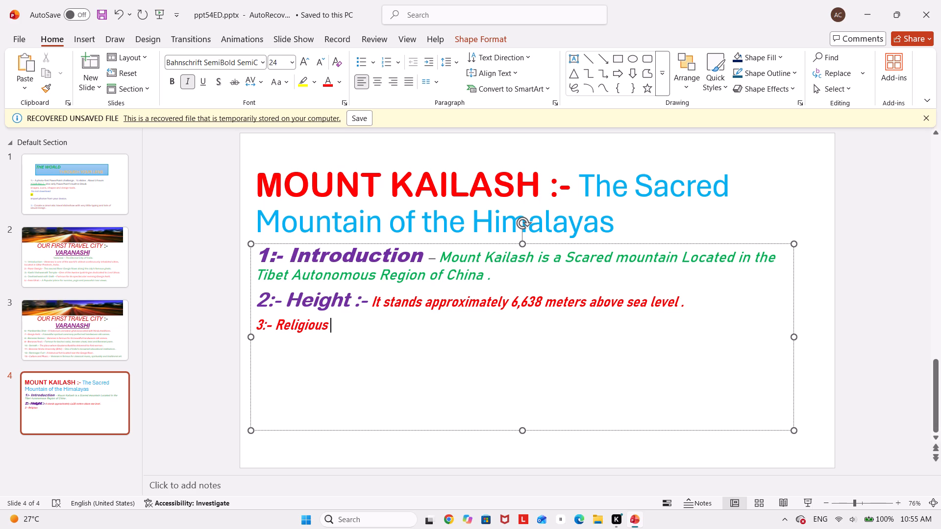
{"action": "type", "text": "Importance"}
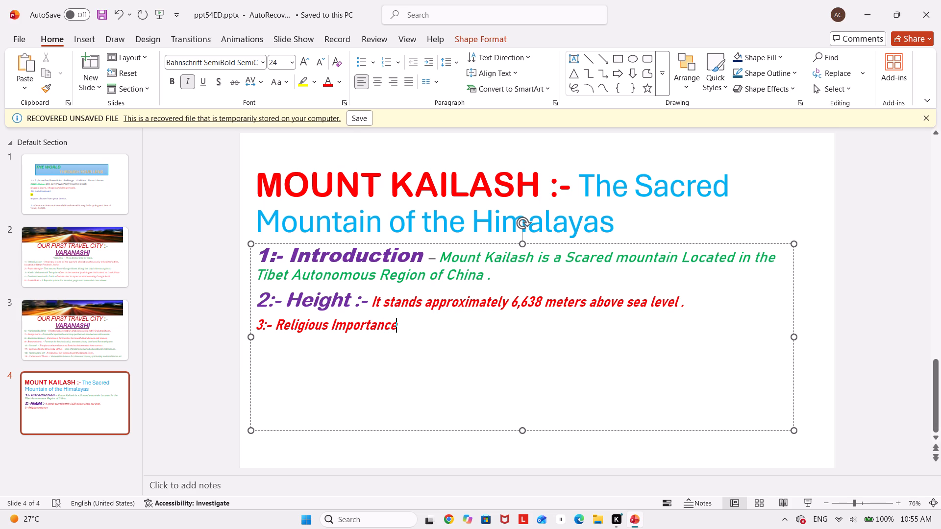
{"action": "key", "text": "space"}
{"action": "type", "text": ":-"}
{"action": "key", "text": "space"}
Begin the third point's sentence after its label with the text "it is considered sacred in".
{"action": "type", "text": "it"}
{"action": "key", "text": "space"}
{"action": "type", "text": "is vcom"}
{"action": "key", "text": "BackSpace"}
{"action": "key", "text": "BackSpace"}
{"action": "key", "text": "BackSpace"}
{"action": "key", "text": "BackSpace"}
{"action": "type", "text": "considered"}
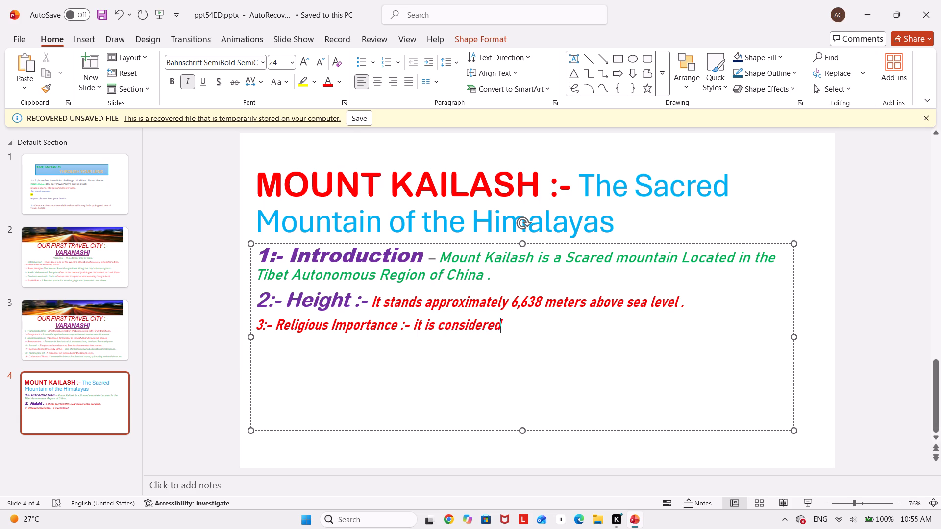
{"action": "key", "text": "space"}
{"action": "type", "text": "sacred in"}
{"action": "key", "text": "space"}
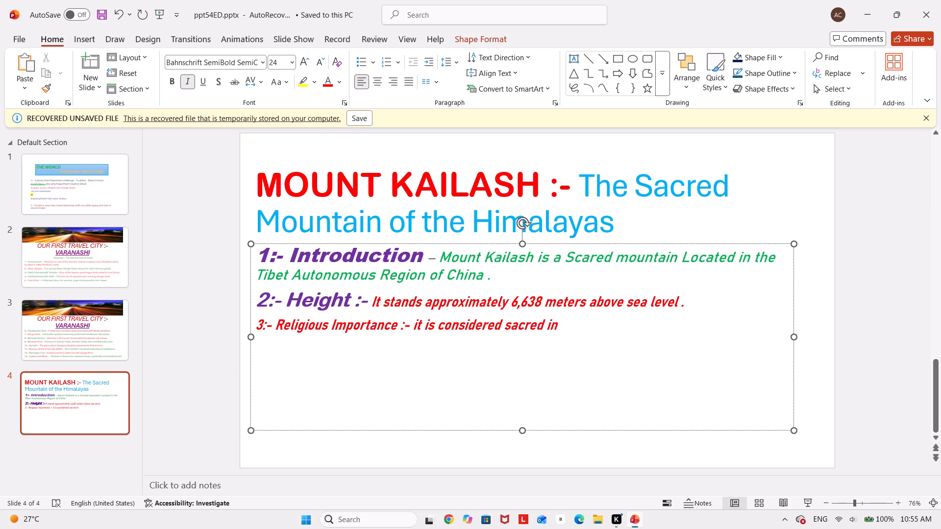
Continue the third point's sentence with the religions "Hinduism, Buddhism, Jainism".
{"action": "type", "text": "Hindi"}
{"action": "key", "text": "BackSpace"}
{"action": "key", "text": "u"}
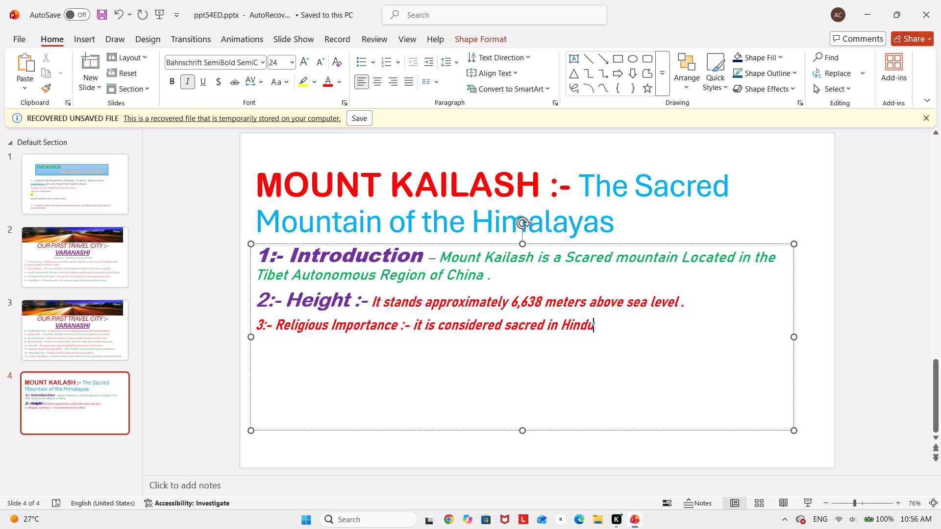
{"action": "type", "text": "ism"}
{"action": "type", "text": ", Bu"}
{"action": "type", "text": "ddhism"}
{"action": "type", "text": ","}
{"action": "key", "text": "space"}
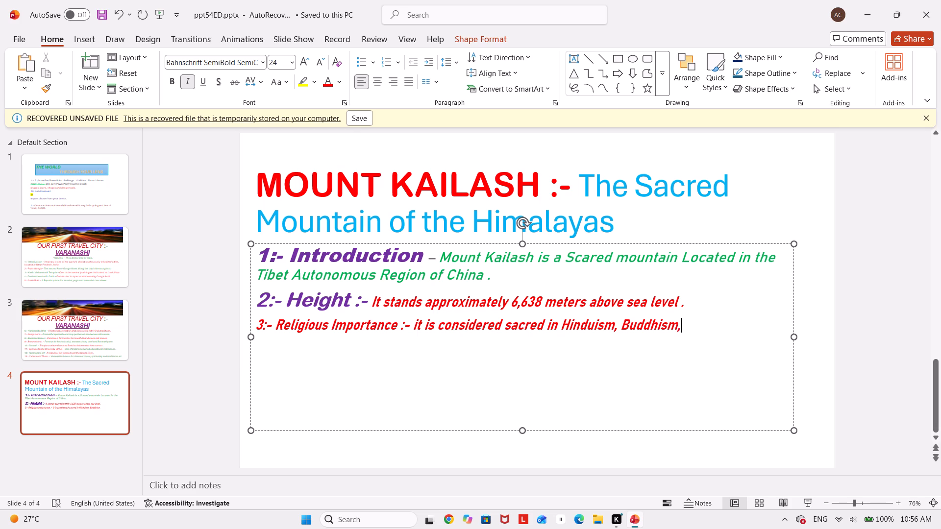
{"action": "type", "text": "jani"}
{"action": "key", "text": "BackSpace"}
{"action": "key", "text": "BackSpace"}
{"action": "type", "text": "inism"}
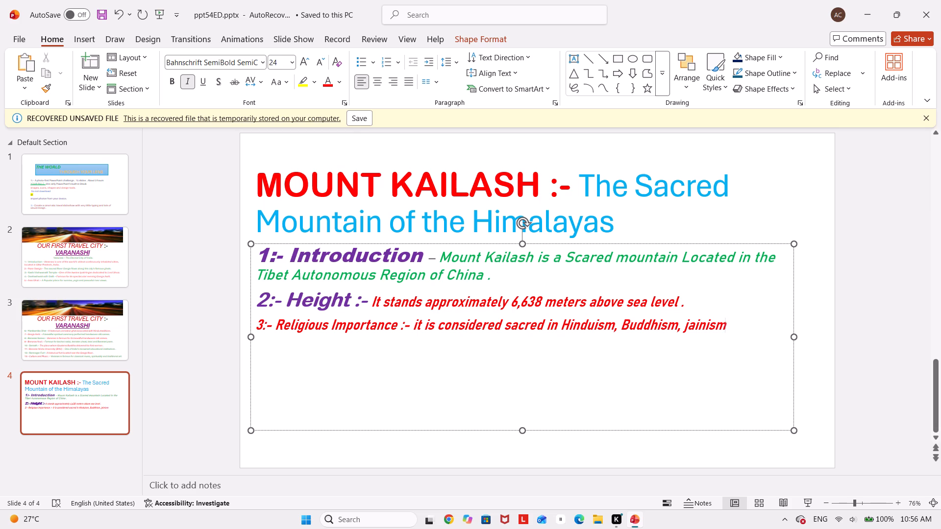
Continue the third point's sentence after "Jainism" with the words "and the".
{"action": "key", "text": "space"}
{"action": "type", "text": "an dthe"}
{"action": "key", "text": "space"}
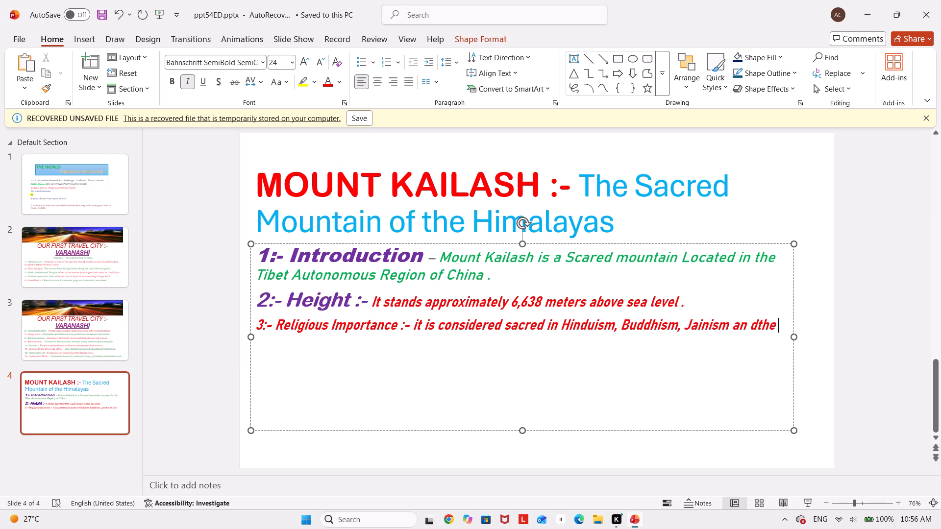
{"action": "key", "text": "BackSpace"}
{"action": "key", "text": "BackSpace"}
{"action": "key", "text": "BackSpace"}
{"action": "key", "text": "BackSpace"}
{"action": "key", "text": "BackSpace"}
{"action": "key", "text": "BackSpace"}
{"action": "type", "text": "d tne"}
{"action": "key", "text": "space"}
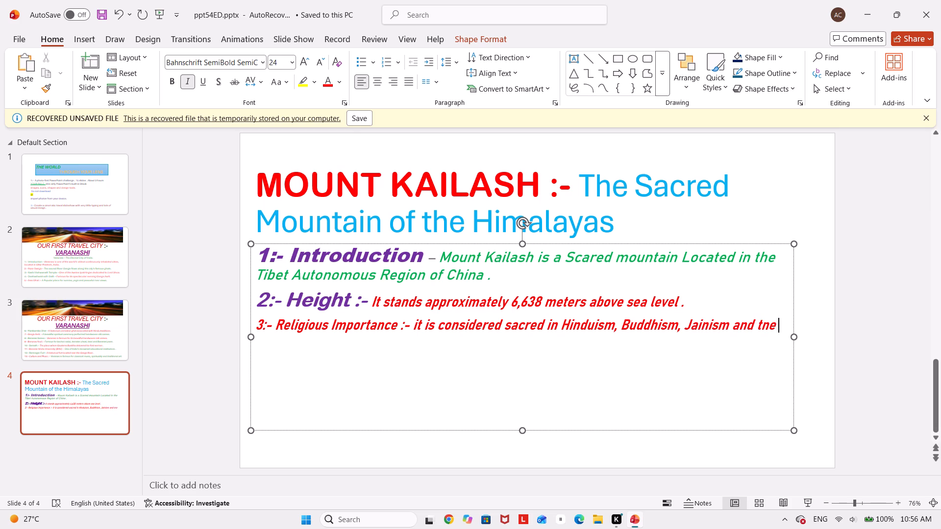
{"action": "key", "text": "BackSpace"}
{"action": "key", "text": "BackSpace"}
{"action": "key", "text": "BackSpace"}
{"action": "type", "text": "he"}
Finish the third point's sentence with "Bon religion .".
{"action": "key", "text": "space"}
{"action": "type", "text": "Bon"}
{"action": "key", "text": "space"}
{"action": "type", "text": "re"}
{"action": "type", "text": "lihgion"}
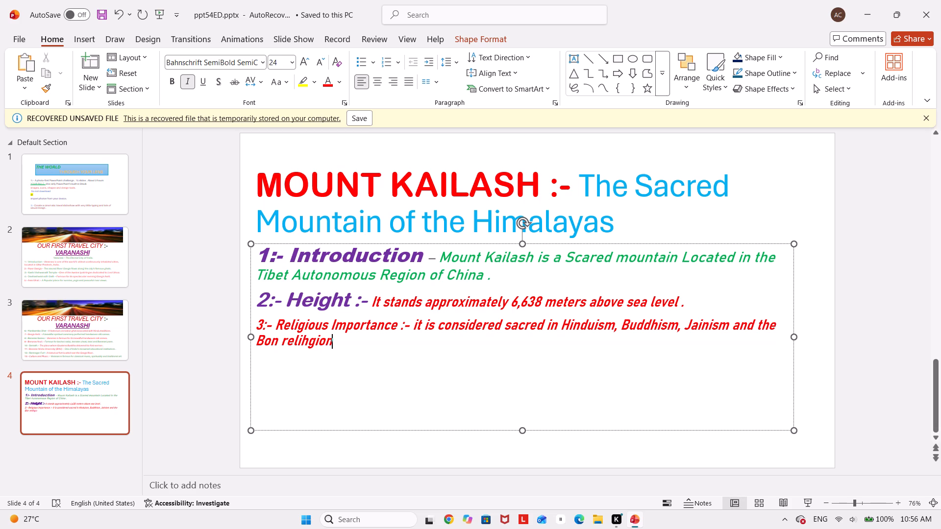
{"action": "key", "text": "BackSpace"}
{"action": "key", "text": "BackSpace"}
{"action": "key", "text": "BackSpace"}
{"action": "key", "text": "BackSpace"}
{"action": "key", "text": "BackSpace"}
{"action": "type", "text": "gion"}
{"action": "key", "text": "space"}
{"action": "key", "text": "period"}
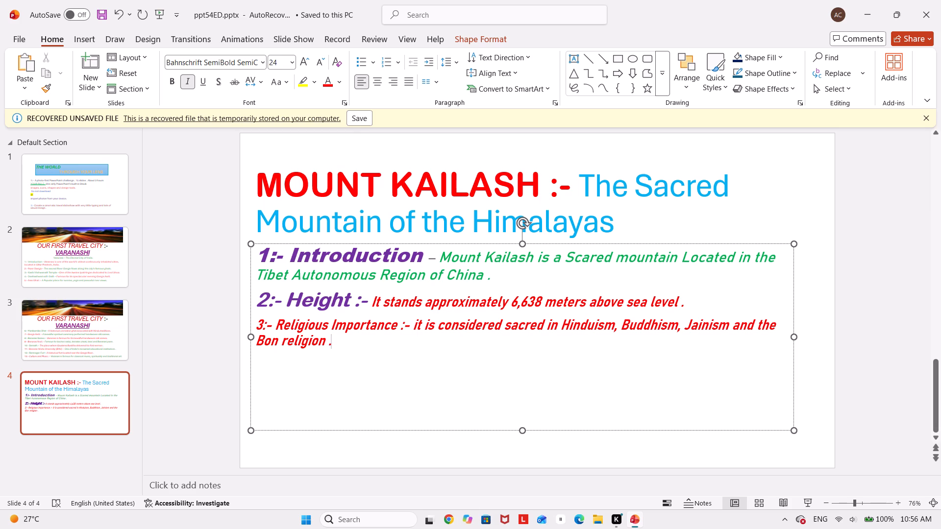
Colour the third point's sentence, from "it is considered" to "Bon religion .", green.
{"action": "left_click_drag", "start_coordinate": [401, 353], "coordinate": [265, 359]}
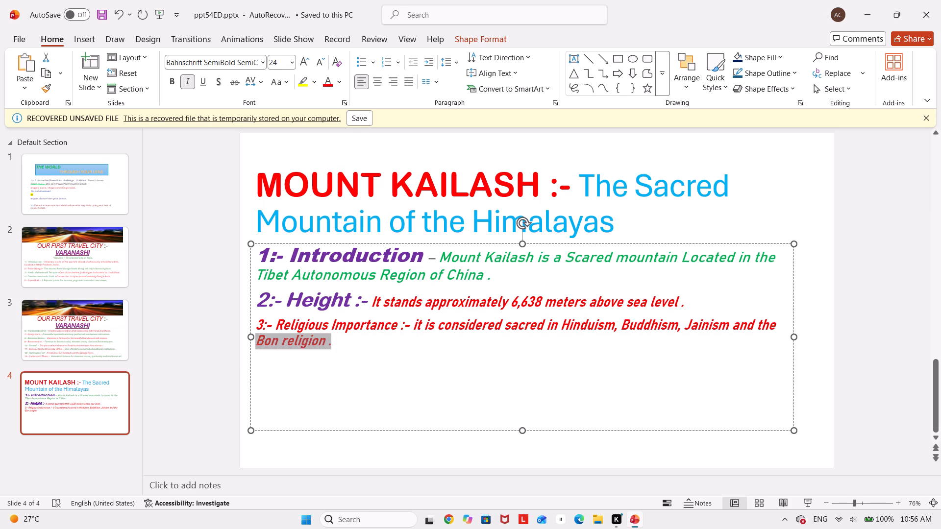
{"action": "left_click_drag", "start_coordinate": [265, 359], "coordinate": [409, 322]}
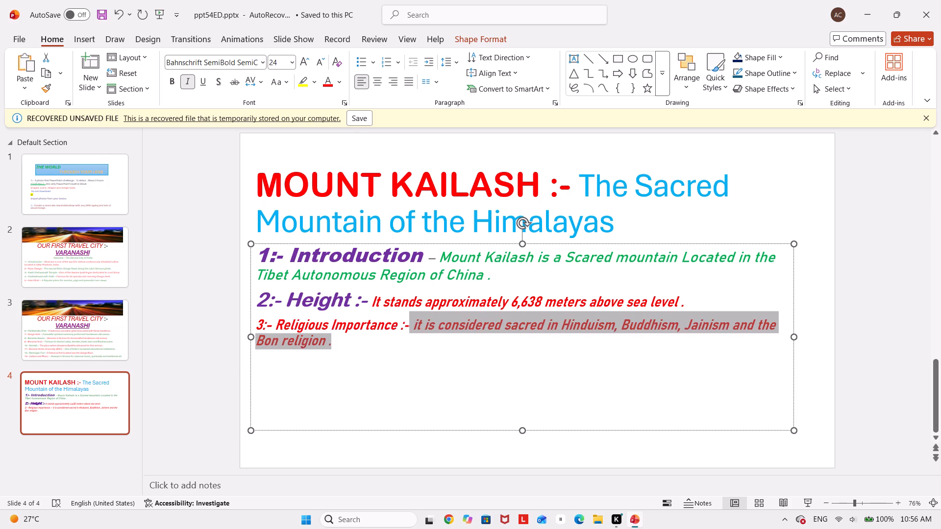
{"action": "left_click_drag", "start_coordinate": [409, 322], "coordinate": [555, 173]}
{"action": "right_click", "coordinate": [413, 322]}
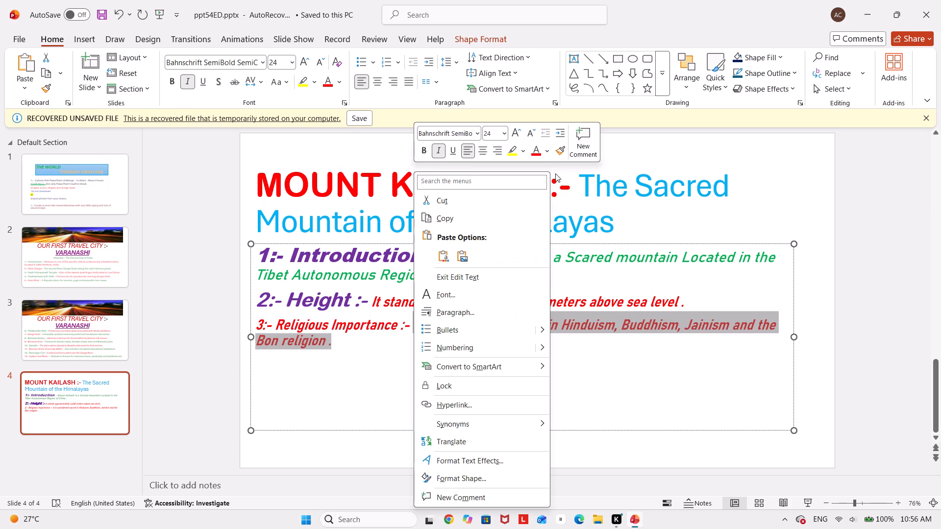
{"action": "left_click_drag", "start_coordinate": [555, 173], "coordinate": [546, 156]}
{"action": "left_click", "coordinate": [546, 156]}
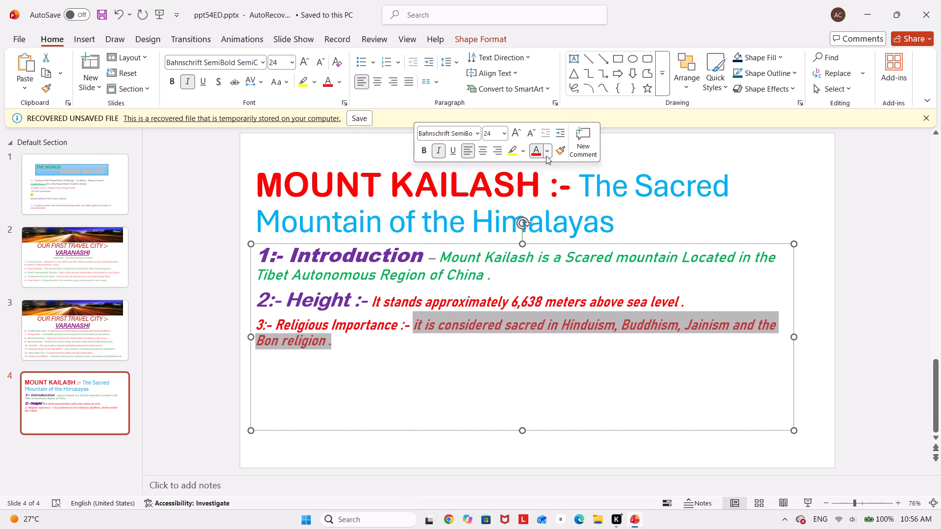
{"action": "left_click", "coordinate": [615, 335]}
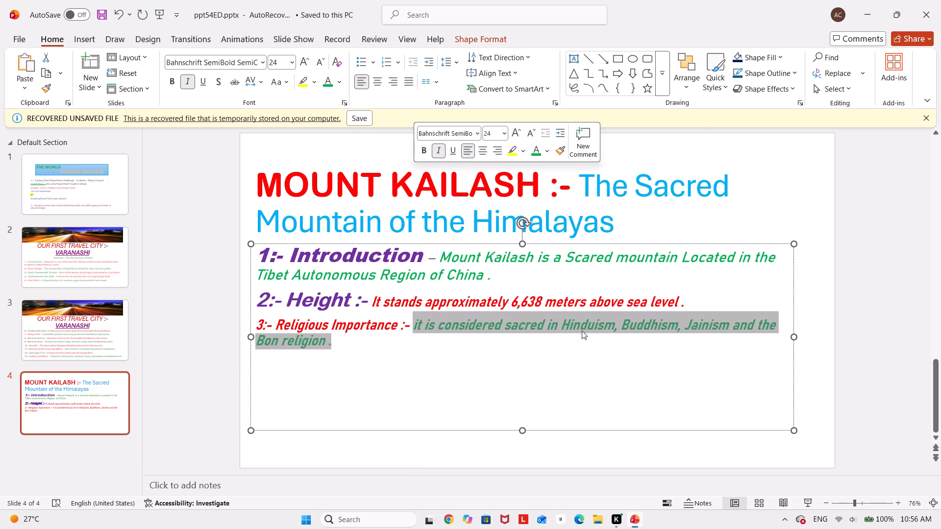
Colour the label "3:- Religious Importance :-" in the standard purple.
{"action": "left_click", "coordinate": [419, 337]}
{"action": "left_click_drag", "start_coordinate": [410, 325], "coordinate": [301, 312]}
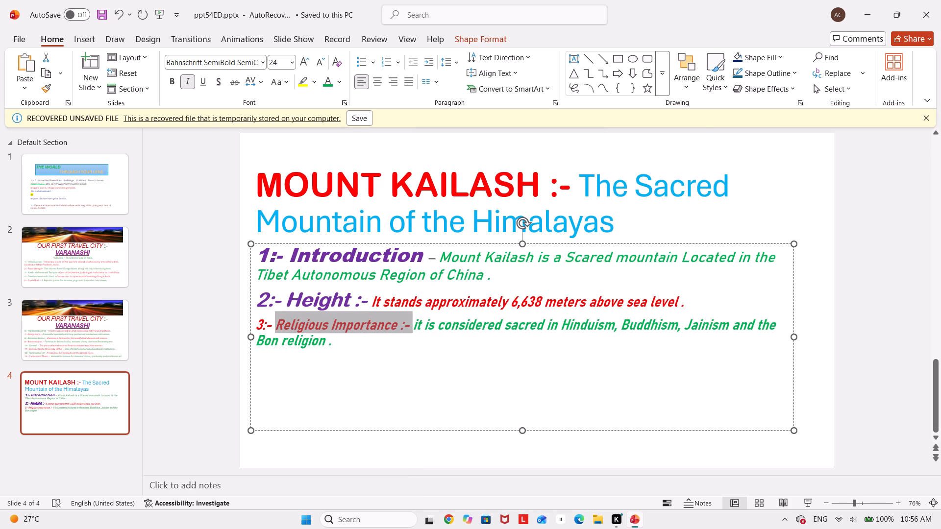
{"action": "left_click_drag", "start_coordinate": [301, 312], "coordinate": [259, 330]}
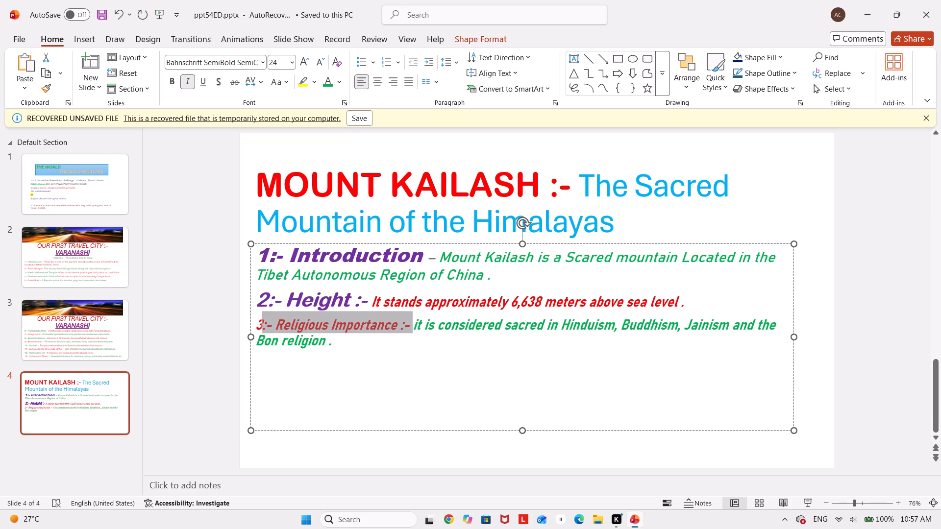
{"action": "left_click_drag", "start_coordinate": [259, 330], "coordinate": [255, 329]}
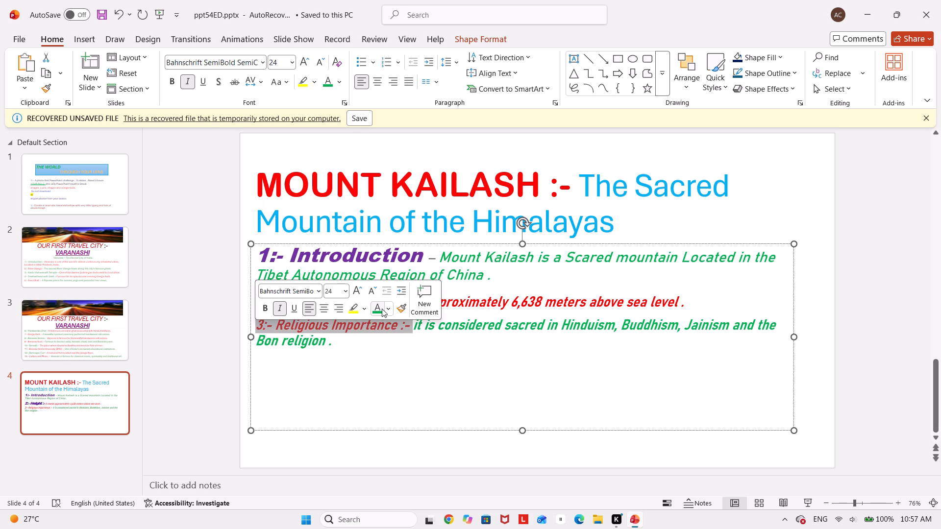
{"action": "left_click", "coordinate": [384, 307]}
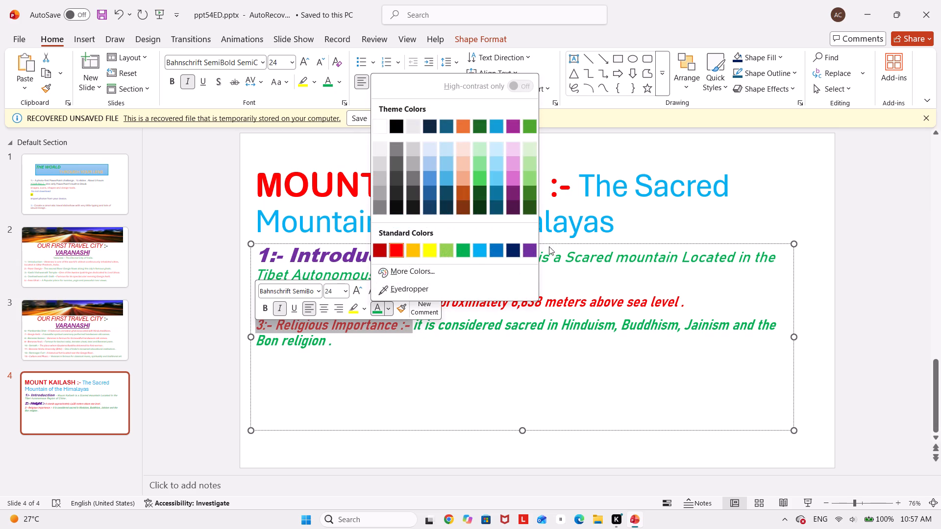
{"action": "left_click", "coordinate": [521, 248]}
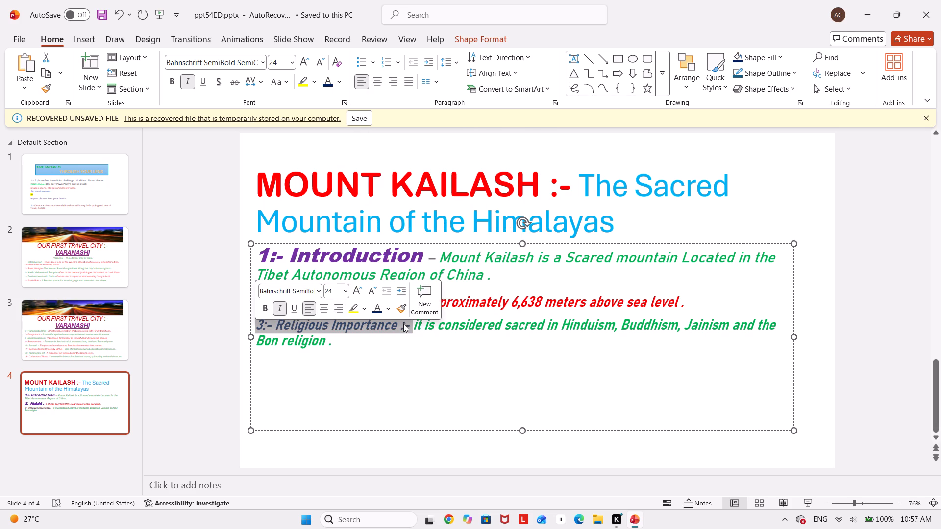
{"action": "left_click", "coordinate": [388, 310]}
{"action": "left_click", "coordinate": [526, 248]}
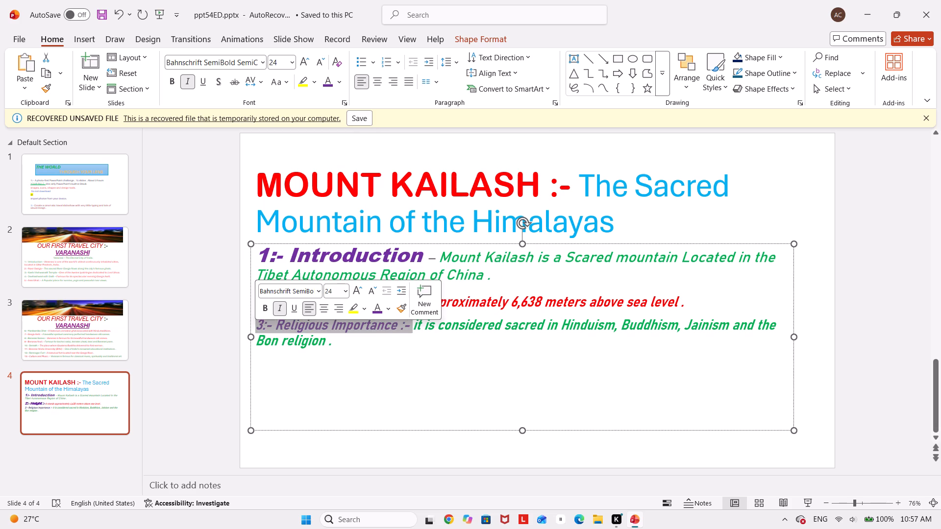
Format the "3:- Religious Importance :-" label in bold Arial Rounded MT Bold at size 32.
{"action": "left_click", "coordinate": [342, 292]}
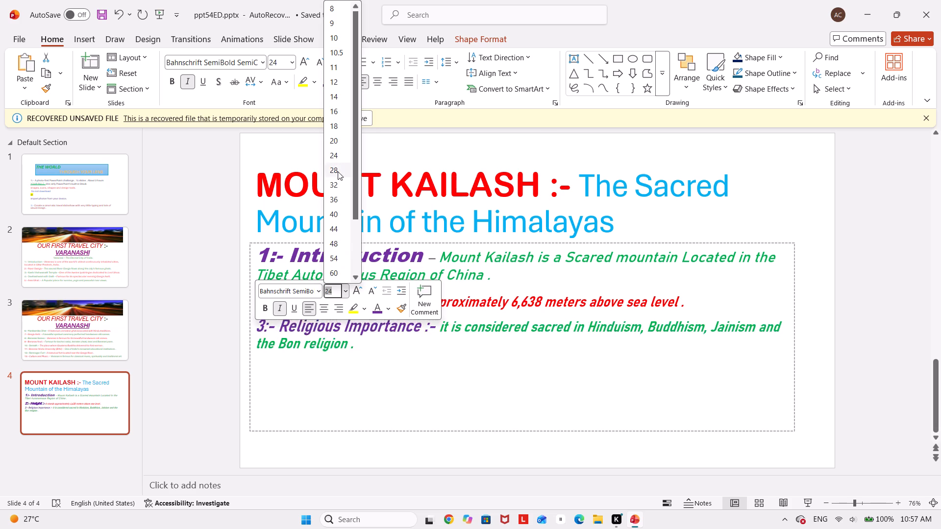
{"action": "left_click", "coordinate": [339, 177]}
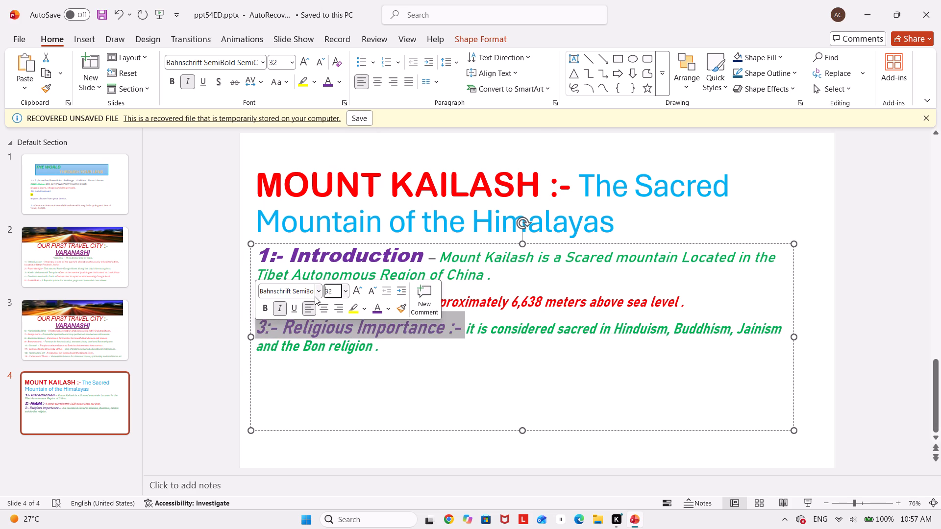
{"action": "left_click", "coordinate": [316, 292]}
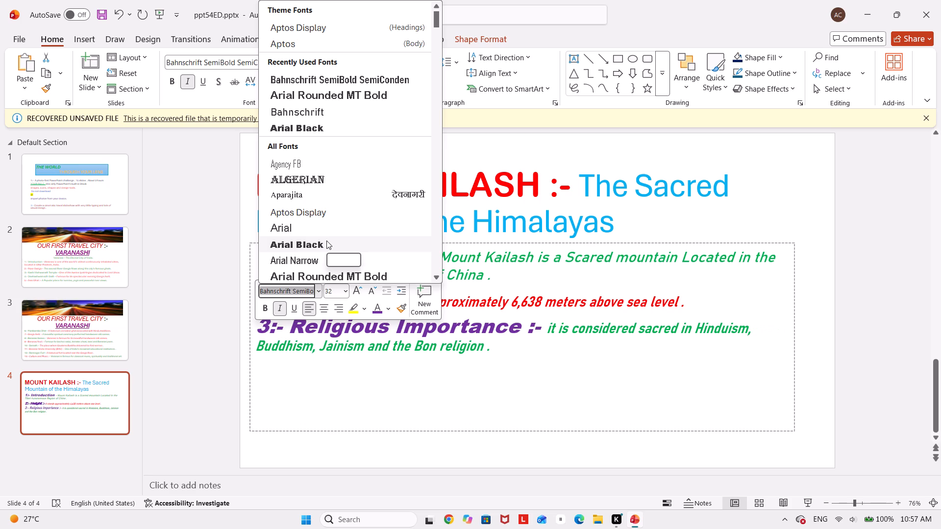
{"action": "left_click", "coordinate": [360, 278]}
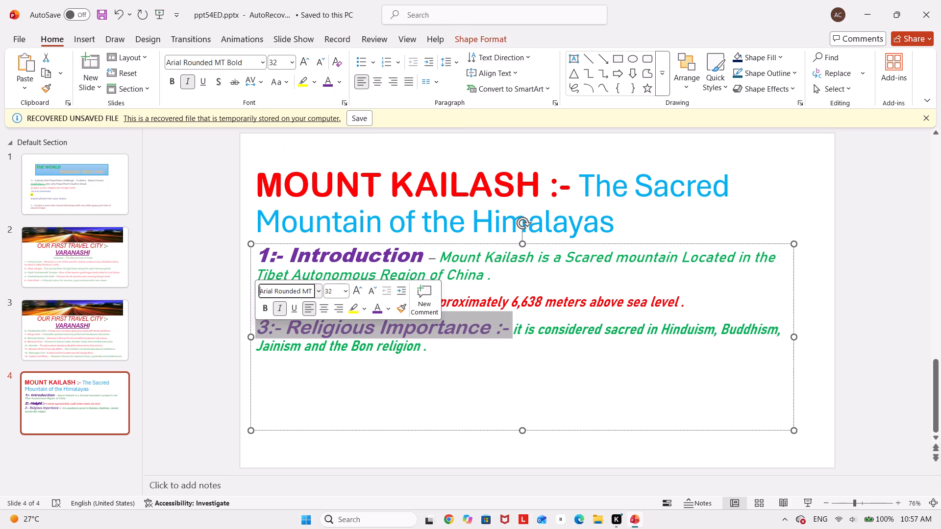
{"action": "left_click", "coordinate": [263, 303]}
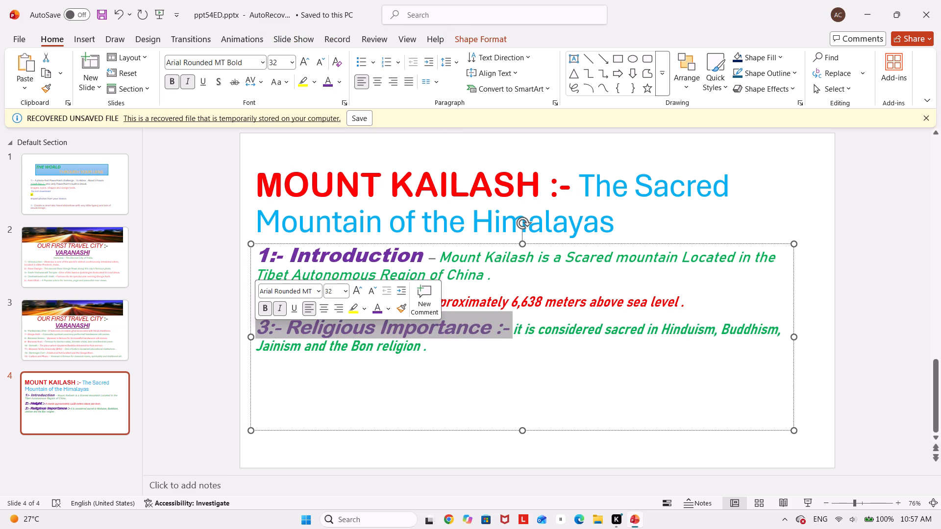
{"action": "left_click", "coordinate": [477, 378]}
{"action": "left_click", "coordinate": [437, 361]}
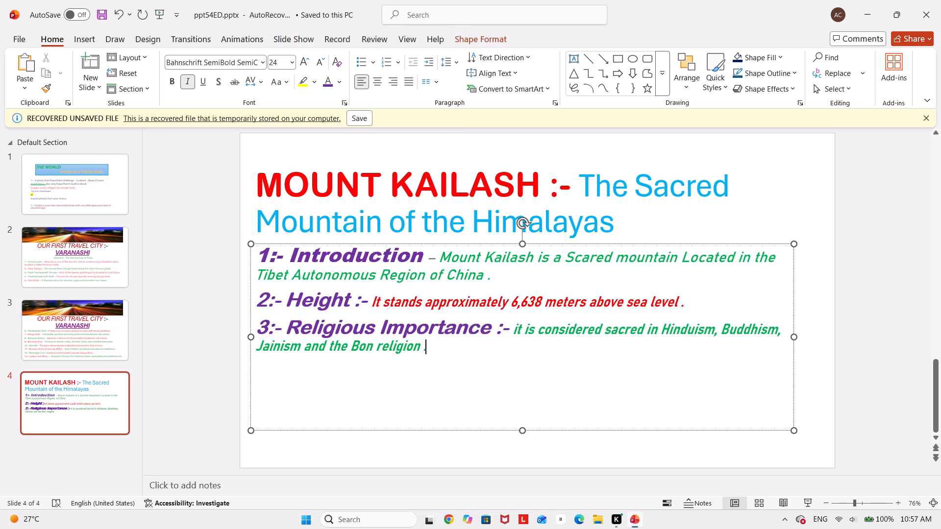